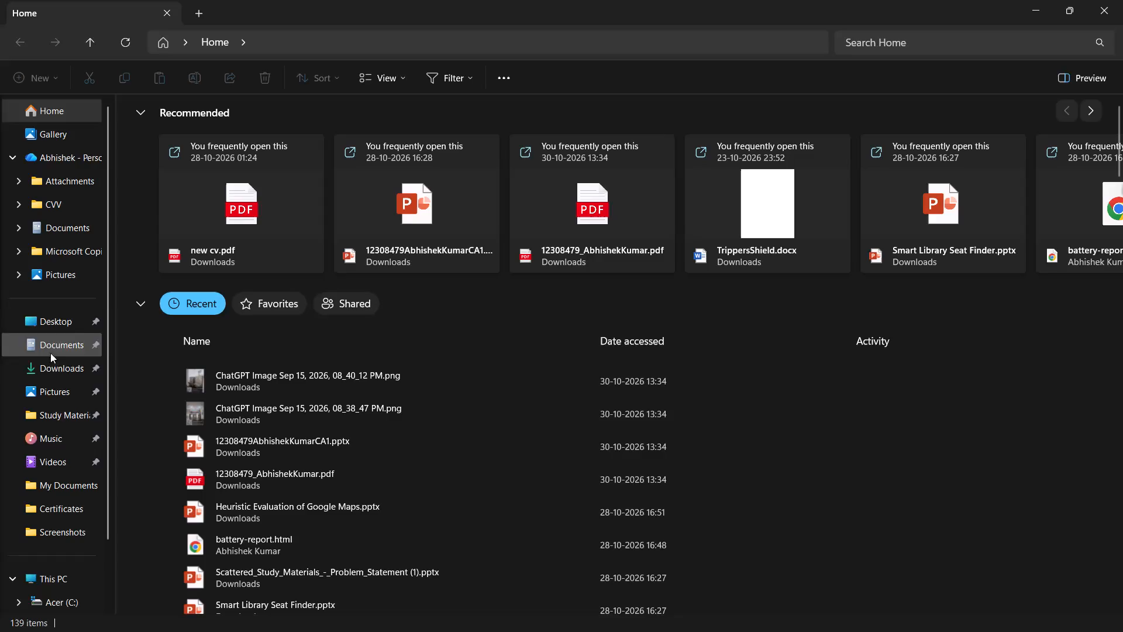
Open the UiUx PDF report from the Downloads folder.
click(50, 369)
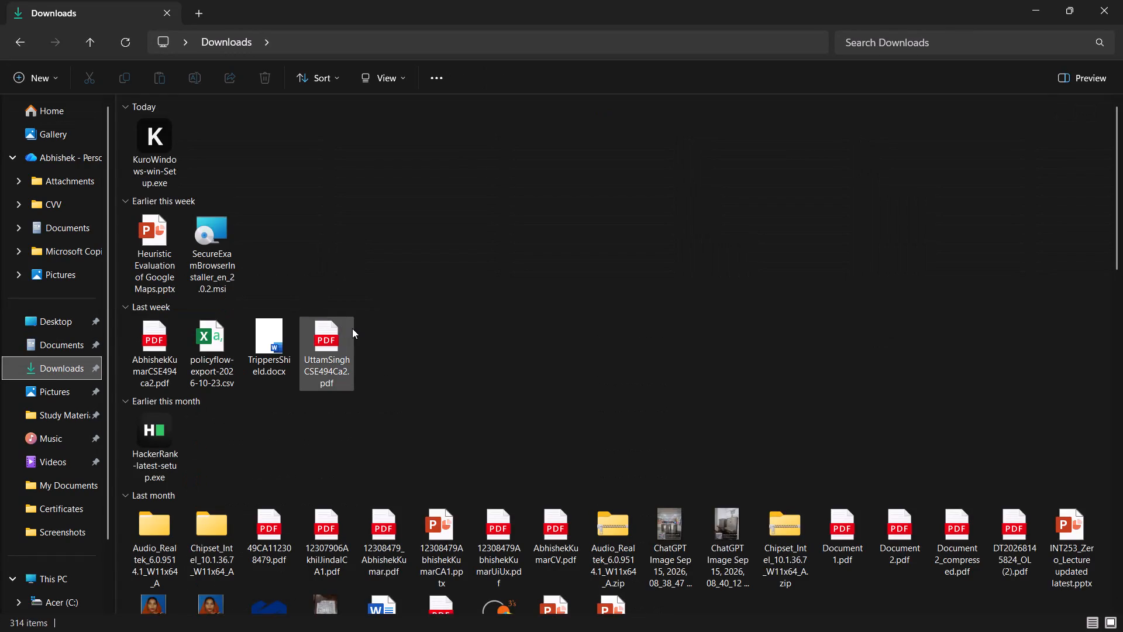
scroll(352, 328, down, 1)
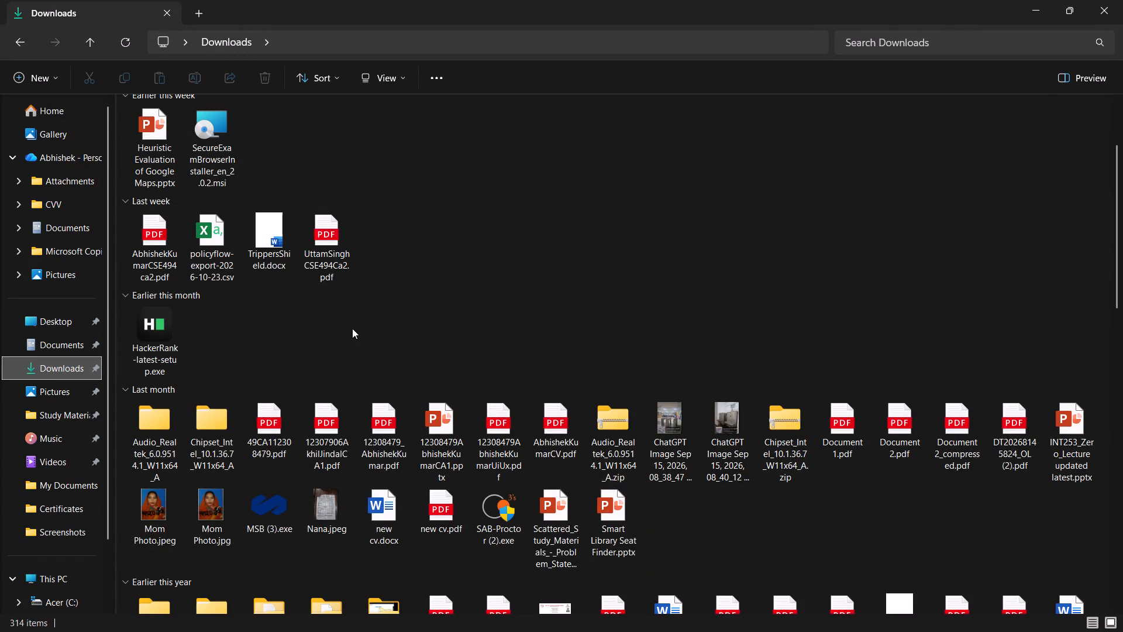
double_click(494, 466)
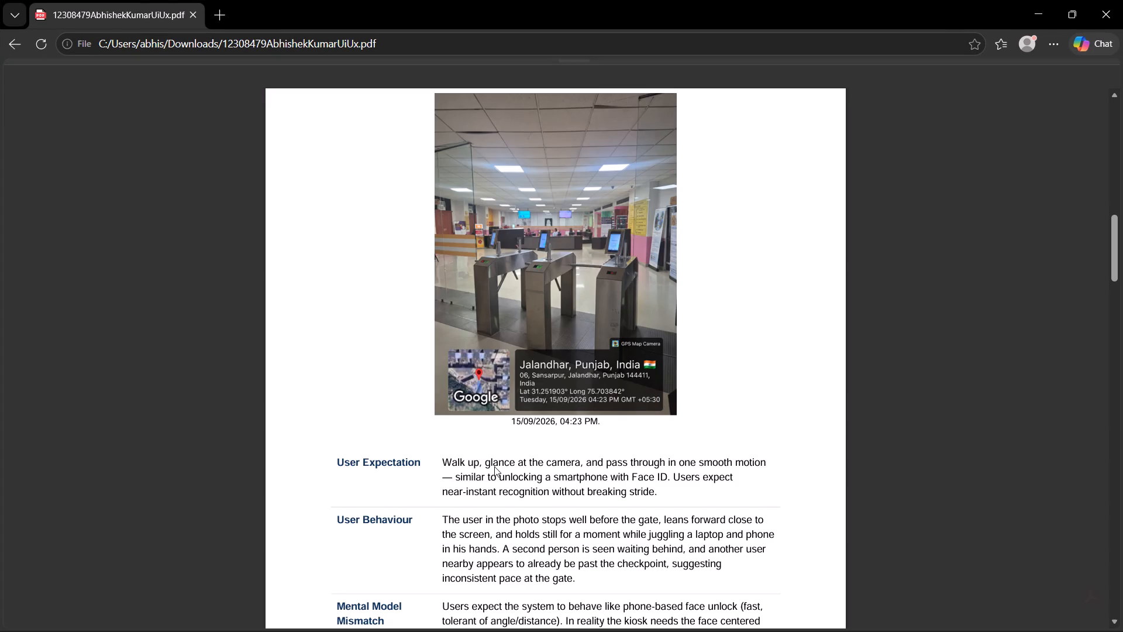
Look through all pages of the Outdoor Activity Report PDF, from cover to last improvement section, and close it.
scroll(494, 466, down, 1)
scroll(494, 466, up, 10)
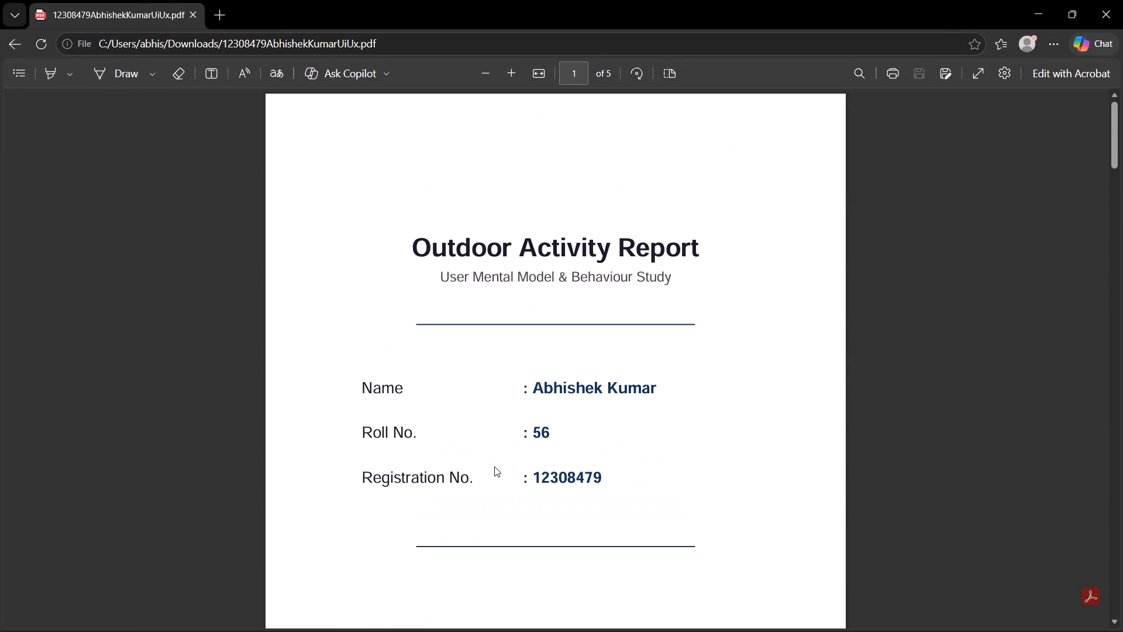
scroll(494, 466, down, 11)
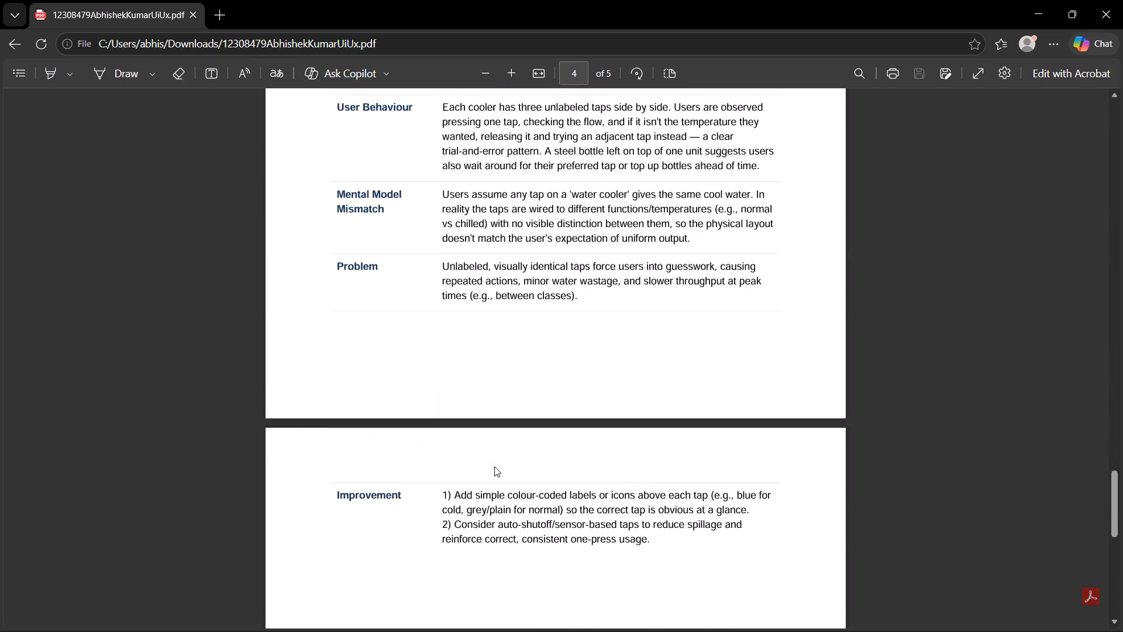
scroll(494, 466, down, 4)
scroll(494, 466, up, 14)
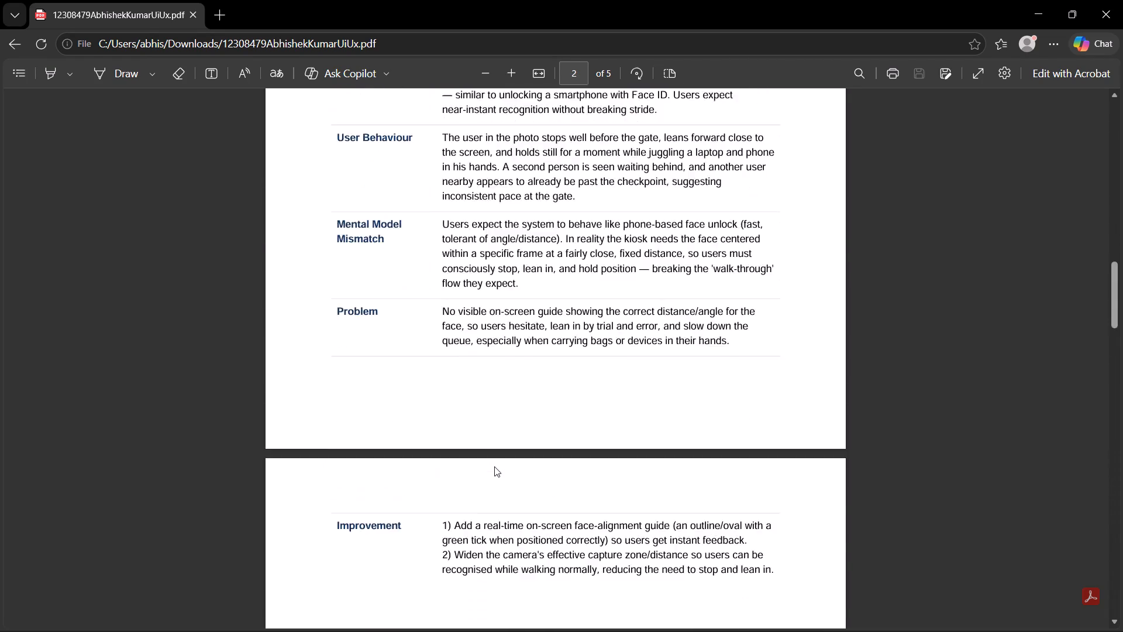
scroll(494, 466, up, 7)
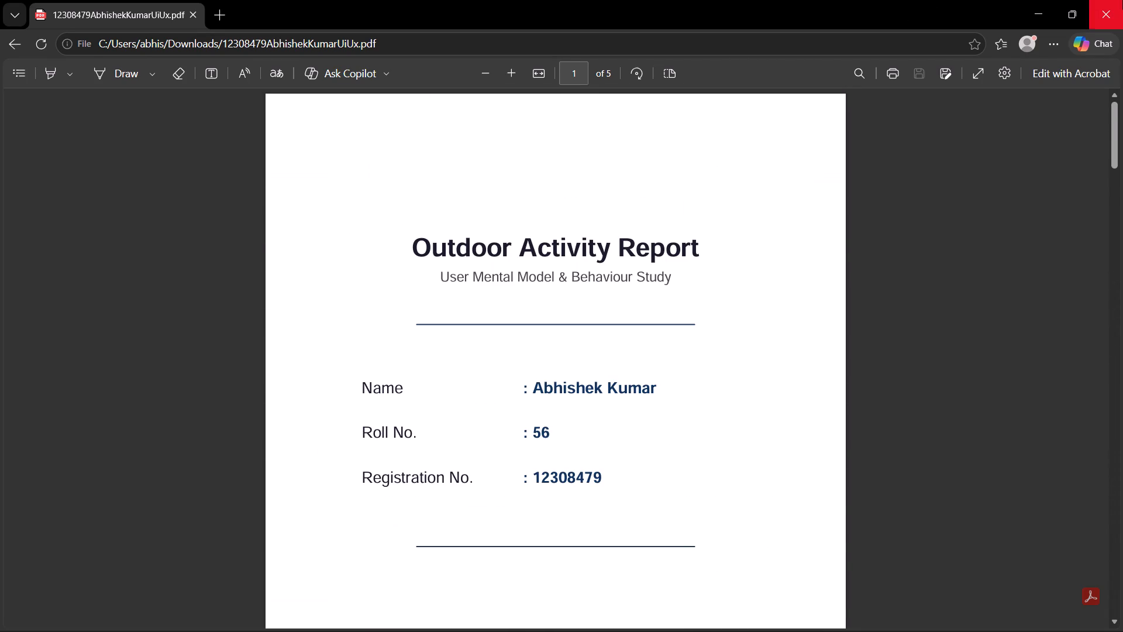
click(1122, 0)
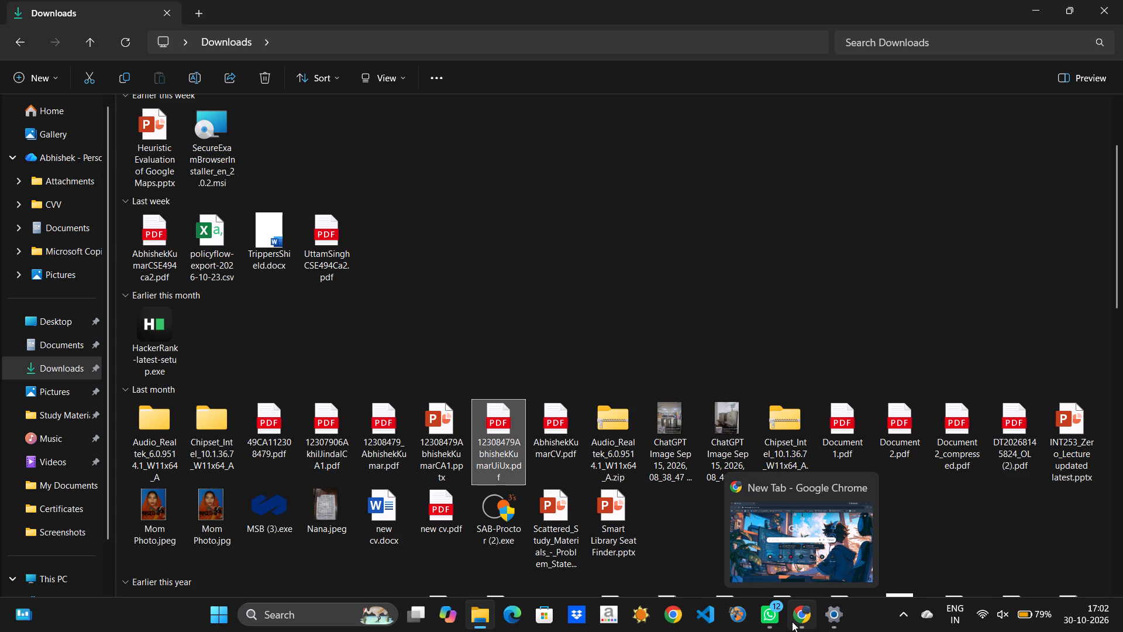
Switch to Chrome and search Google for "add pdf and ppt".
click(794, 541)
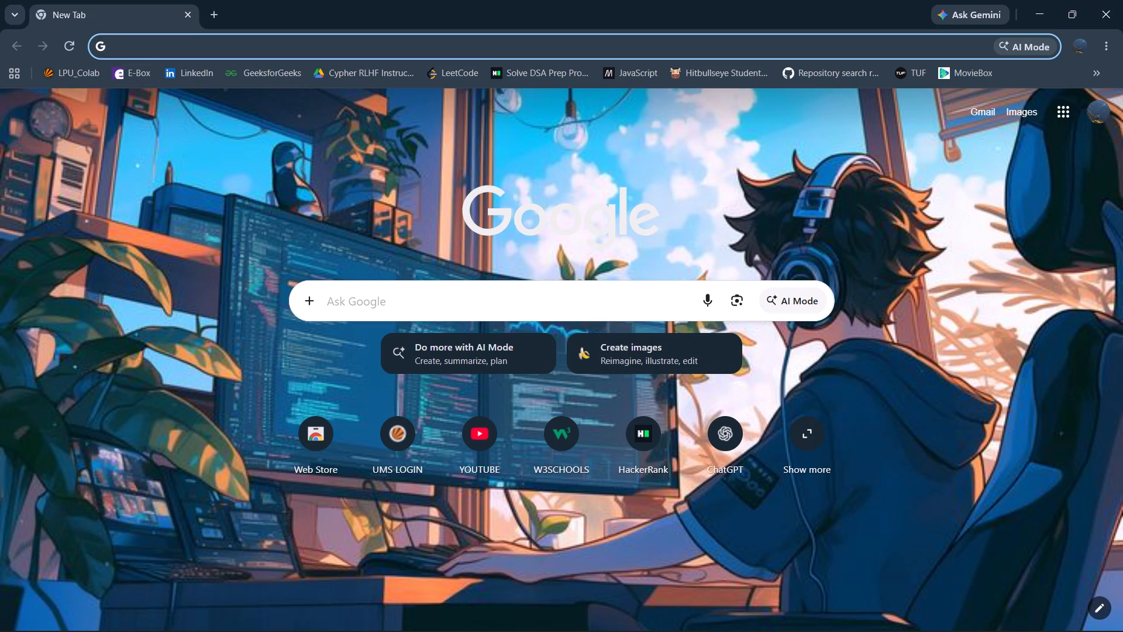
text(add)
key(space)
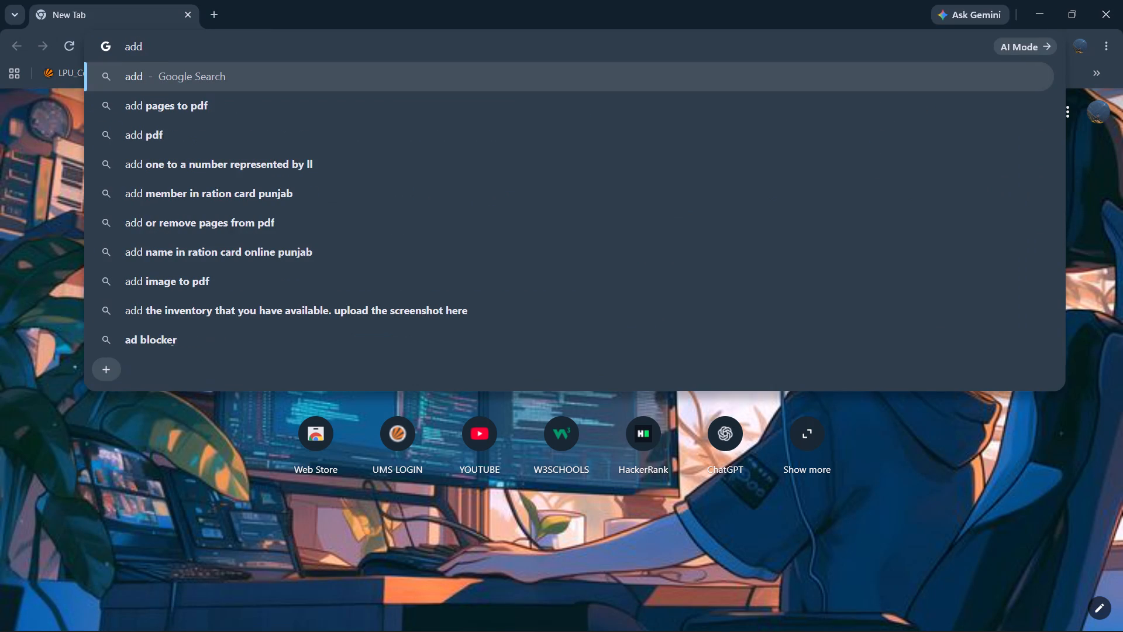
text(pdf and ppt)
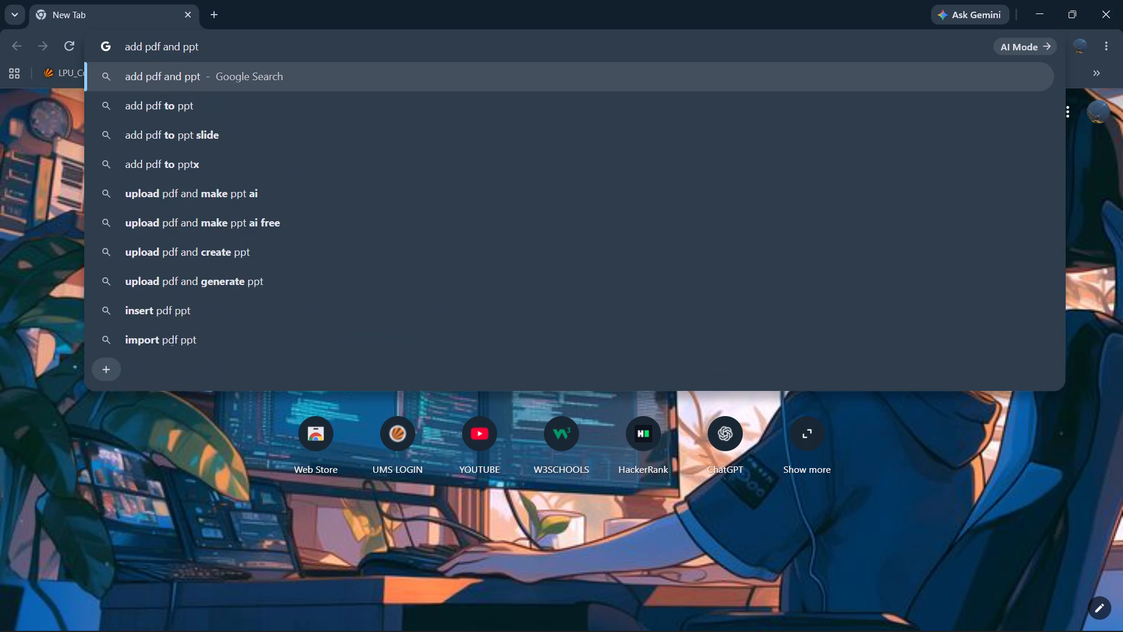
key(Down)
key(Down)
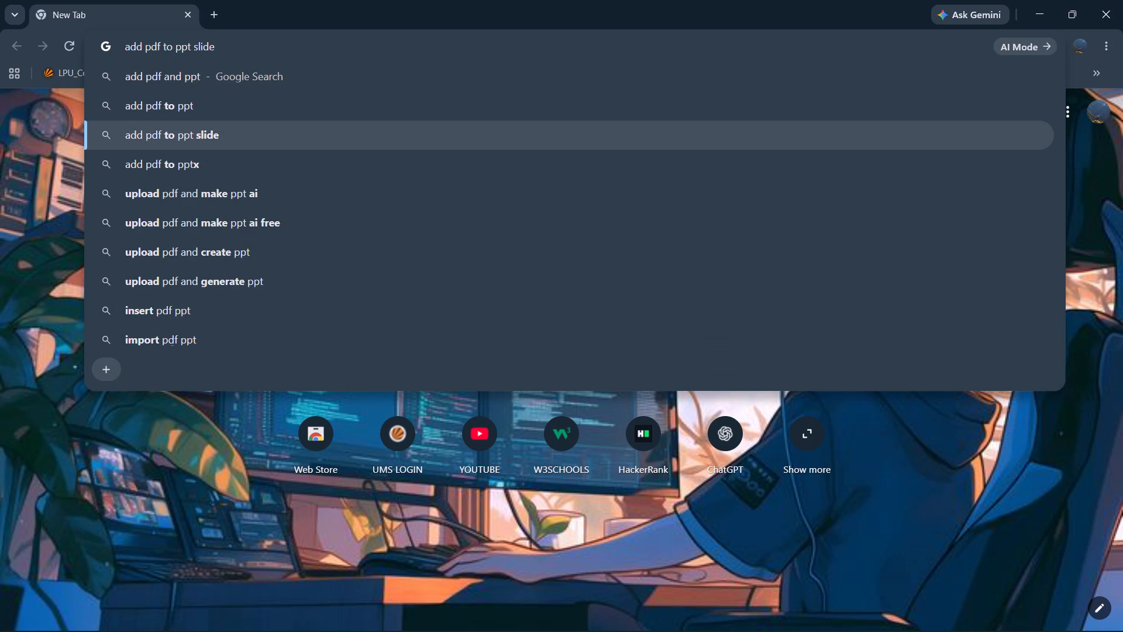
key(Up)
key(Up)
key(Up)
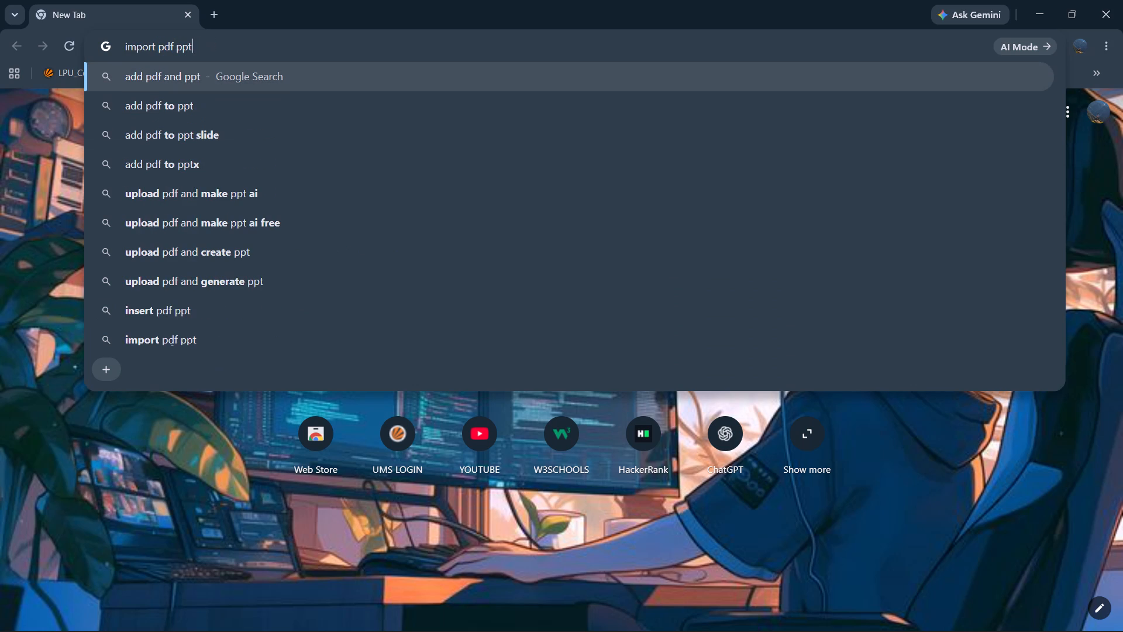
key(Down)
key(Return)
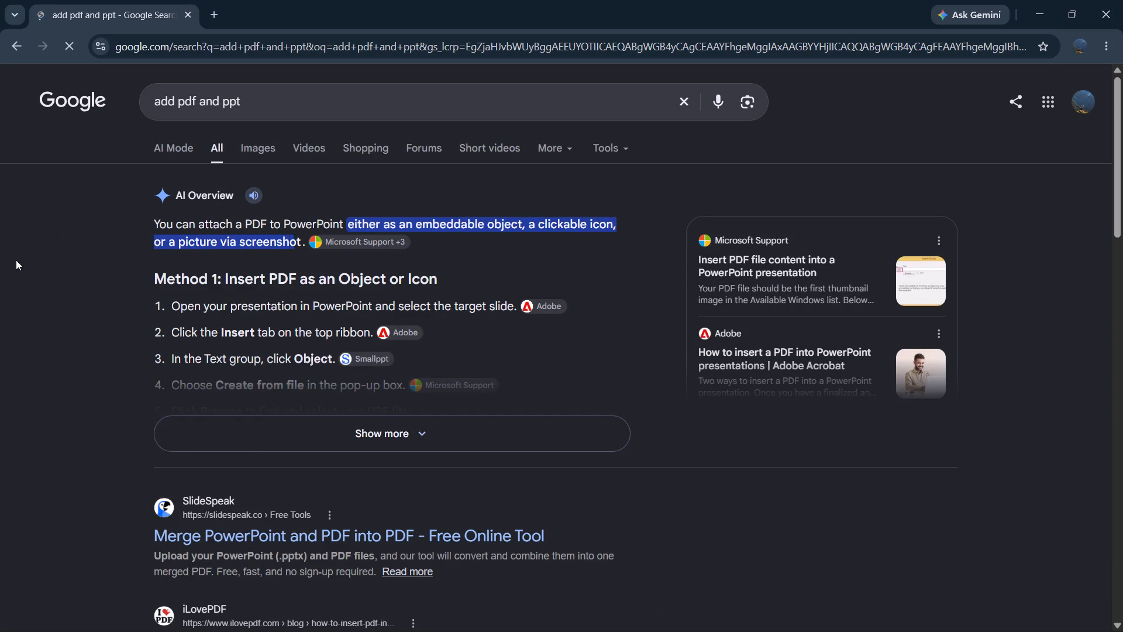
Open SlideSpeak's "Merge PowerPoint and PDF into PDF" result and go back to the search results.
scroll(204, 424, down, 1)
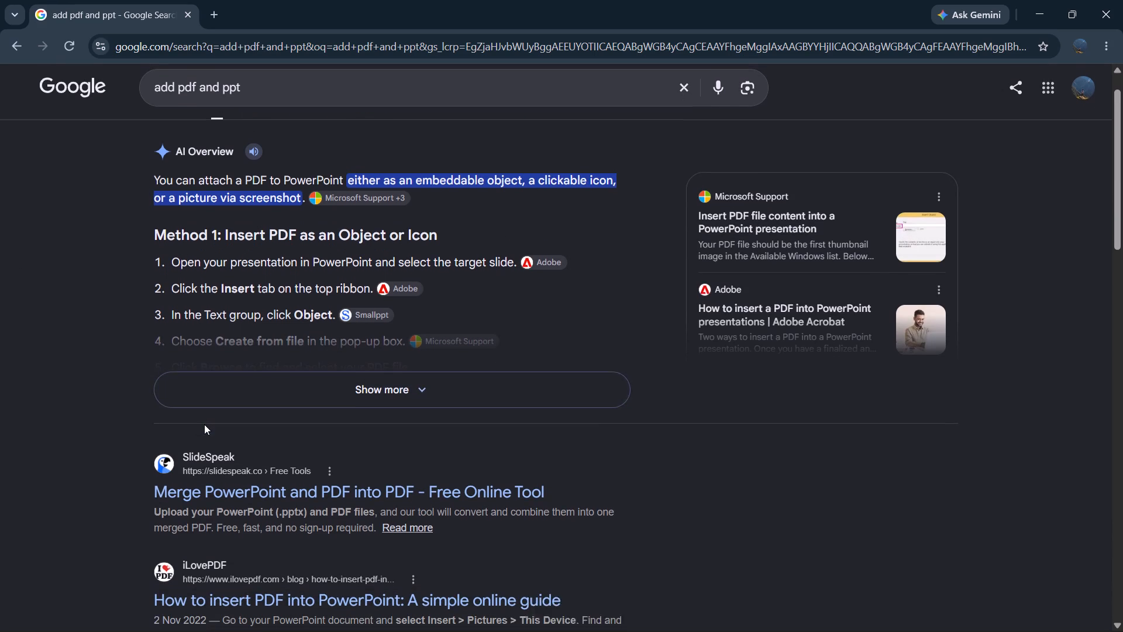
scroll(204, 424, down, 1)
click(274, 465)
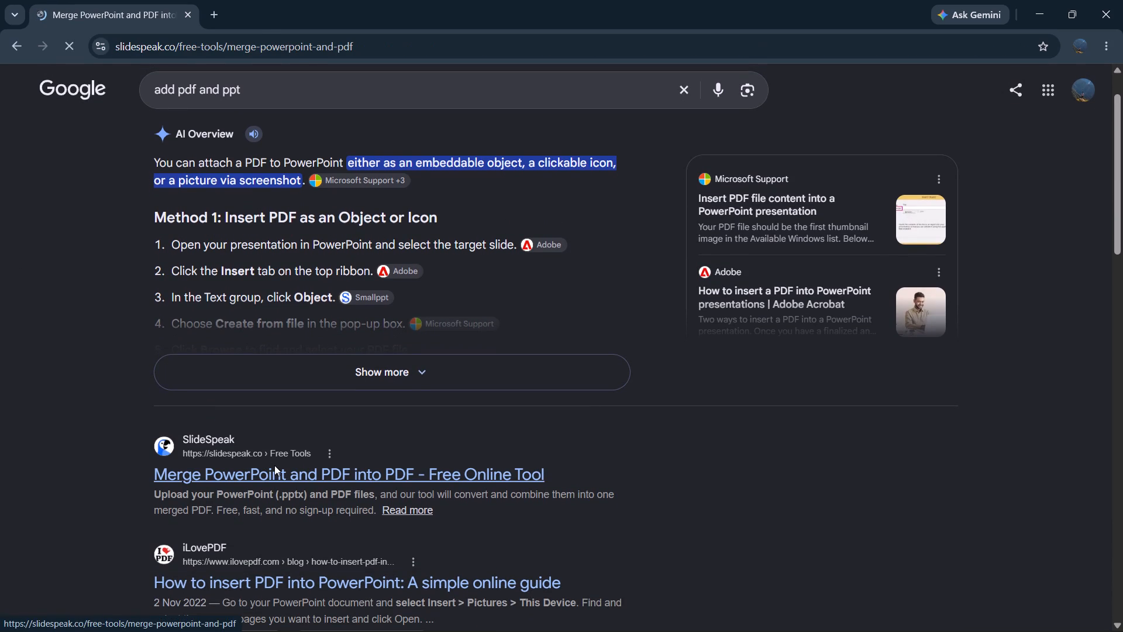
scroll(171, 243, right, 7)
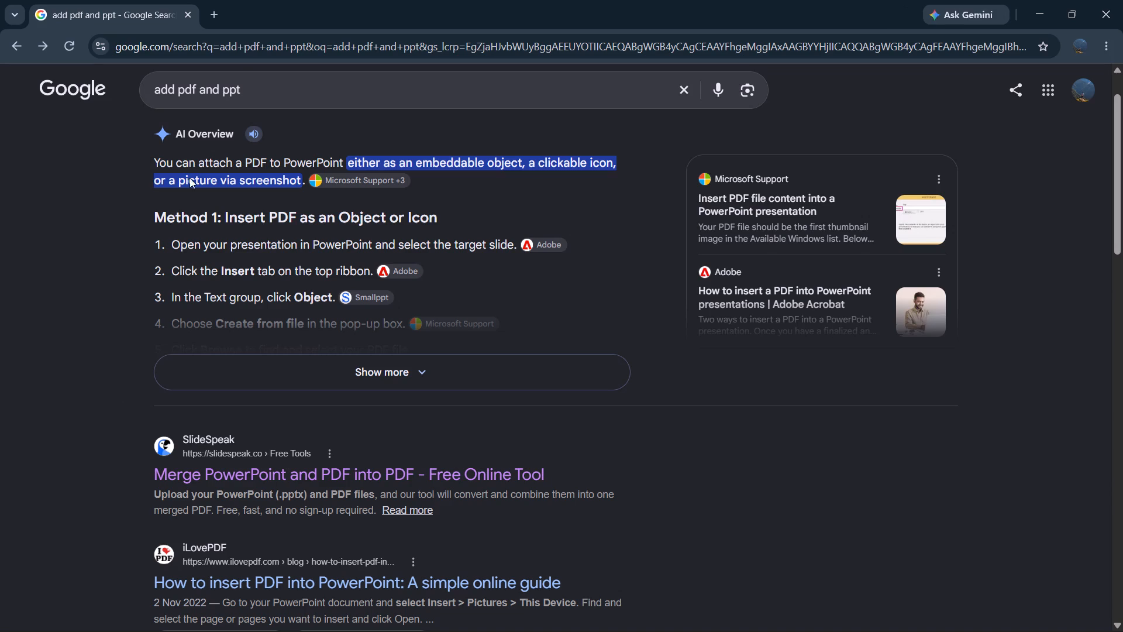
Search Google for "merge ppt and pdf into ppt" and open iLovePDF's PDF to PowerPoint converter.
drag(258, 94, 60, 116)
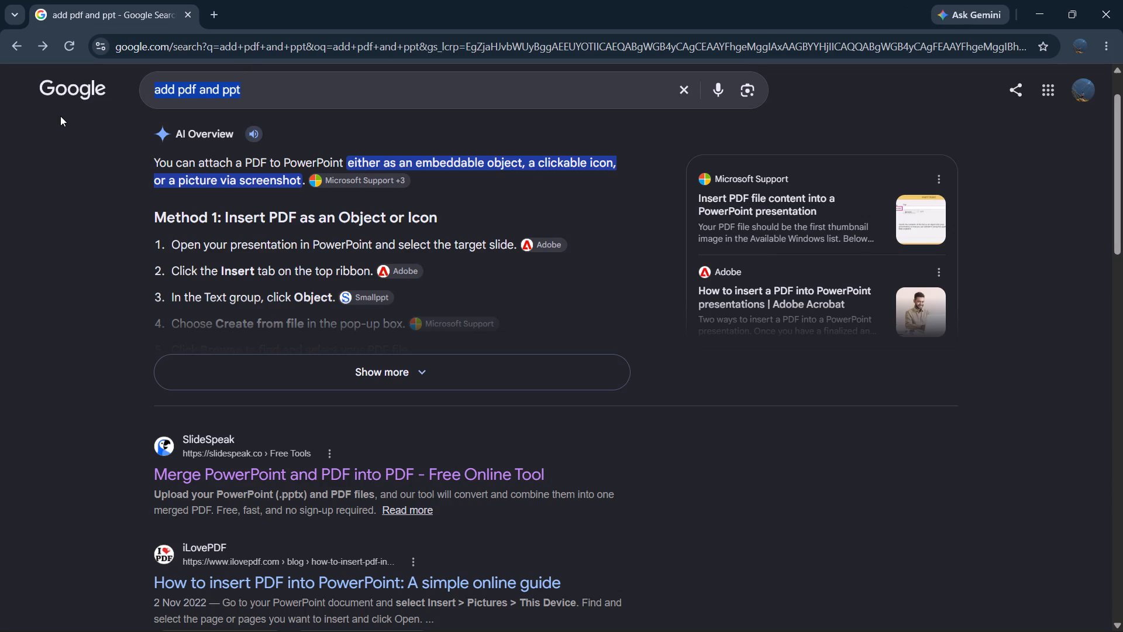
text(merge ppt and p)
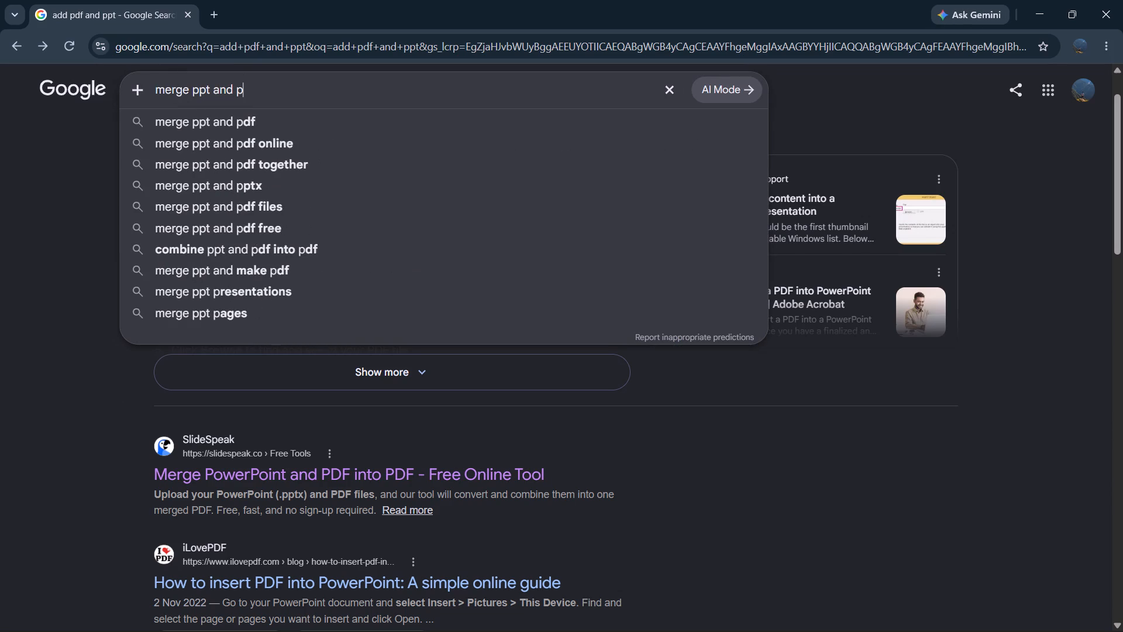
text(df into ppt)
key(Return)
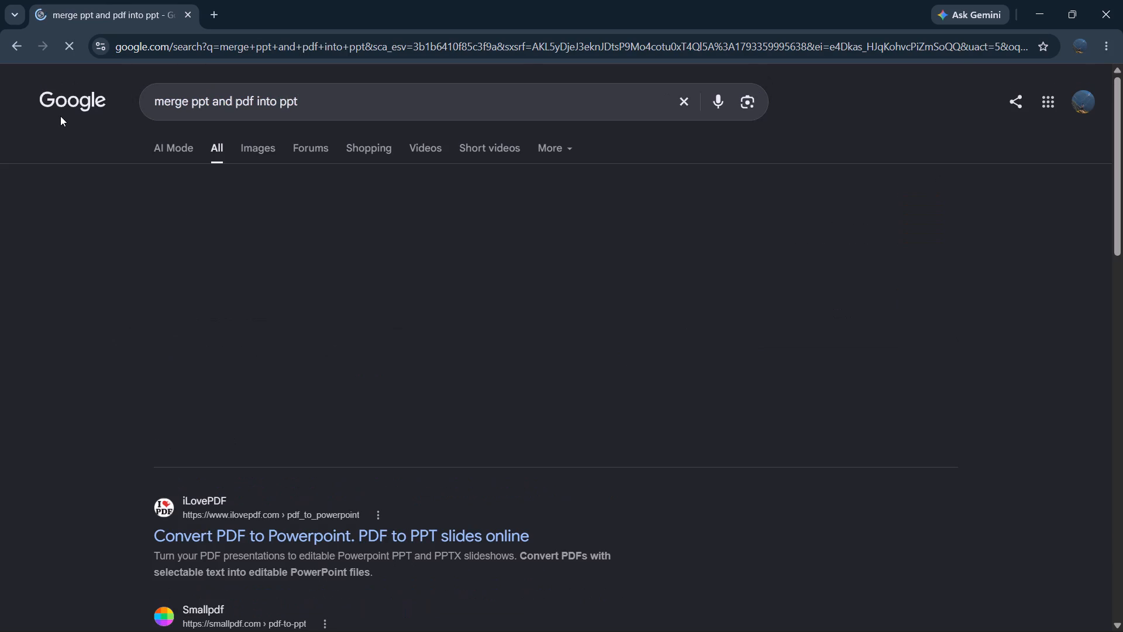
scroll(177, 369, down, 1)
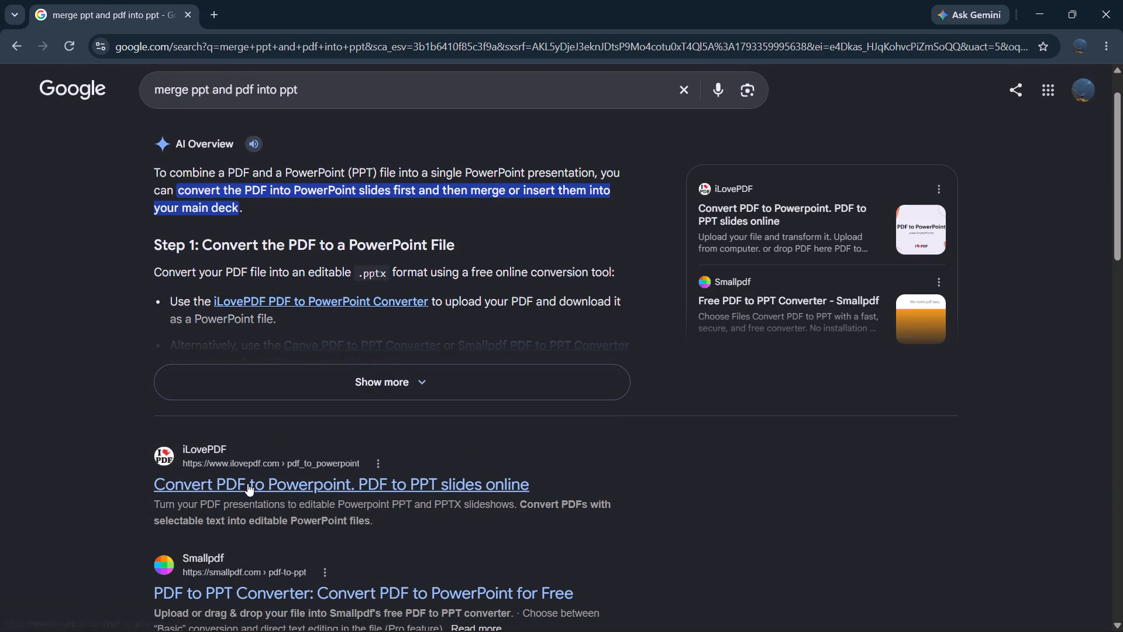
click(247, 483)
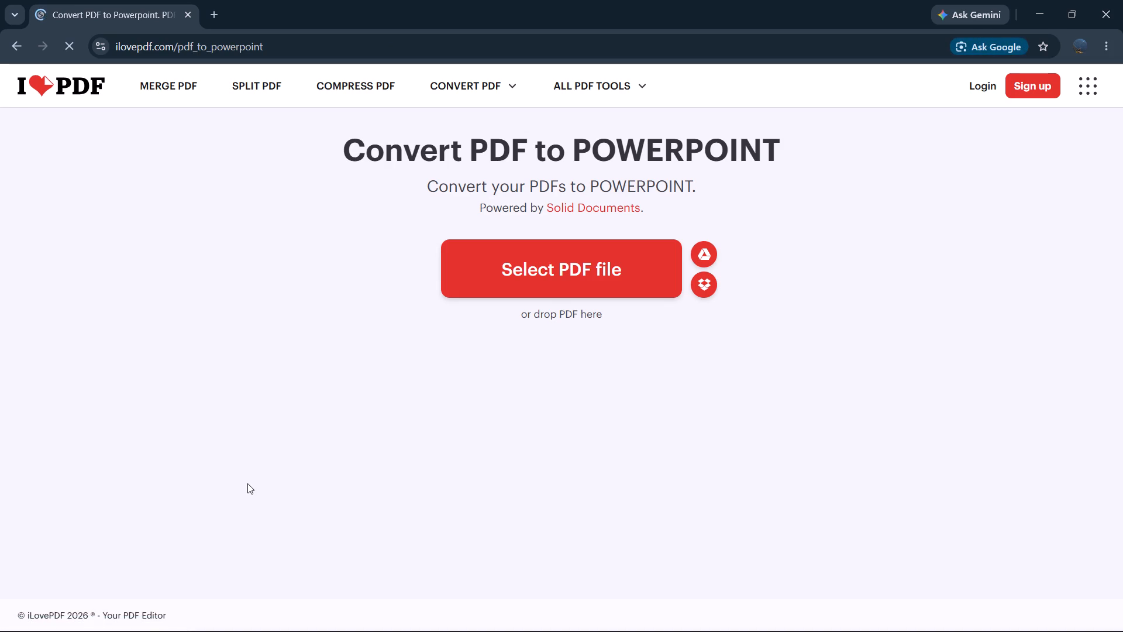
Upload the UiUx PDF report from Downloads to the PDF to PowerPoint converter.
click(561, 253)
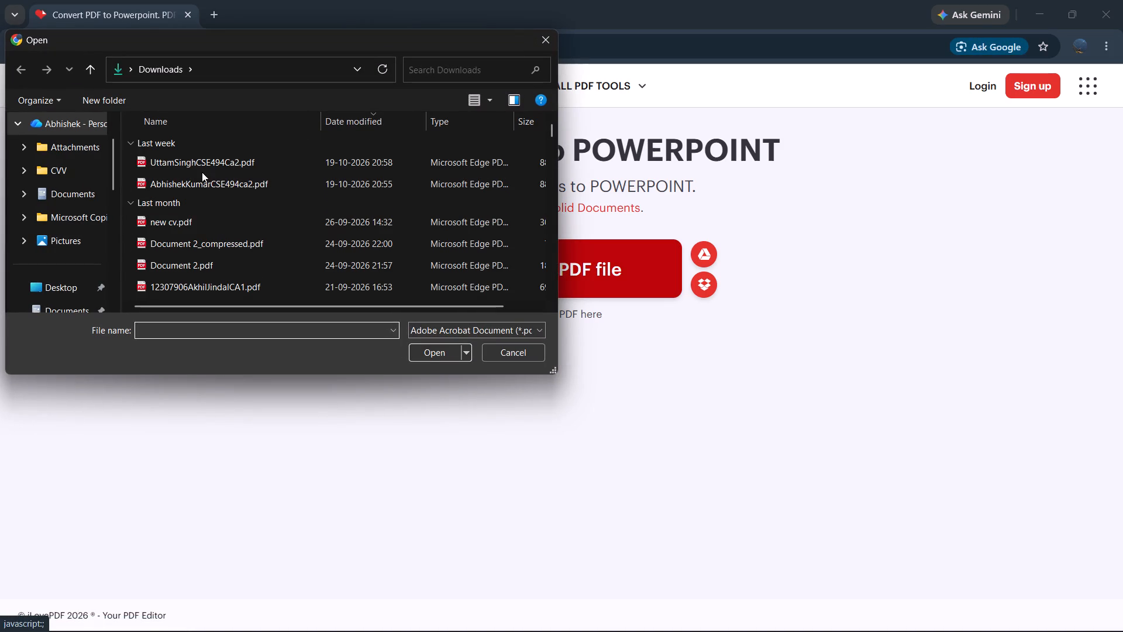
scroll(89, 285, down, 1)
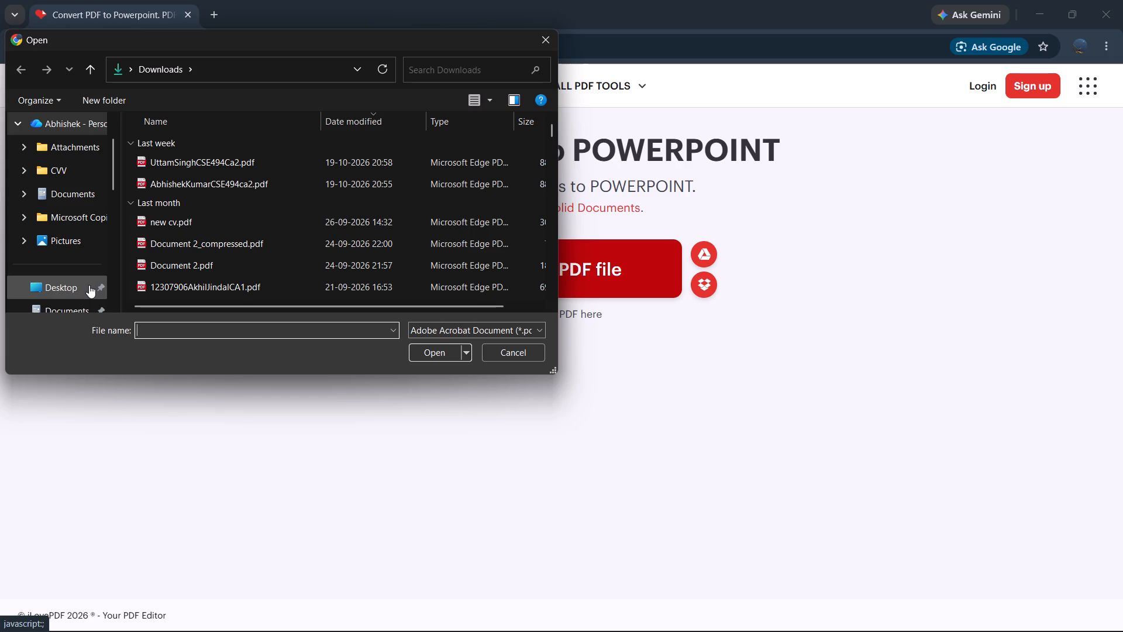
drag(115, 180, 115, 198)
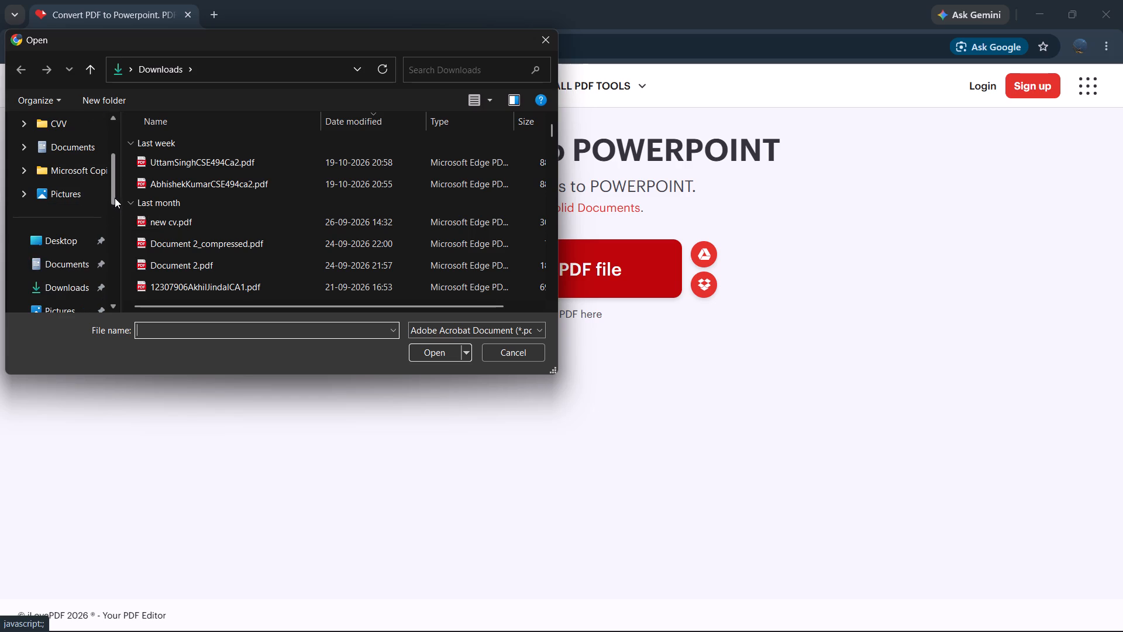
click(61, 286)
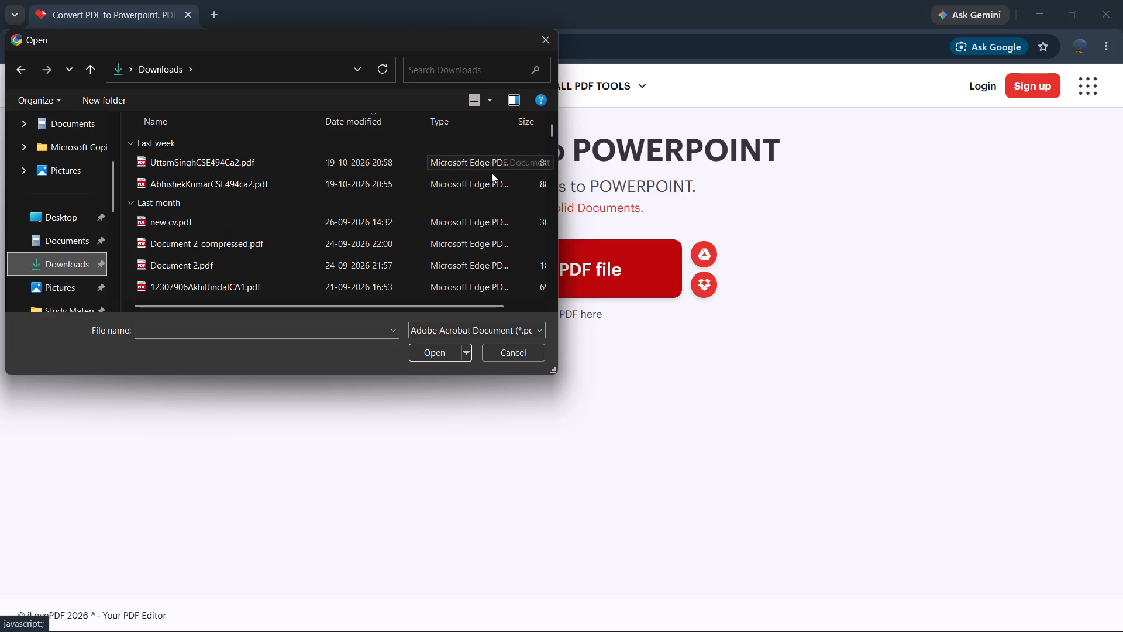
drag(550, 129, 552, 136)
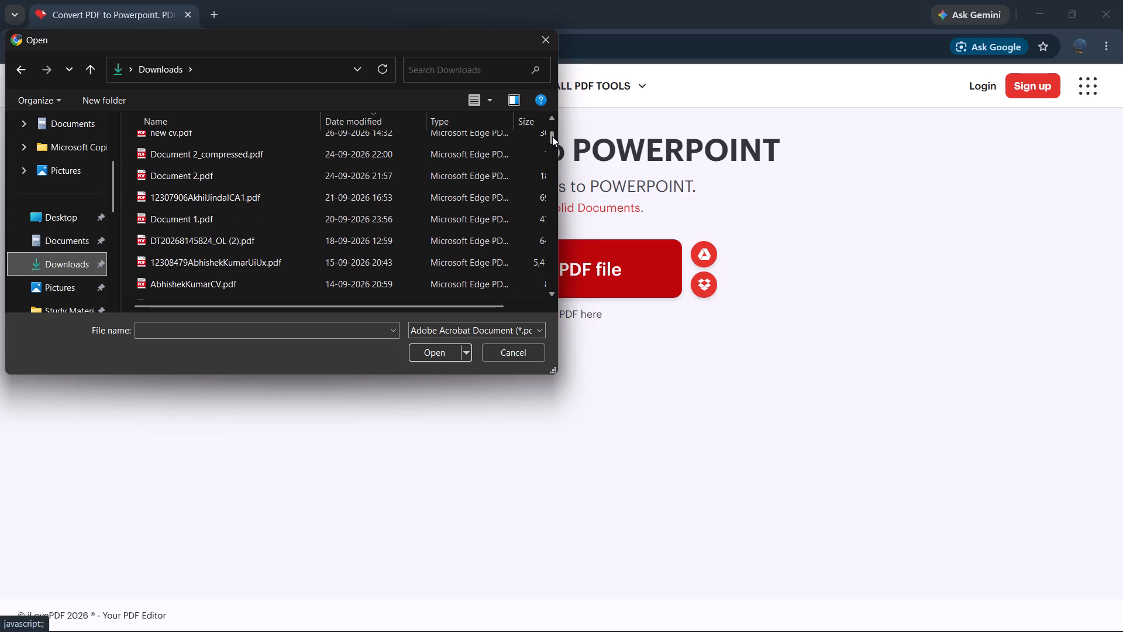
drag(552, 136, 553, 136)
click(271, 264)
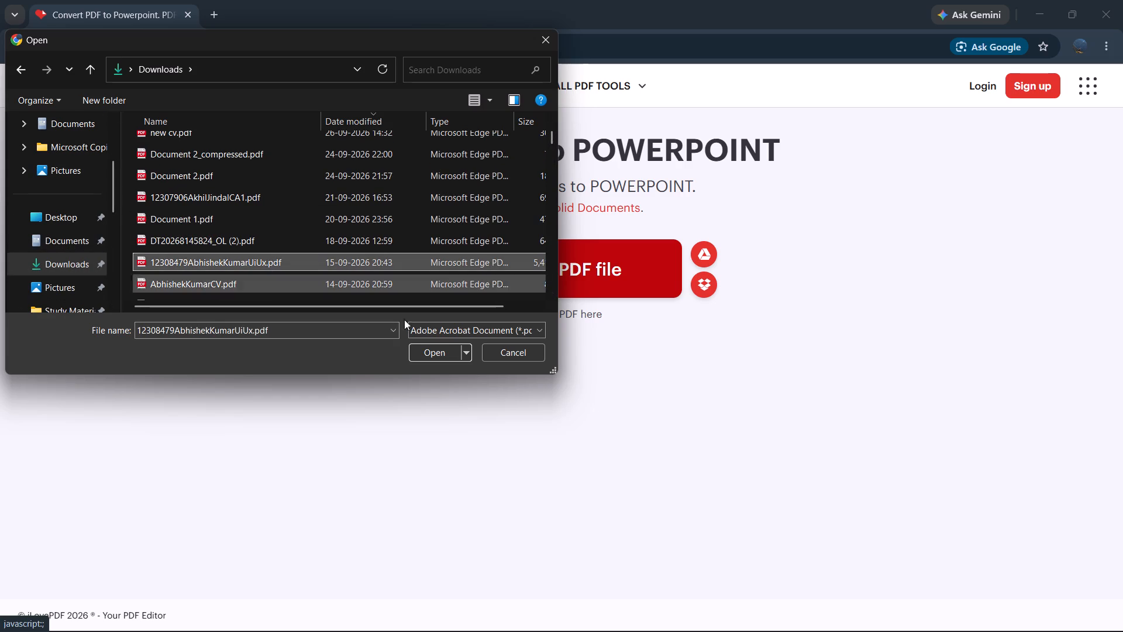
click(437, 351)
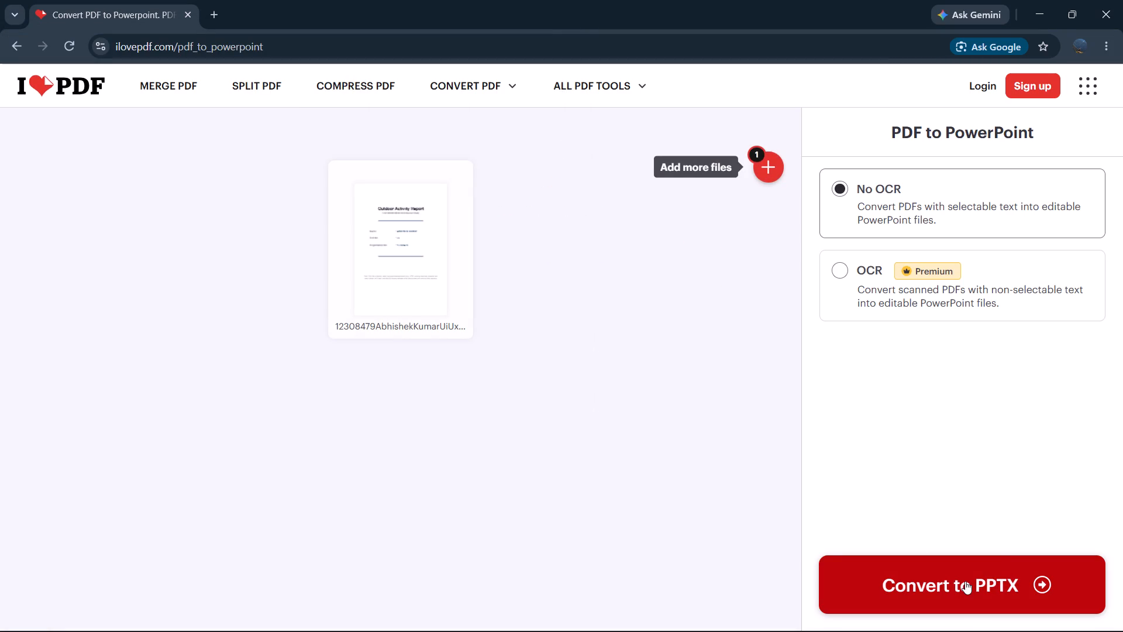
Convert the uploaded report to PPTX with No OCR and download the presentation.
click(965, 581)
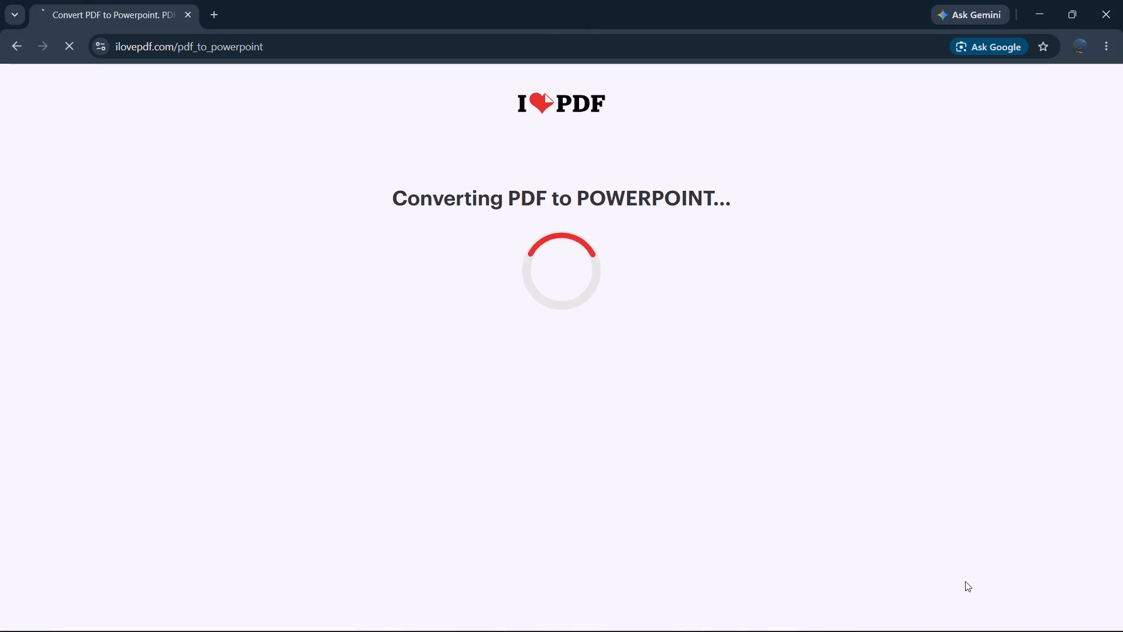
click(538, 195)
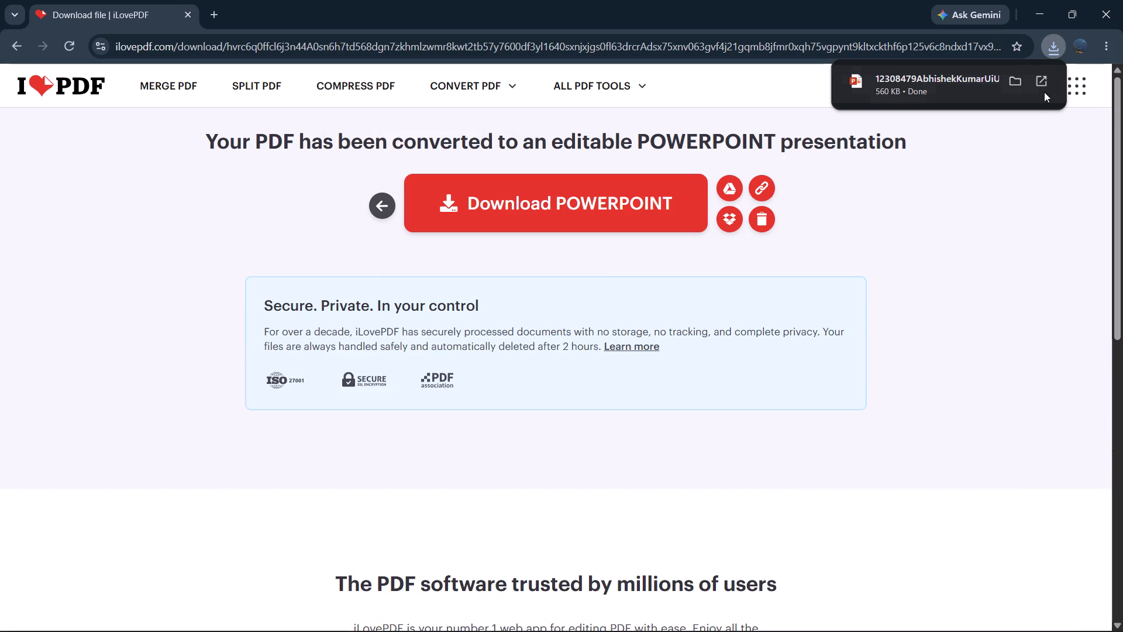
Open the downloaded presentation in PowerPoint, look through its slides and close it.
click(1039, 83)
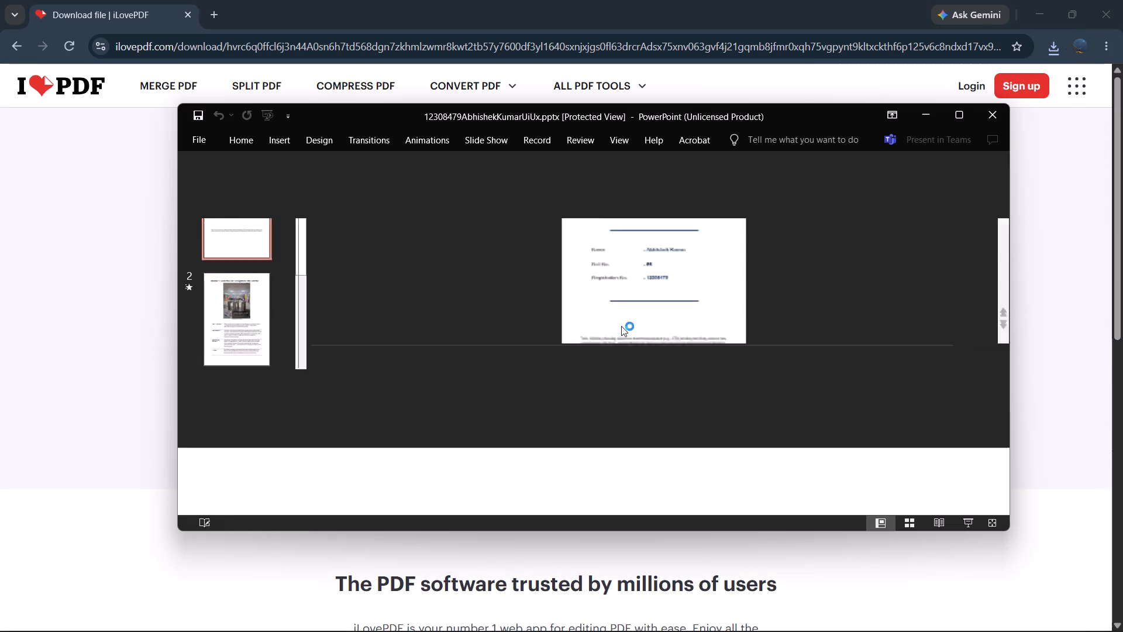
scroll(621, 326, down, 1)
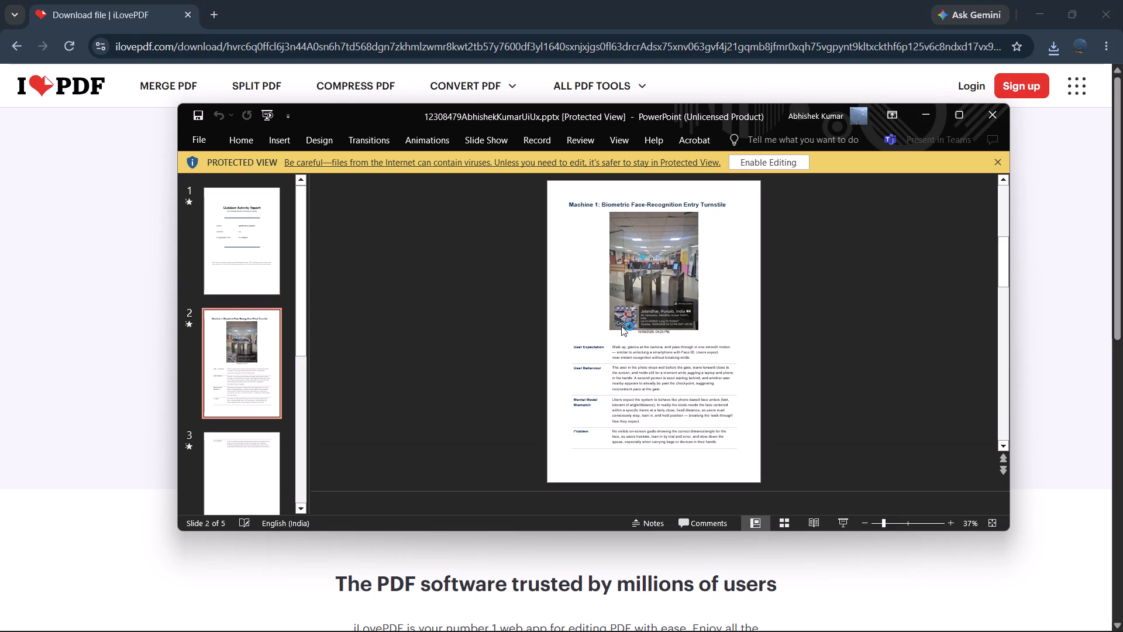
scroll(621, 326, down, 3)
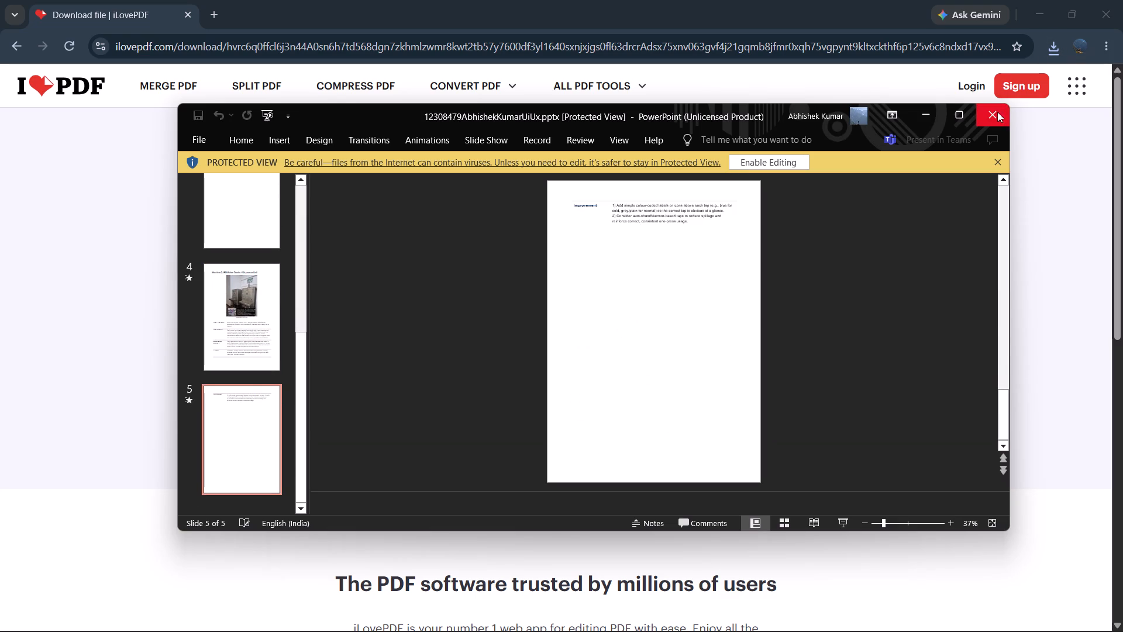
click(997, 112)
Return to the Google results and search for "merge ppt together".
click(25, 50)
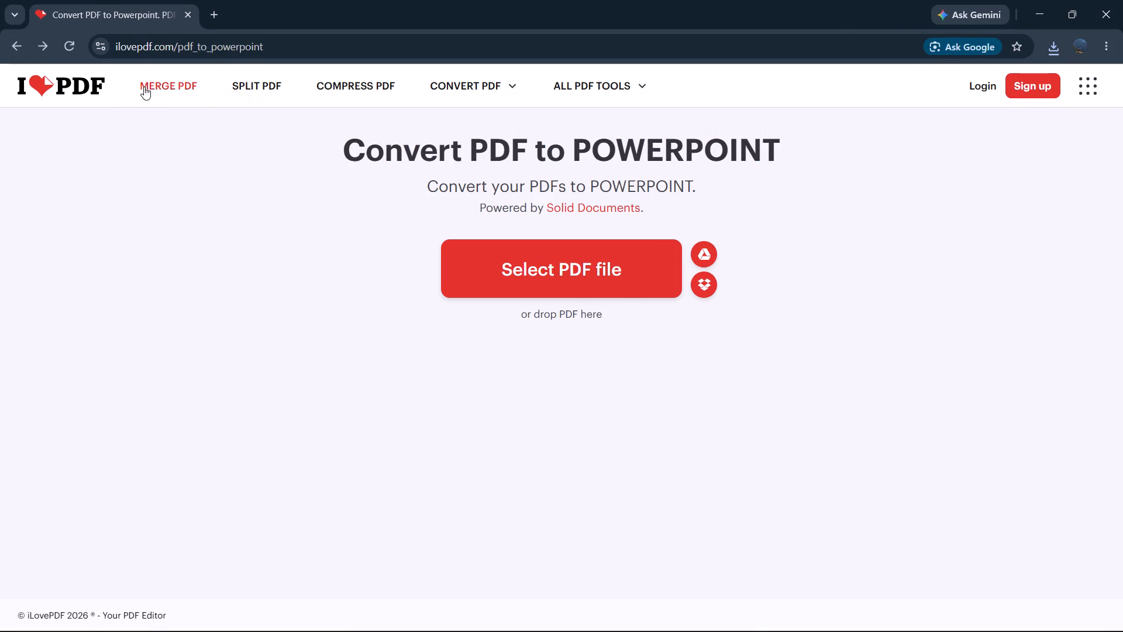
click(12, 51)
drag(333, 92, 50, 80)
text(merge ppt t)
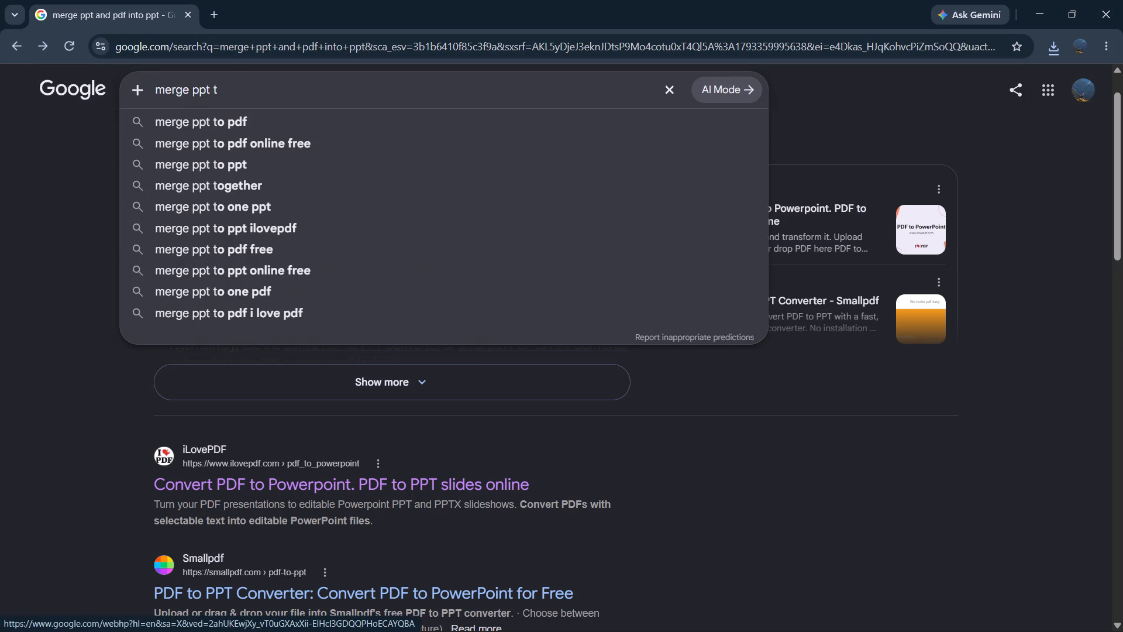
text(ogether)
key(Return)
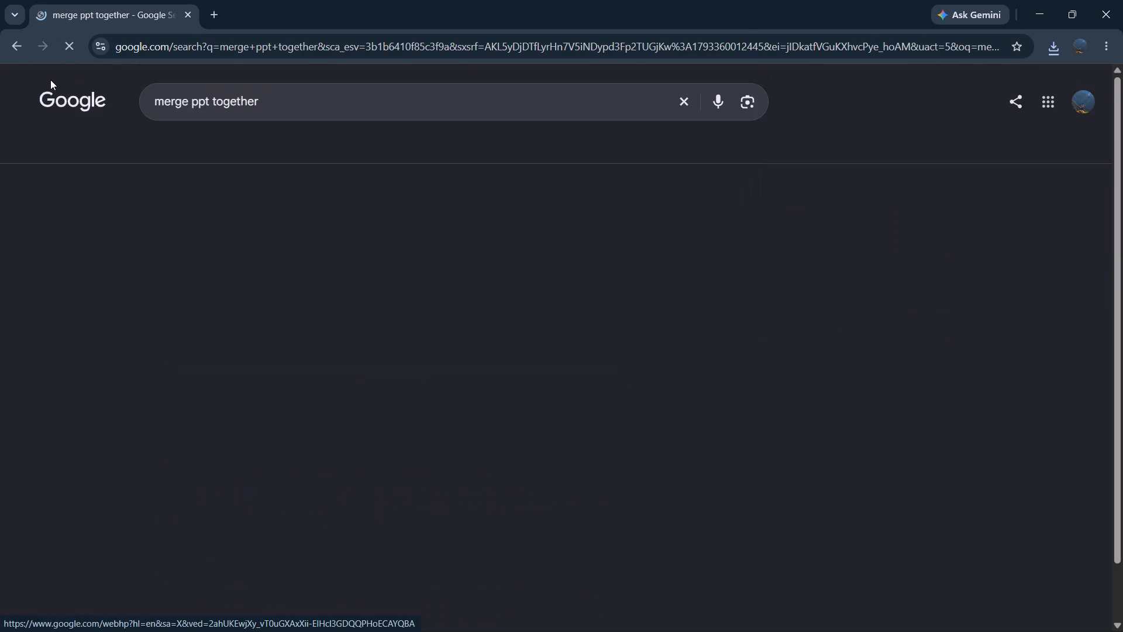
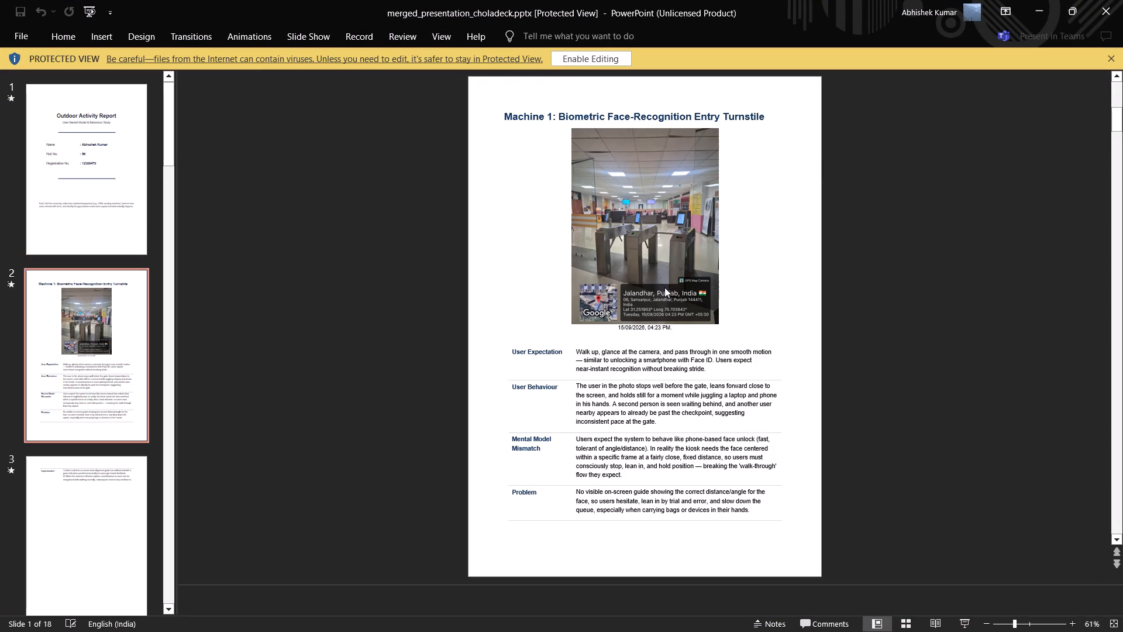
Look through the merged presentation's slides, from the outdoor activity report through the Google Maps heuristic evaluation, to the last slide.
key(Down)
key(Down)
key(Down)
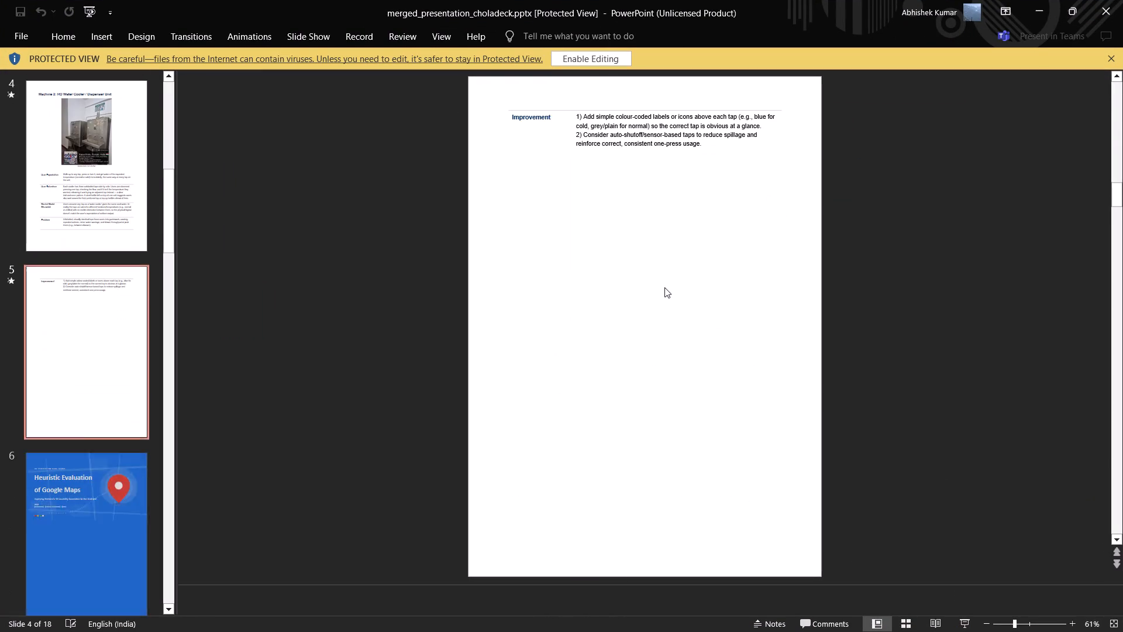
key(Down)
key(Down)
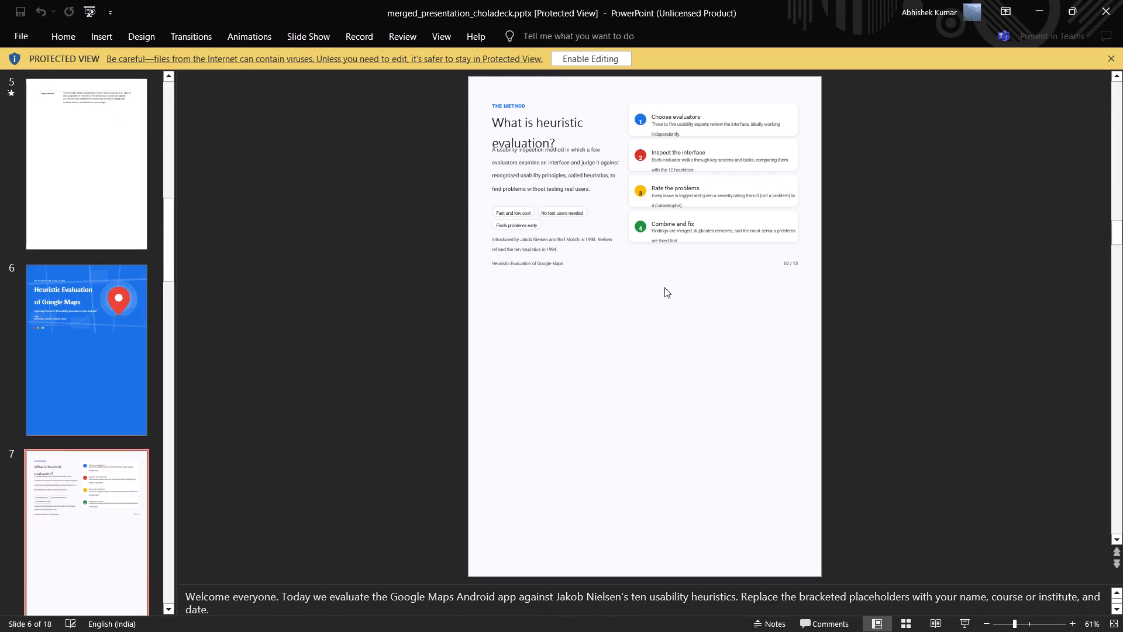
key(Down)
key(Down)
key(Down)
key(Down)
key(Down)
key(Down)
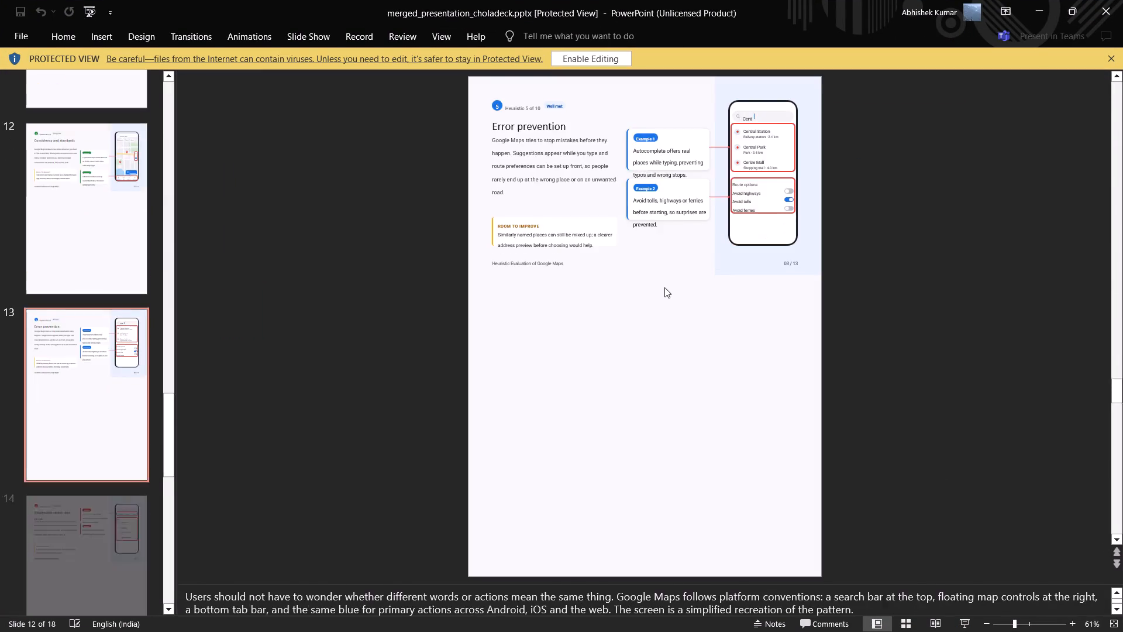
key(Down)
key(Down)
key(Down)
key(Down)
key(Down)
key(Down)
key(Down)
key(Down)
key(Down)
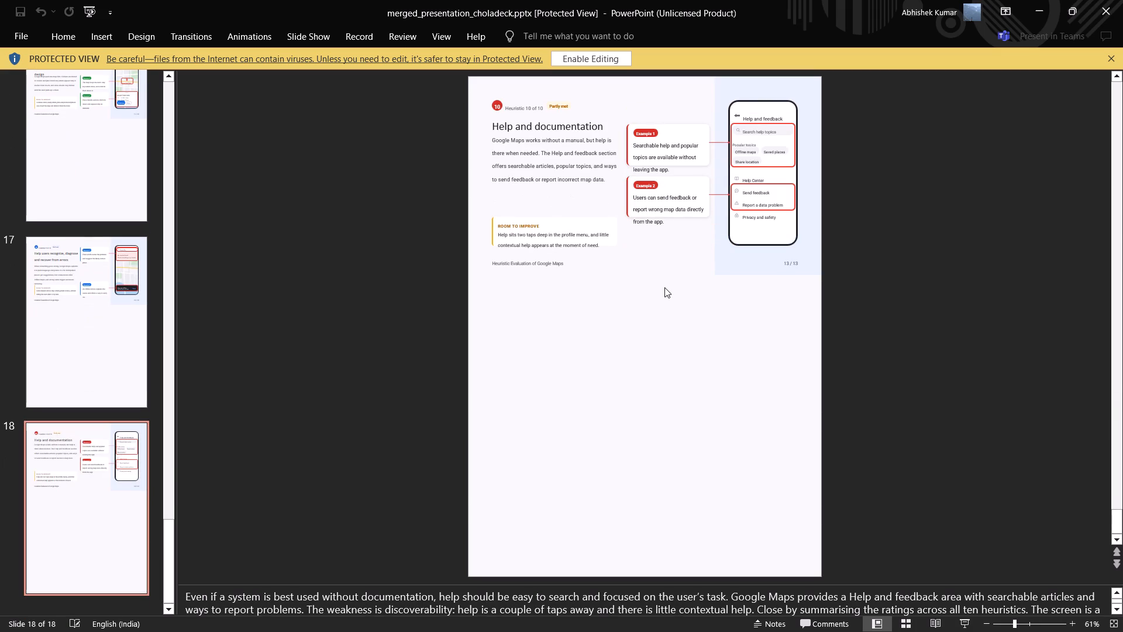
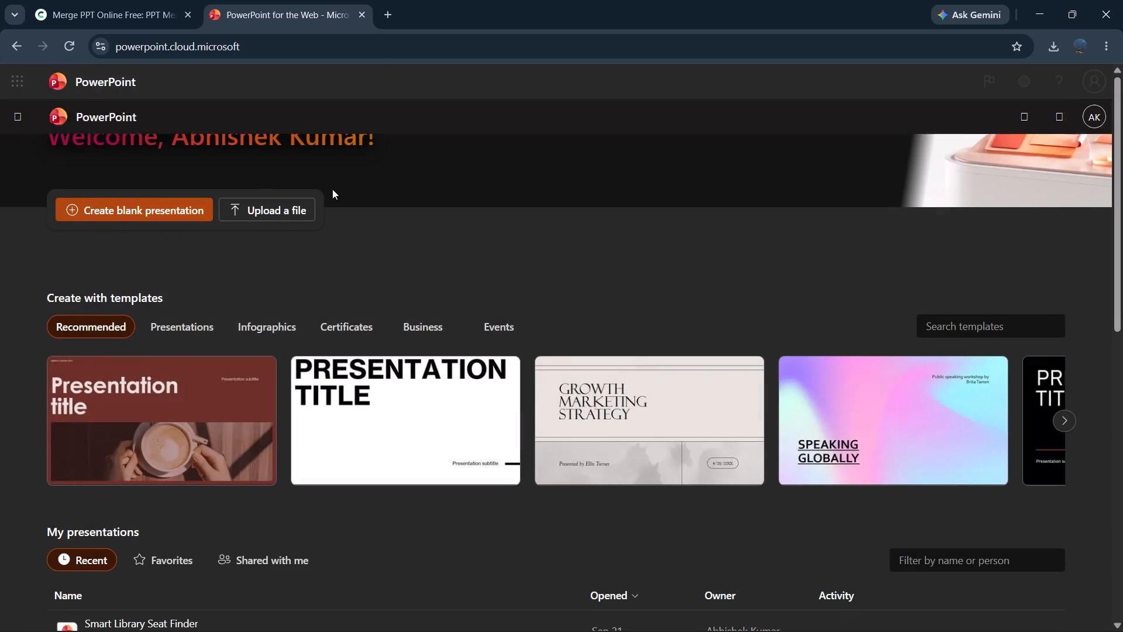
Upload Heuristic Evaluation of Google Maps.pptx from the Downloads folder and open it in PowerPoint for the web.
click(256, 209)
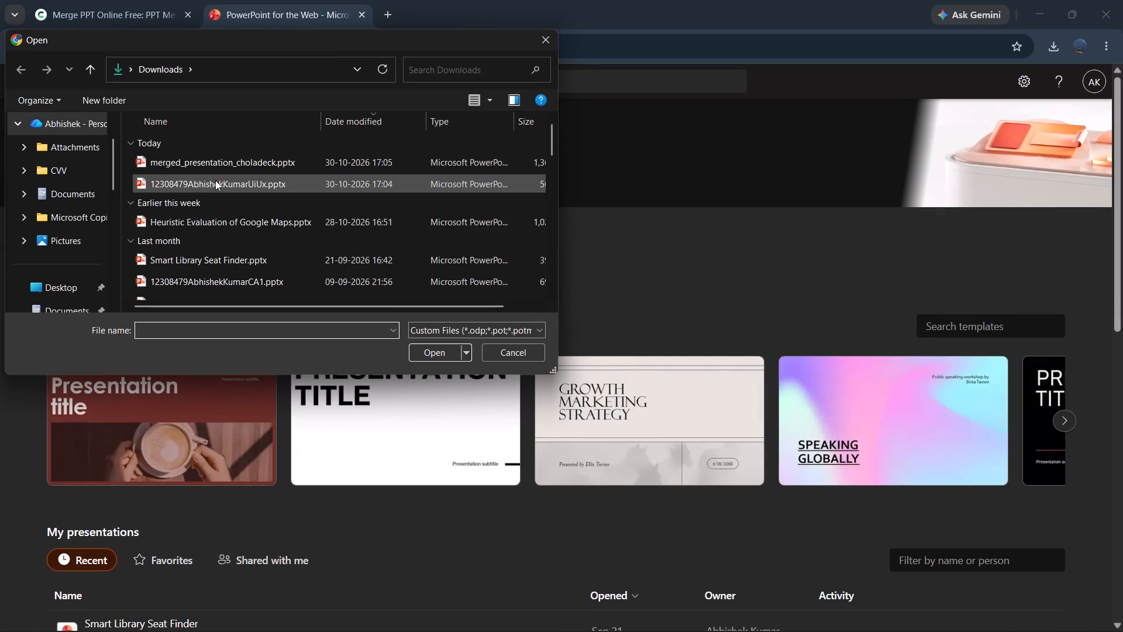
click(222, 218)
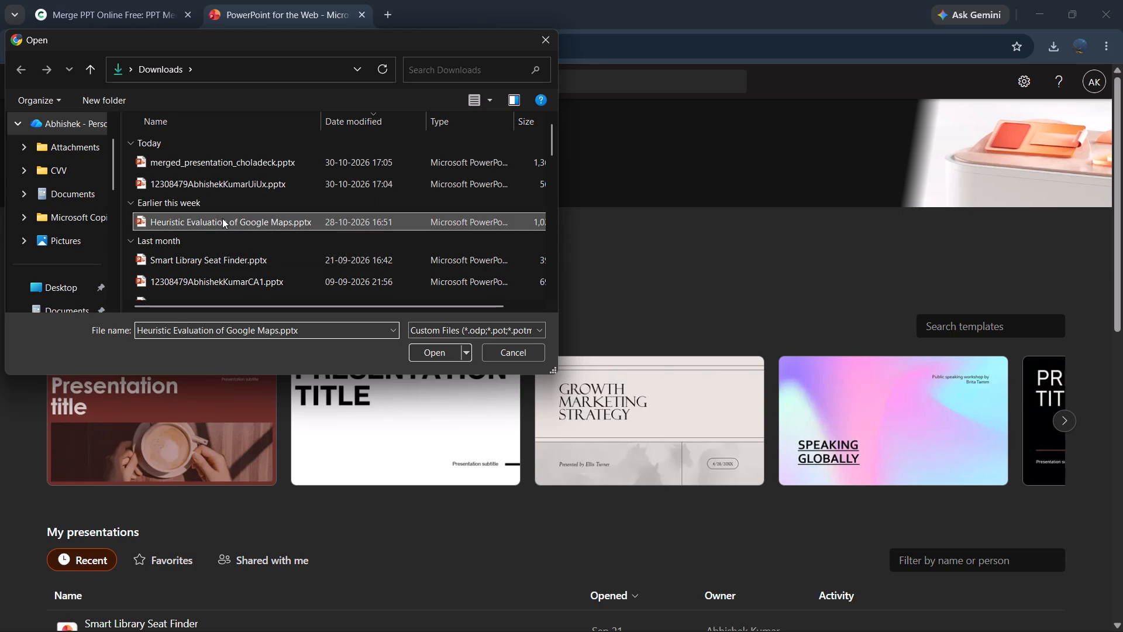
click(440, 356)
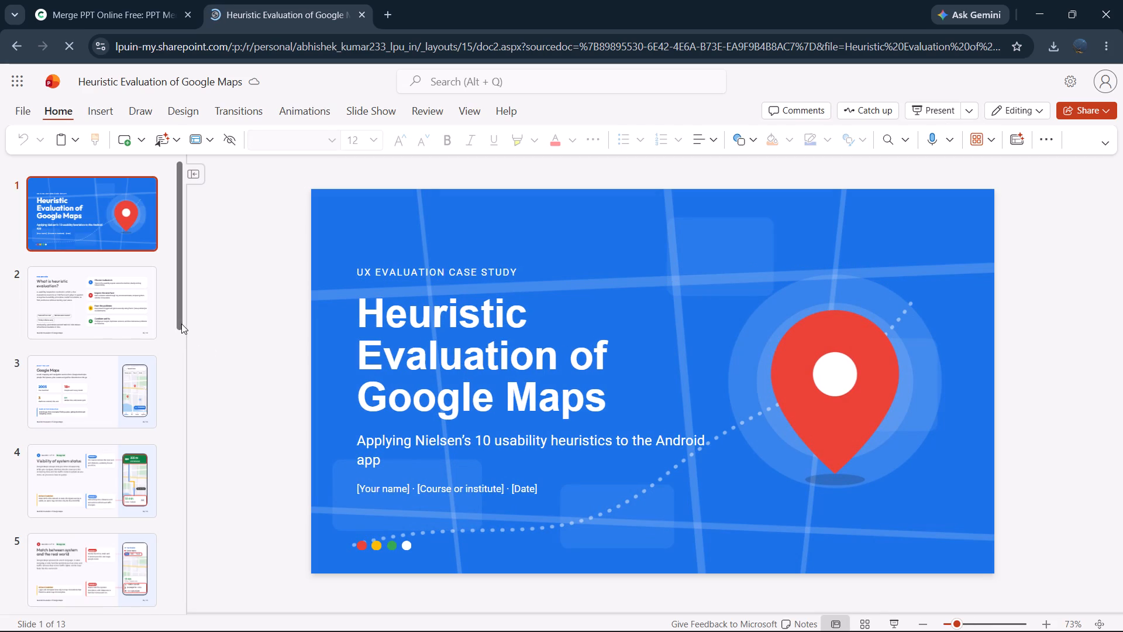
Look through the Google Maps heuristic evaluation slides in order, checking each heuristic's text, examples and phone mockup.
drag(181, 324, 176, 315)
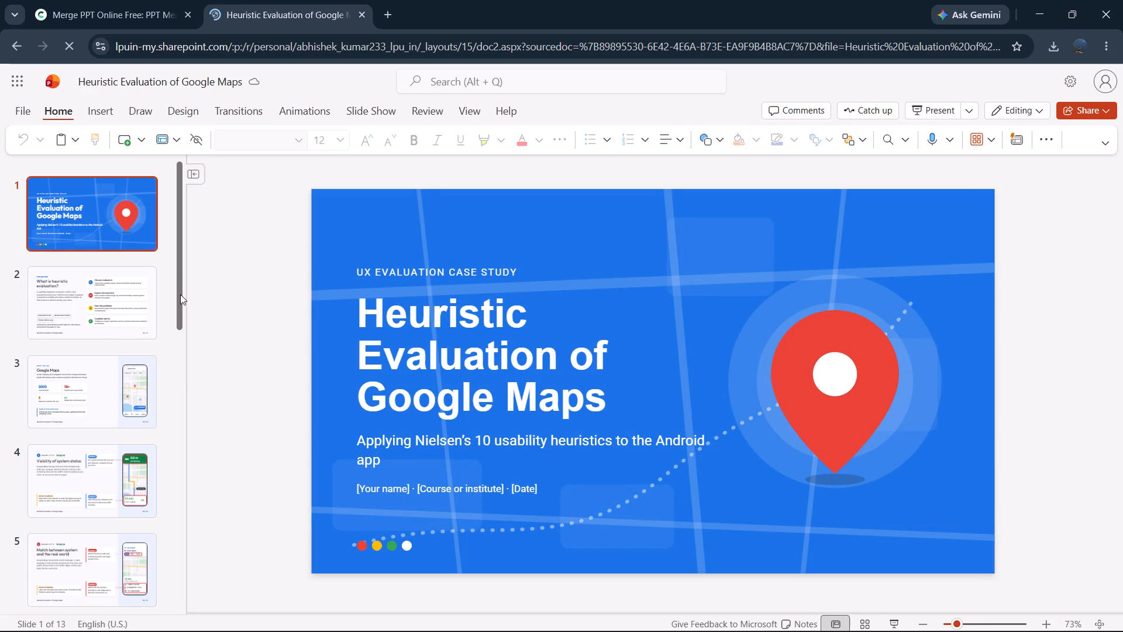
drag(180, 294, 164, 479)
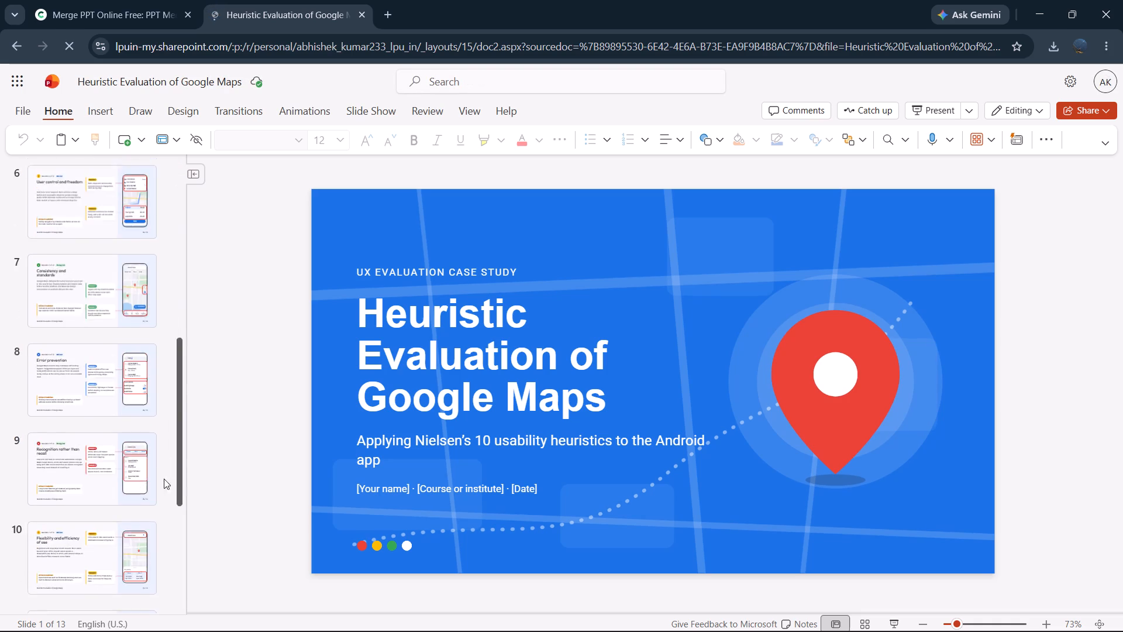
drag(164, 479, 197, 243)
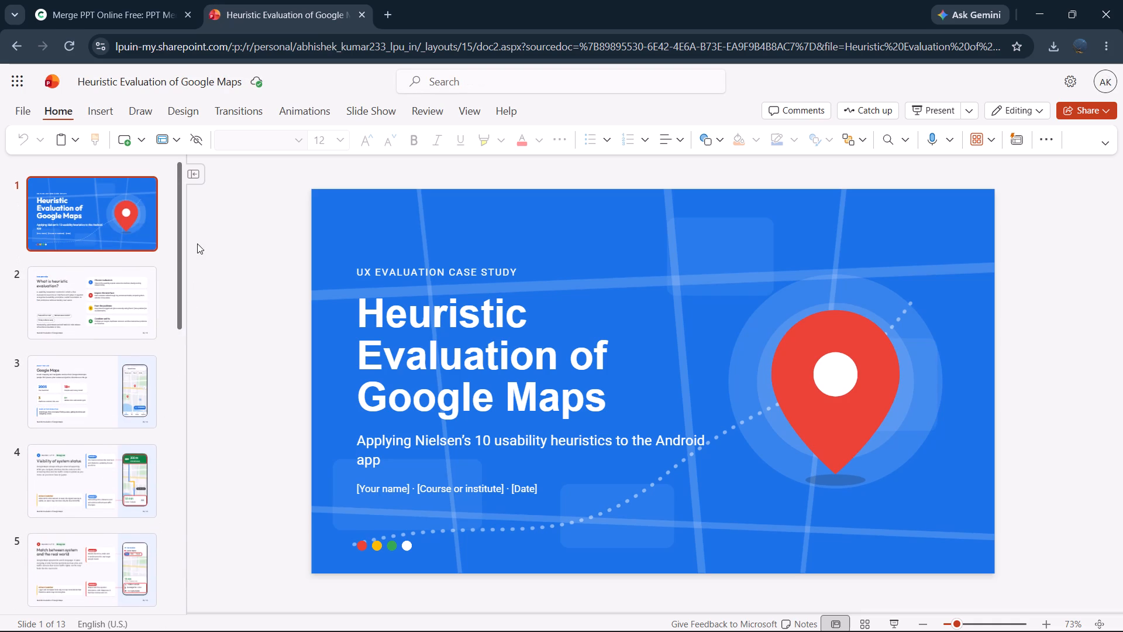
key(Down)
click(82, 311)
key(Down)
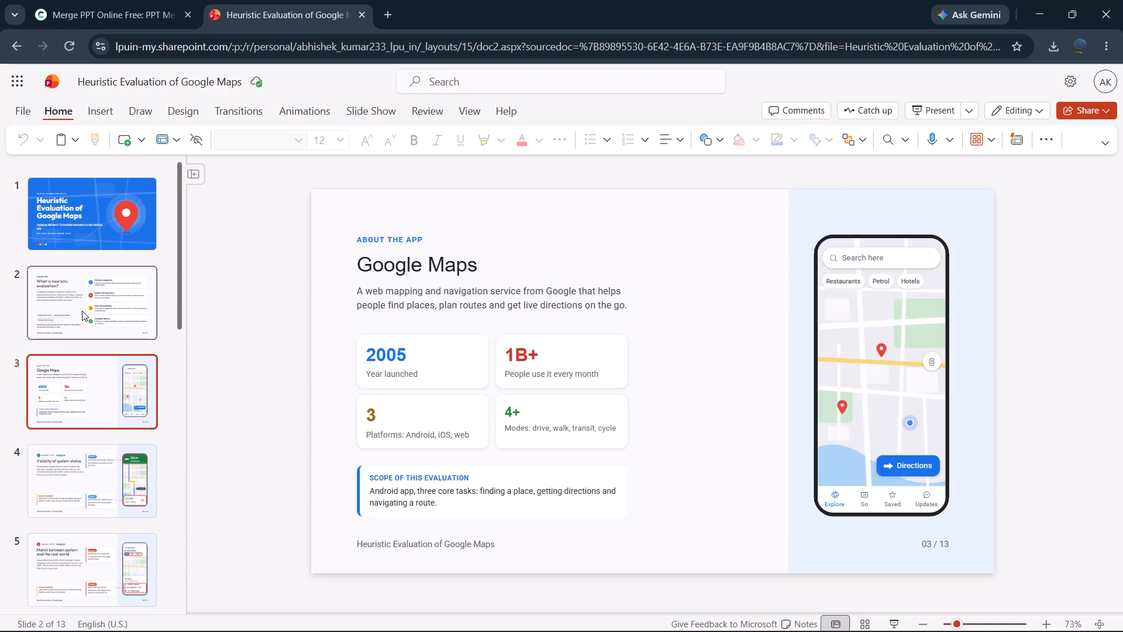
key(Up)
key(Down)
key(Down)
key(Down)
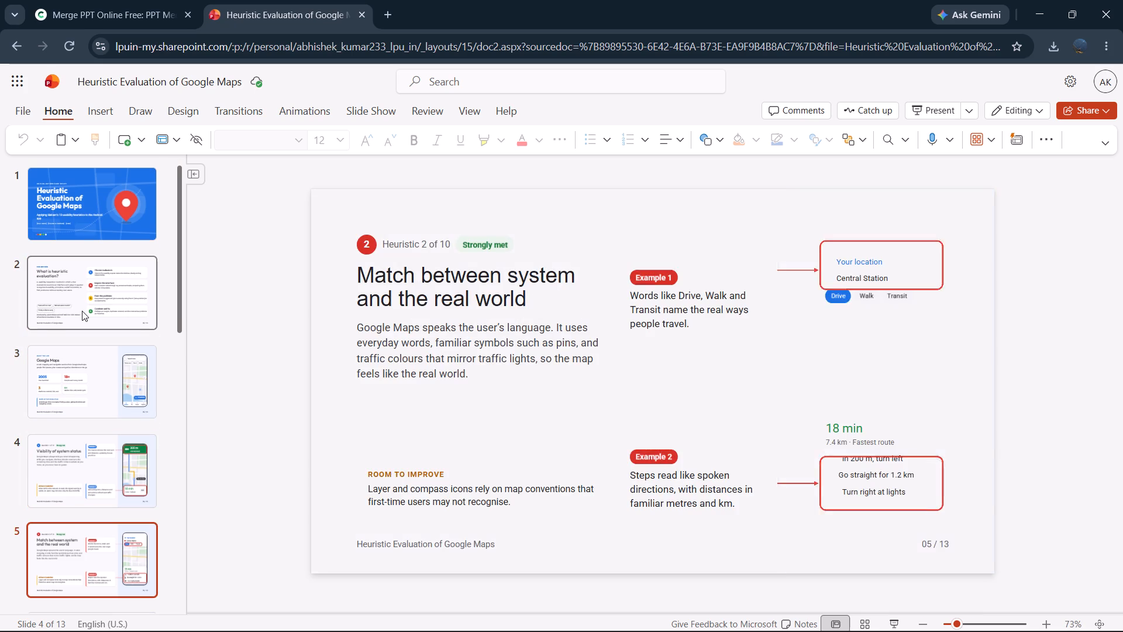
key(Down)
key(Down)
key(Down)
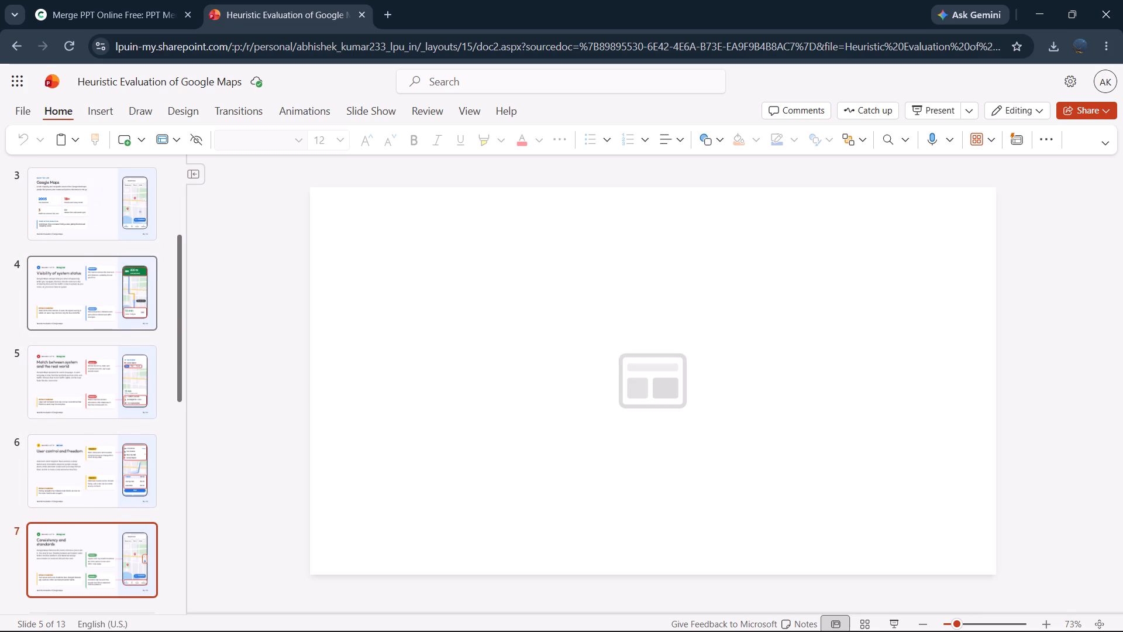
key(Up)
key(Down)
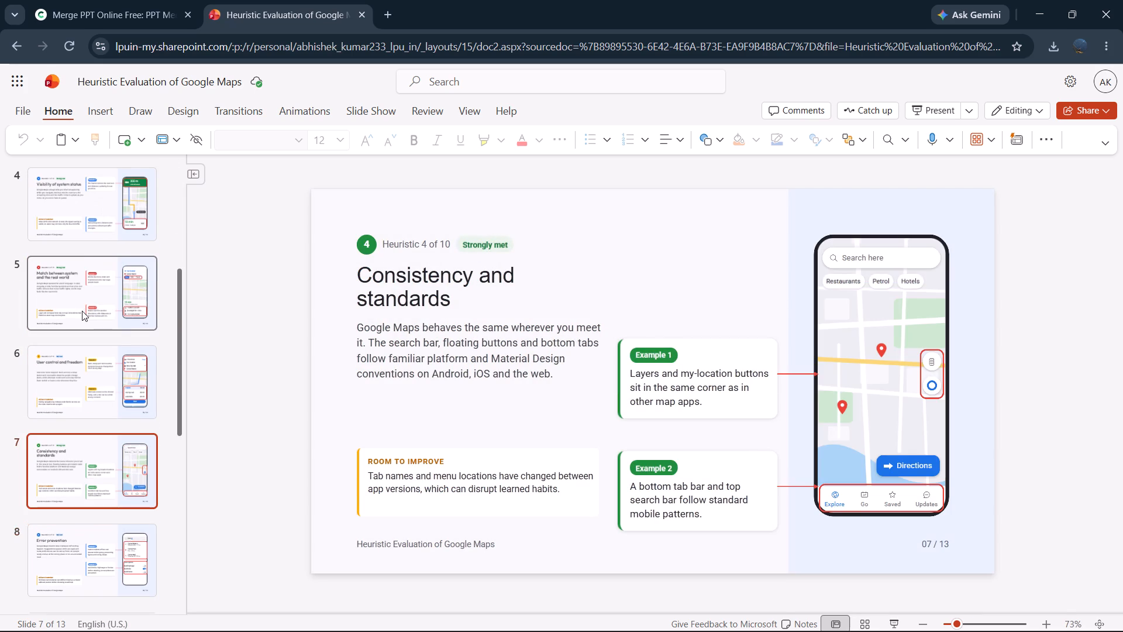
key(Down)
key(Down)
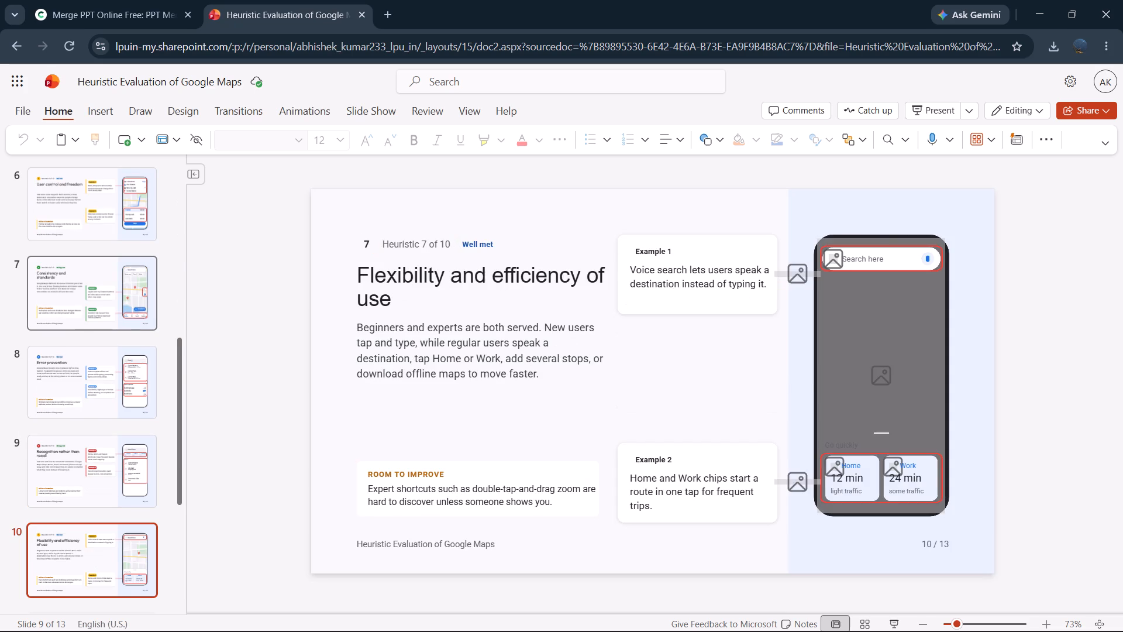
key(Down)
key(Down)
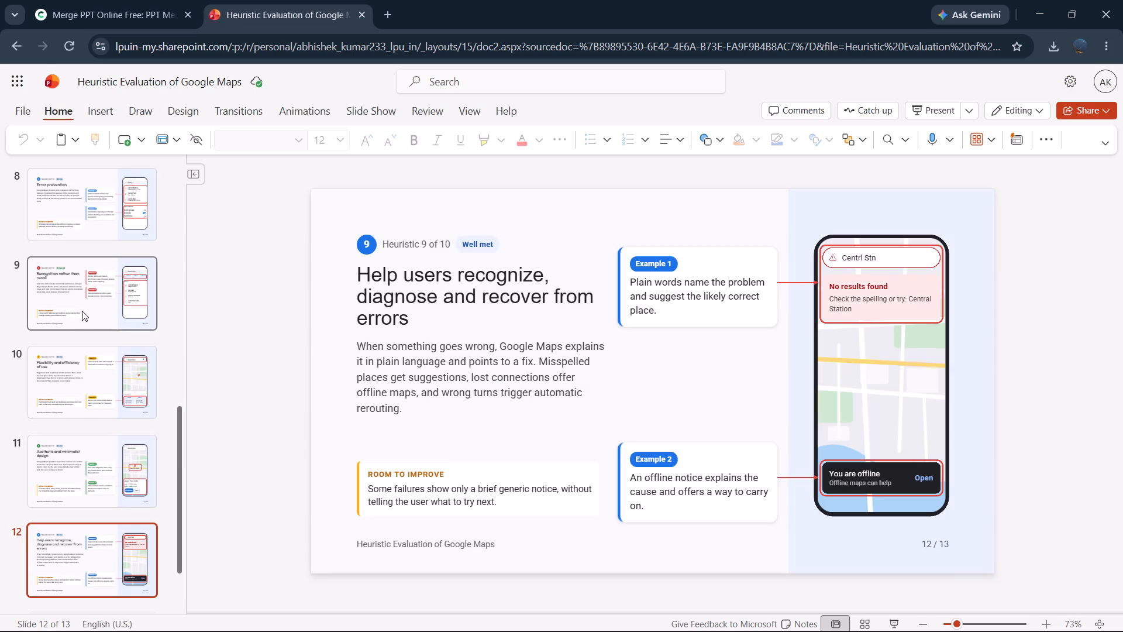
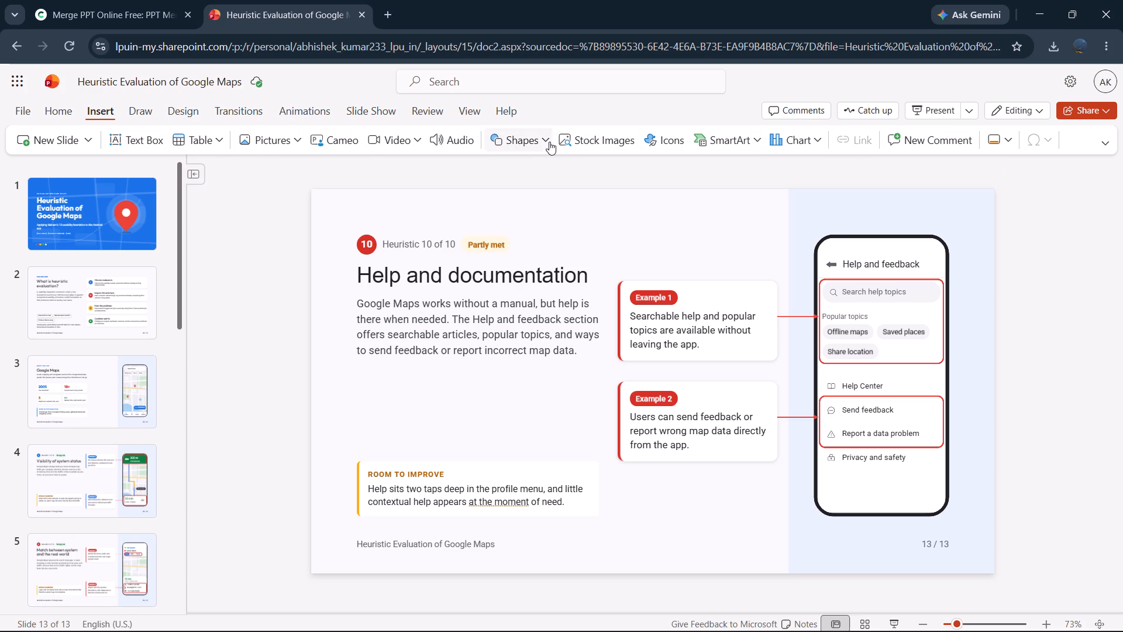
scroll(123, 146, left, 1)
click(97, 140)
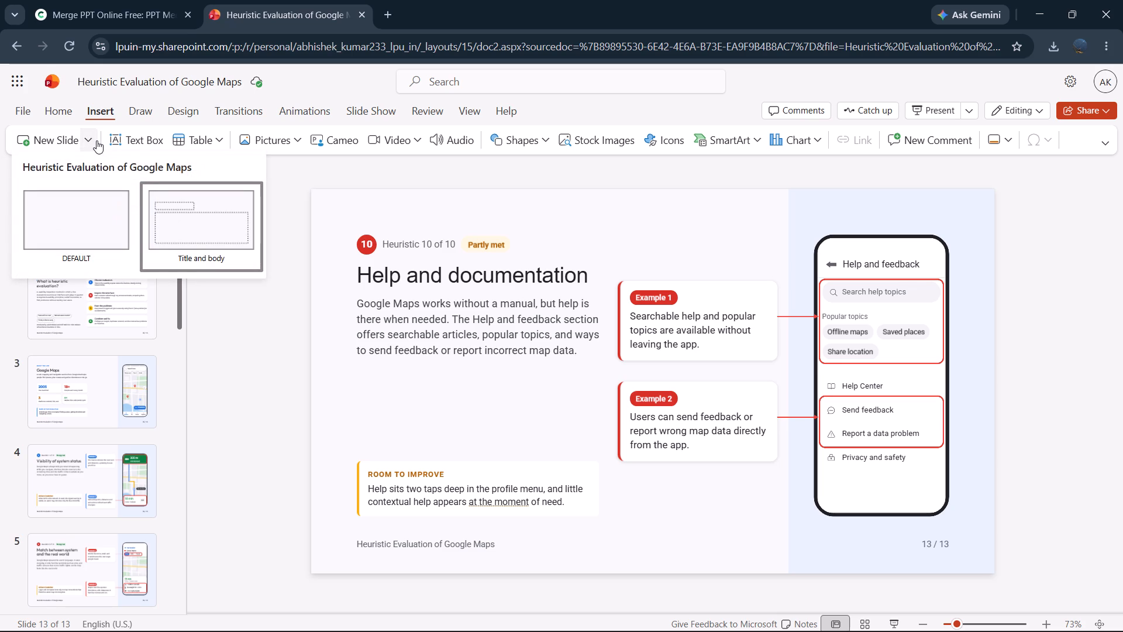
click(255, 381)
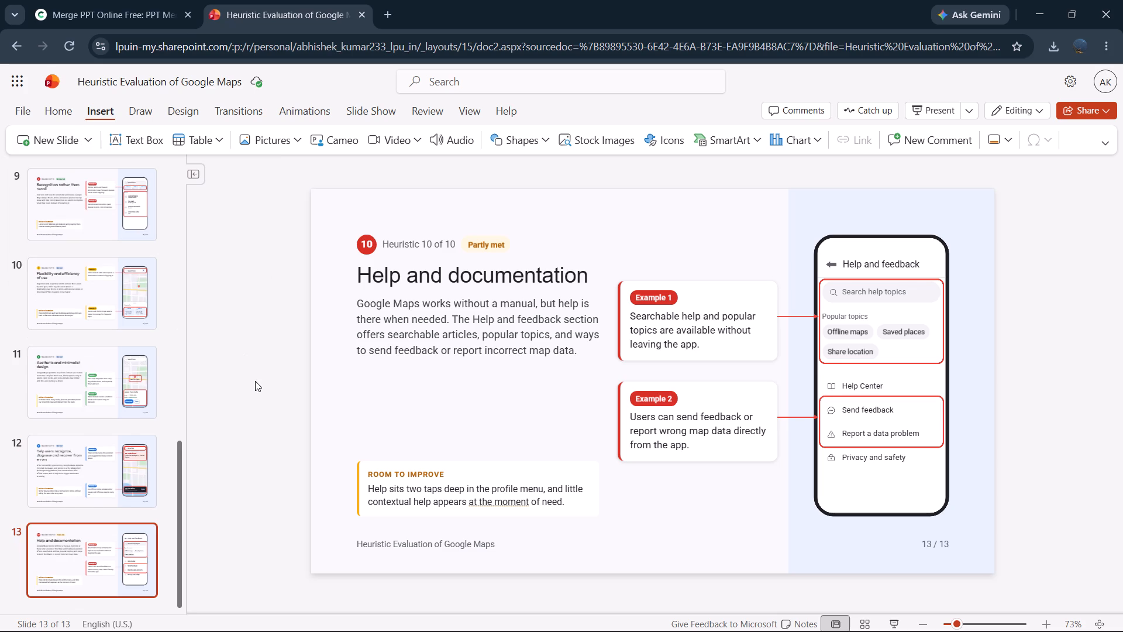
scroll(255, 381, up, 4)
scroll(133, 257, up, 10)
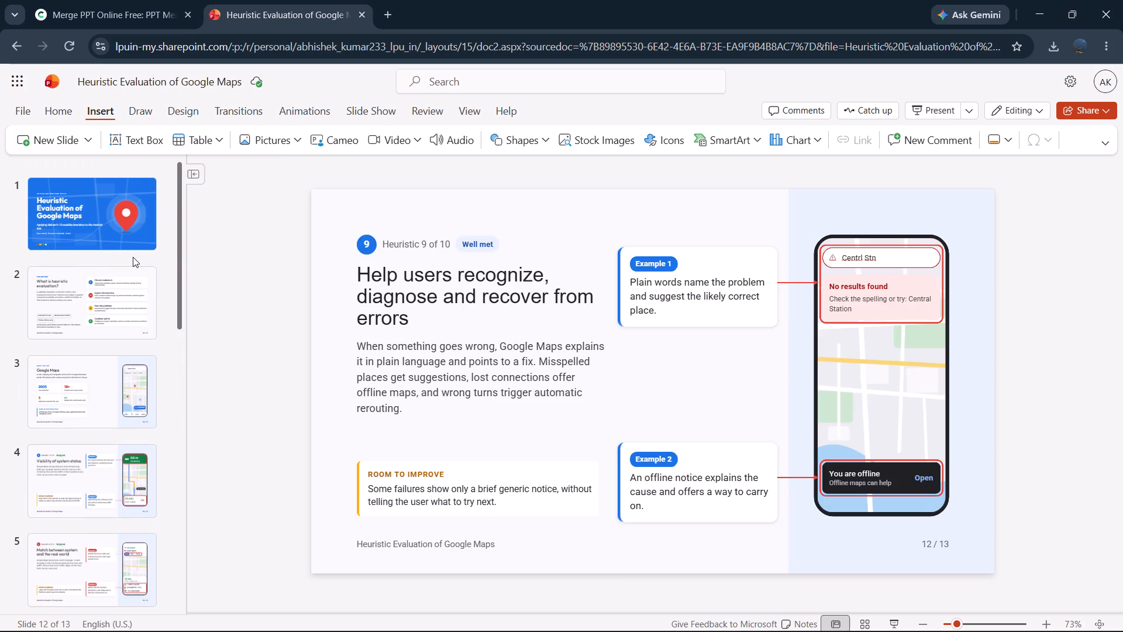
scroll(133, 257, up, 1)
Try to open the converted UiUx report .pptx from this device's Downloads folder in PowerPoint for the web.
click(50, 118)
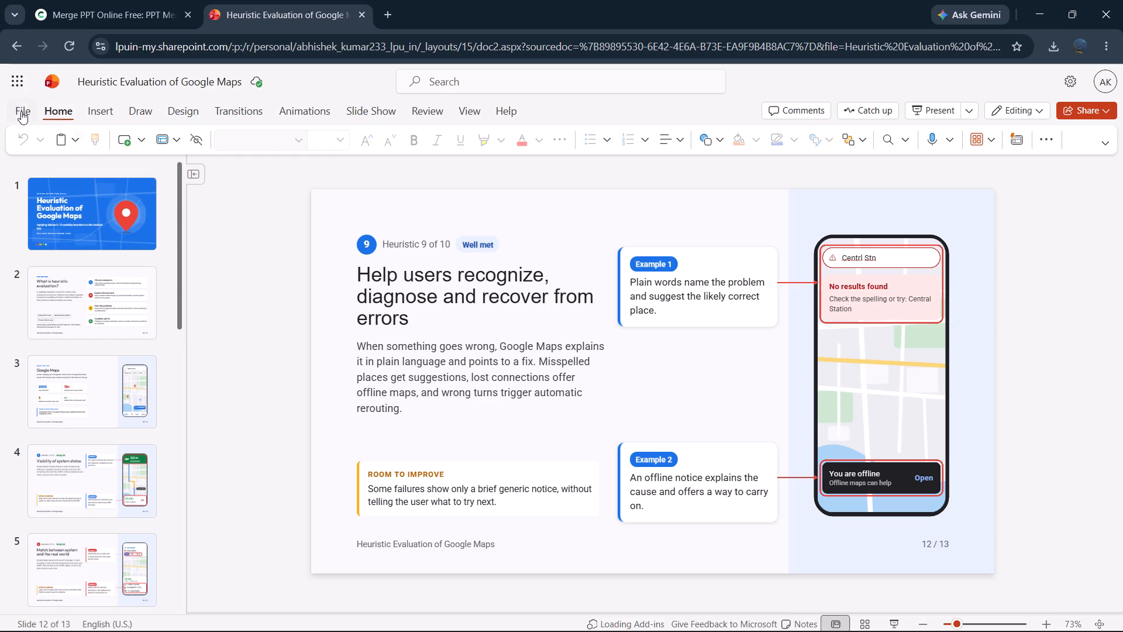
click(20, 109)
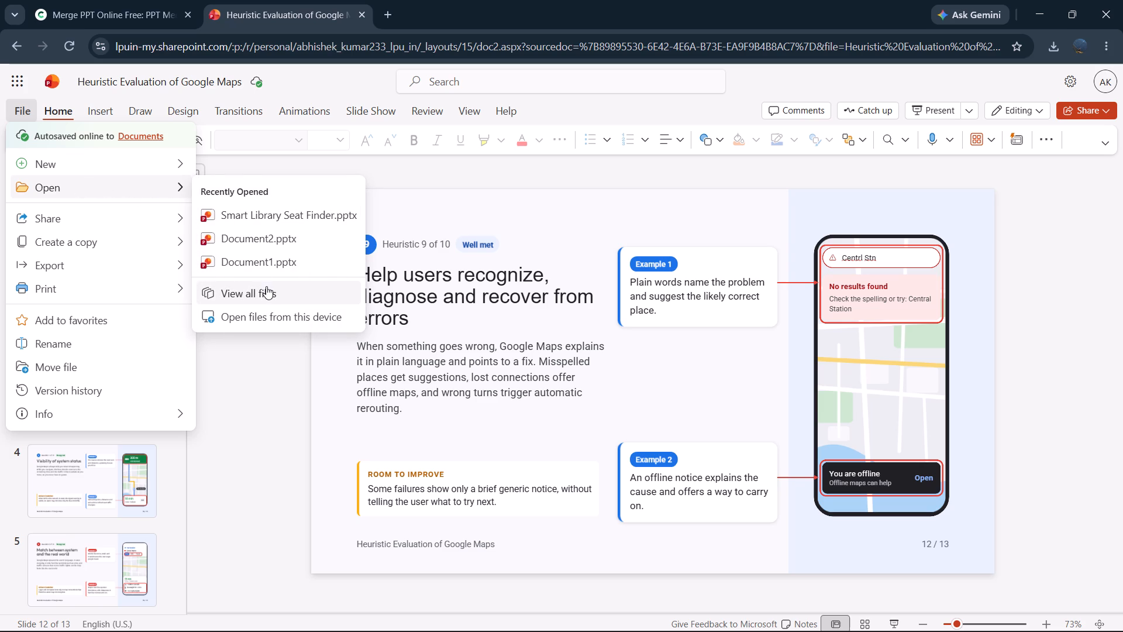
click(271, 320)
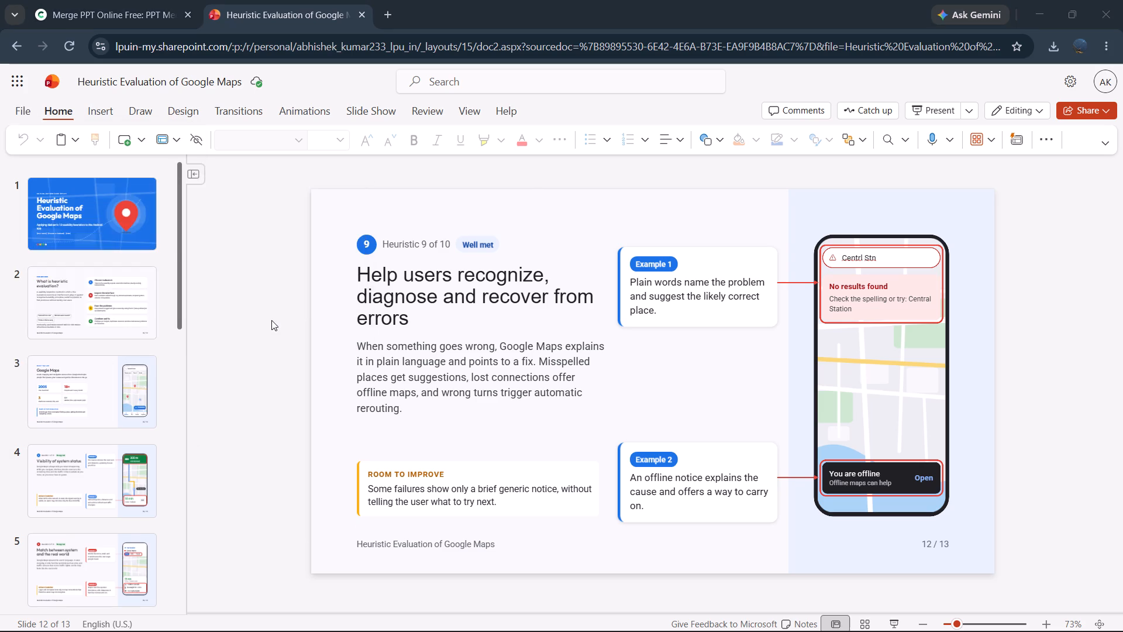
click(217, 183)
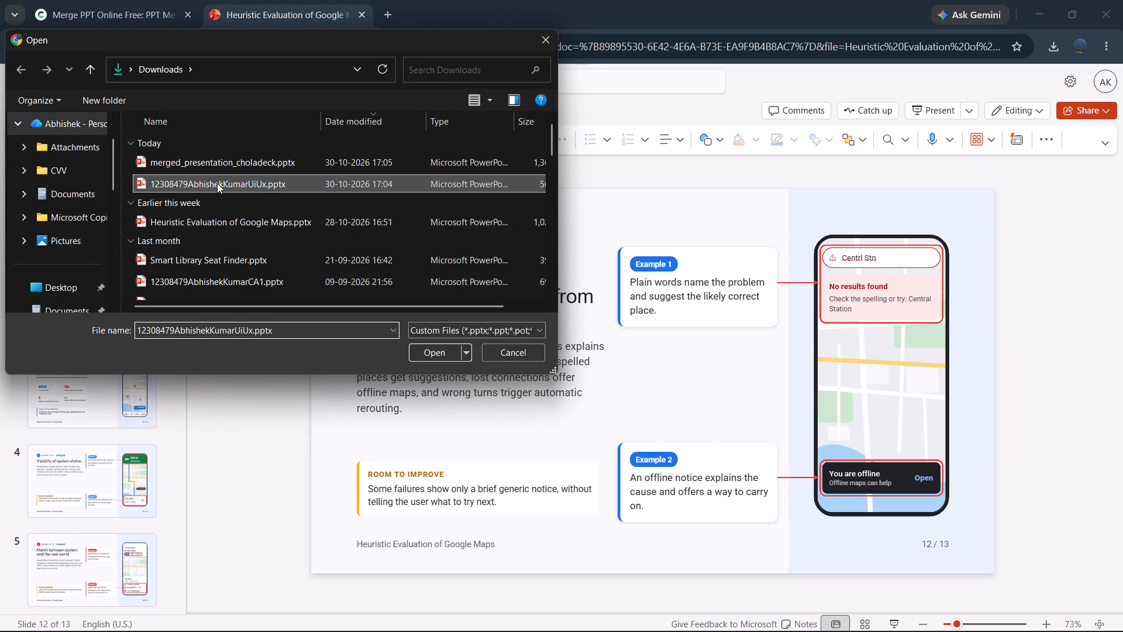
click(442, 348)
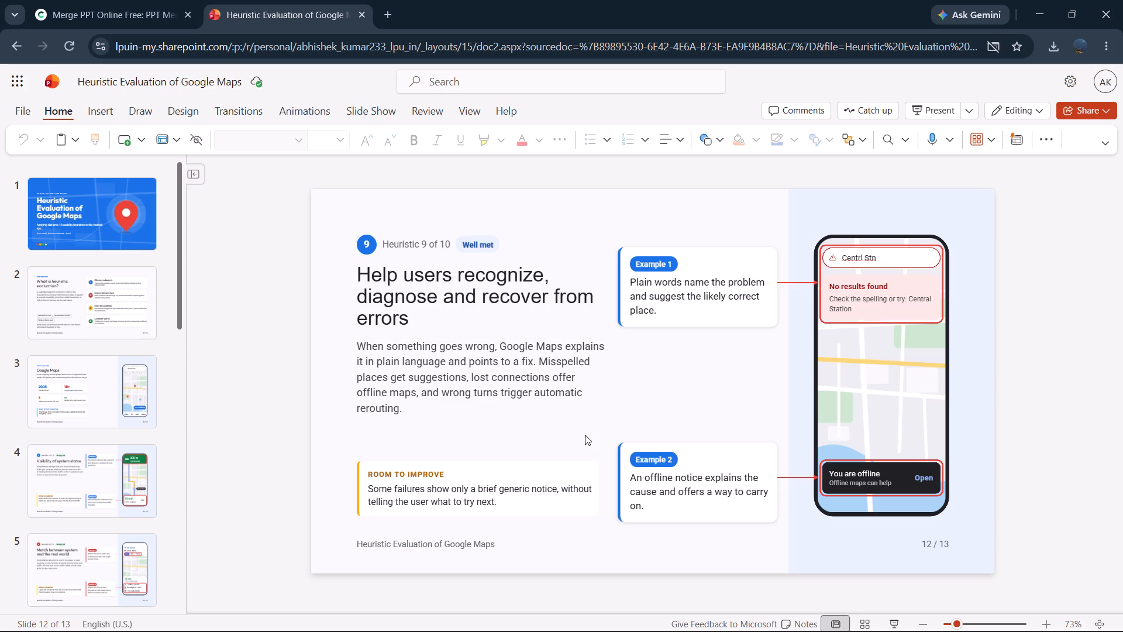
Look back through the Google Maps heuristic slides from heuristic 9 to heuristic 1 and bring the start of the deck into view.
scroll(484, 377, down, 3)
scroll(484, 377, up, 5)
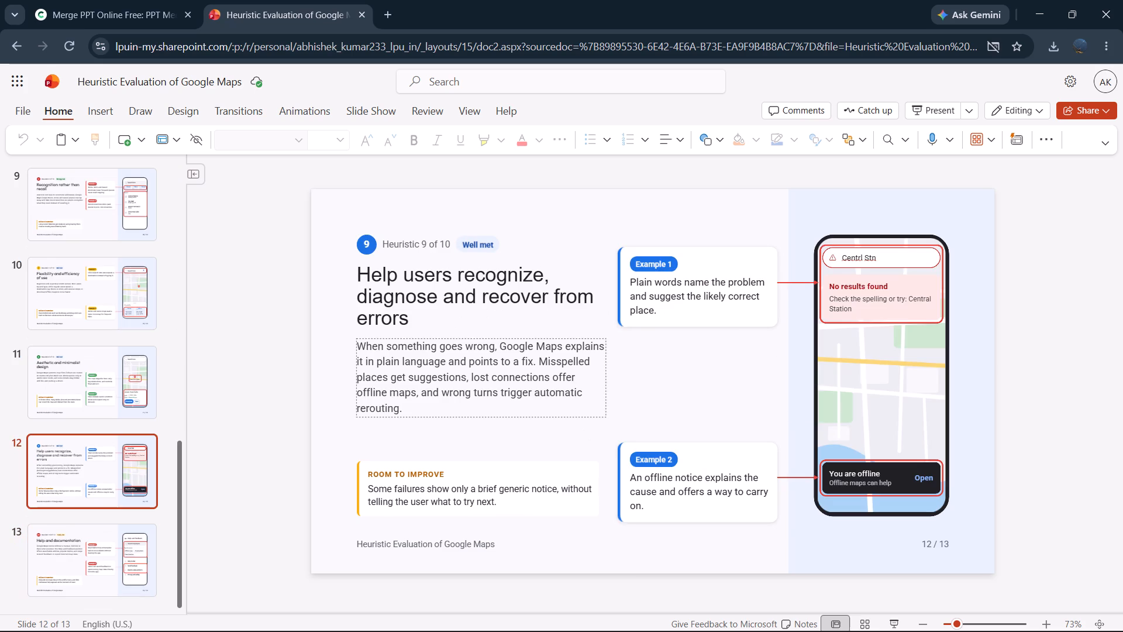
scroll(484, 377, up, 12)
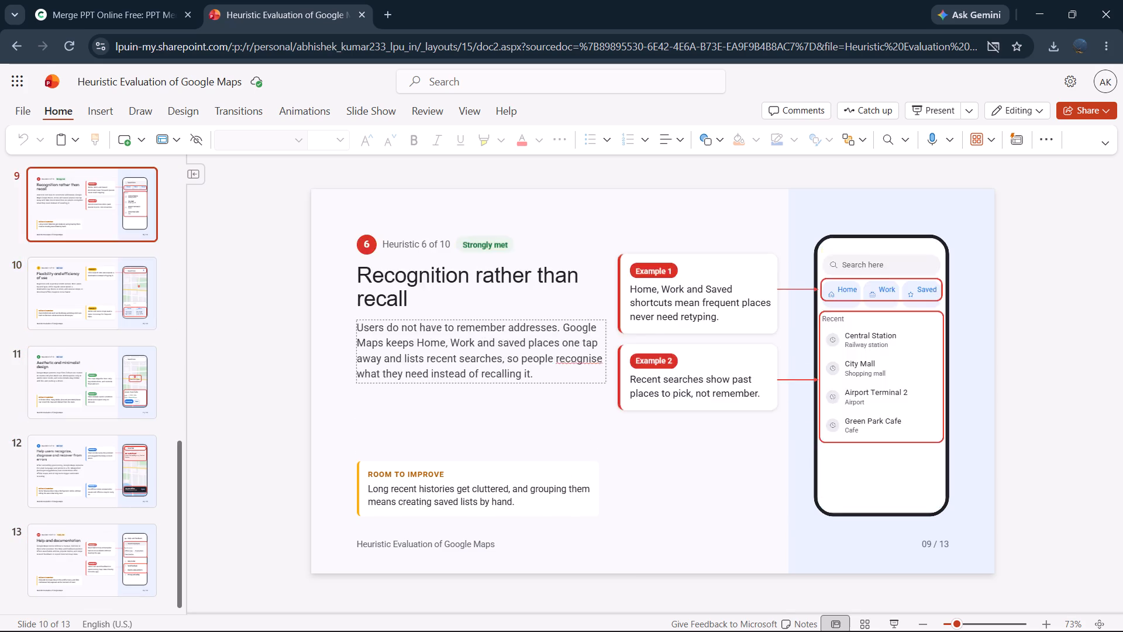
scroll(484, 377, up, 5)
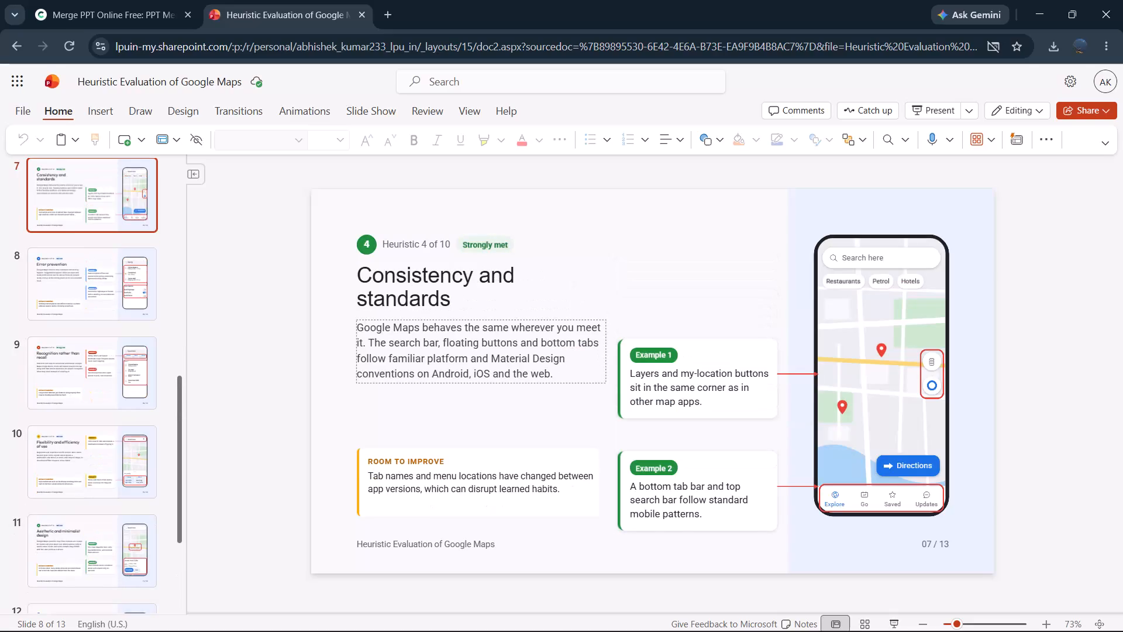
scroll(484, 377, up, 12)
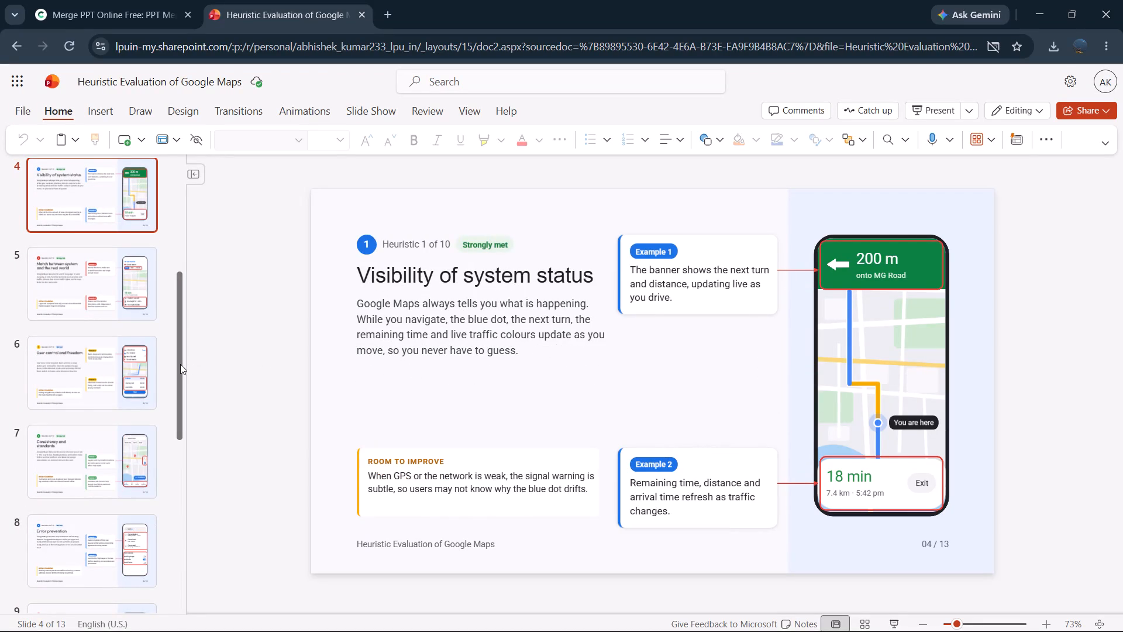
drag(180, 364, 164, 182)
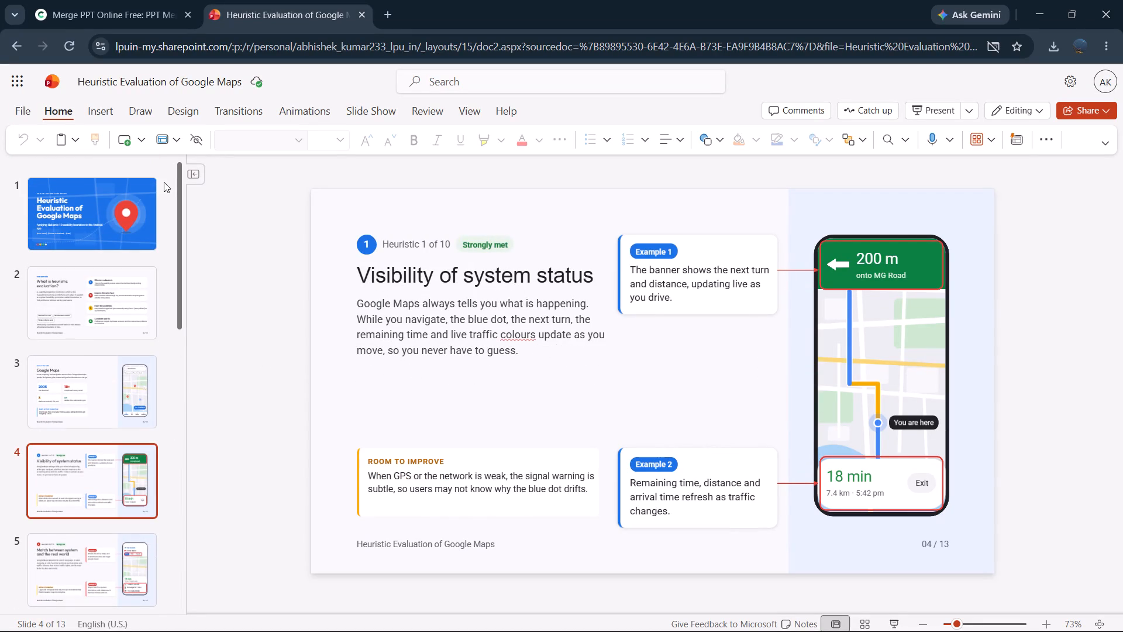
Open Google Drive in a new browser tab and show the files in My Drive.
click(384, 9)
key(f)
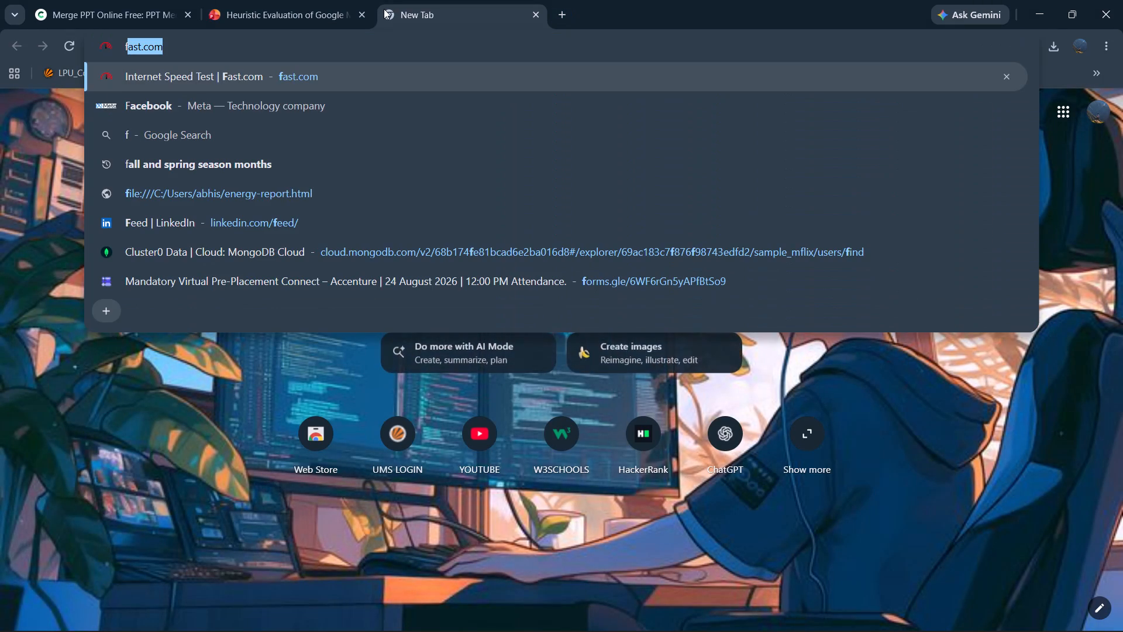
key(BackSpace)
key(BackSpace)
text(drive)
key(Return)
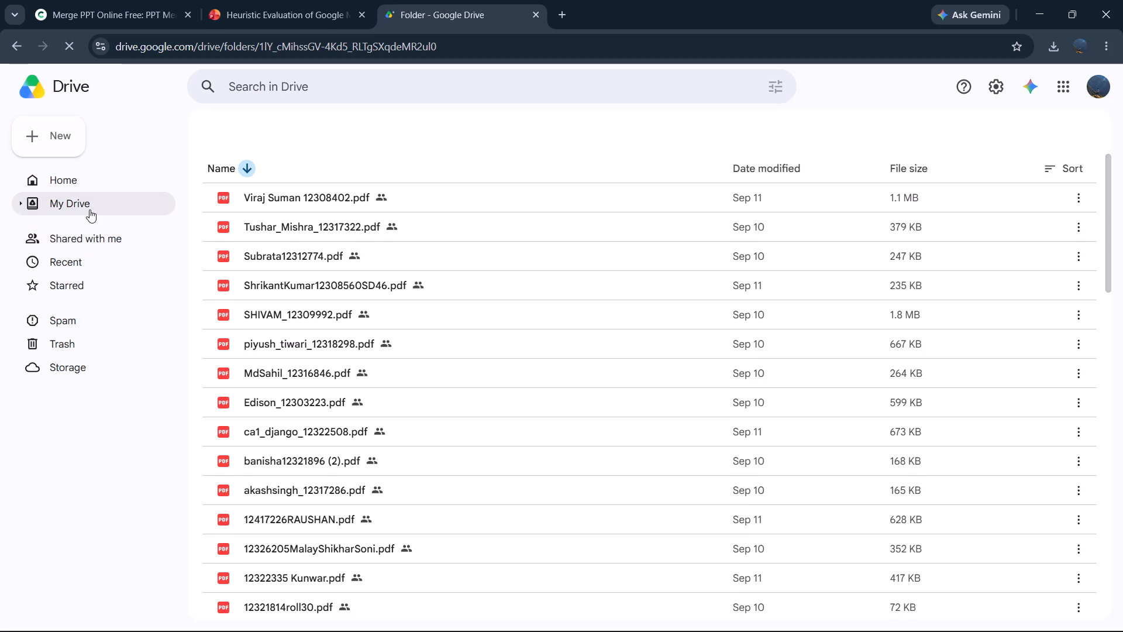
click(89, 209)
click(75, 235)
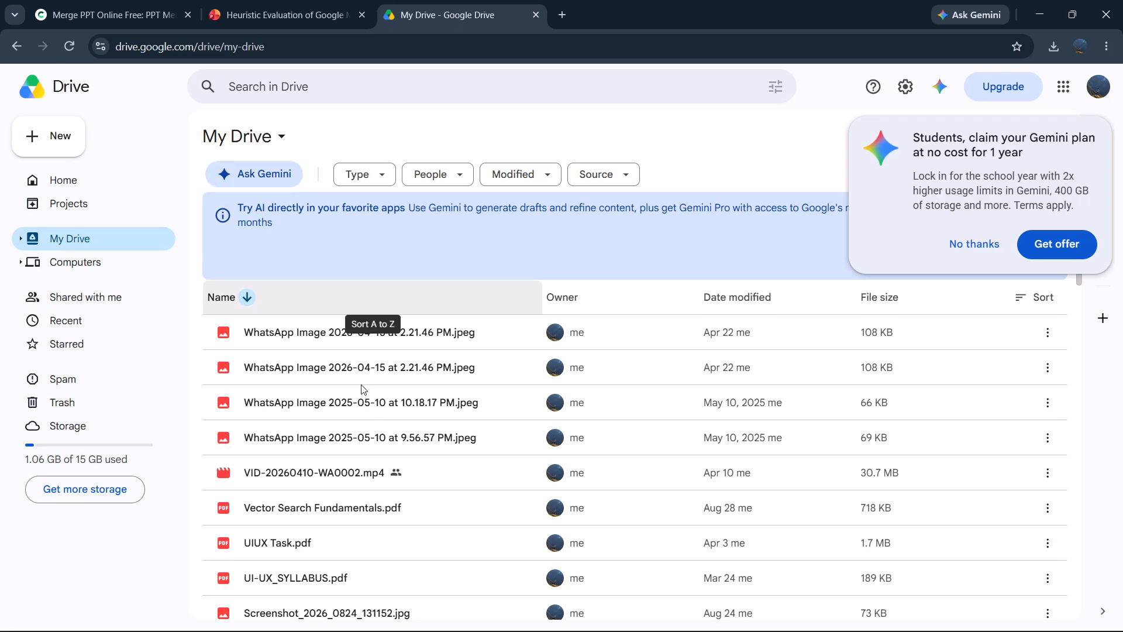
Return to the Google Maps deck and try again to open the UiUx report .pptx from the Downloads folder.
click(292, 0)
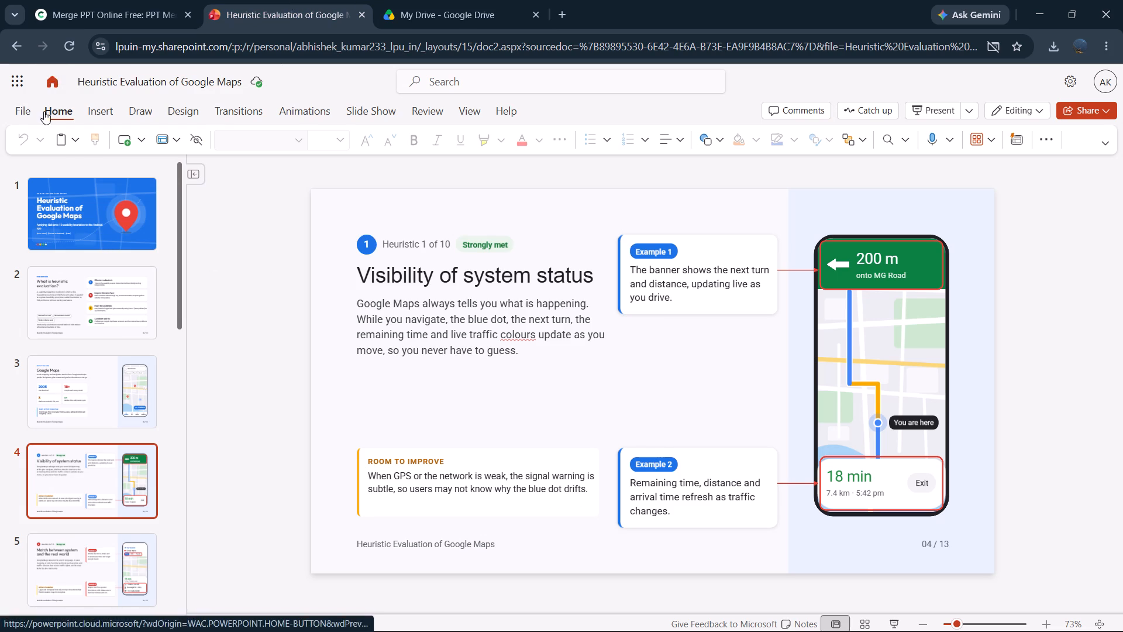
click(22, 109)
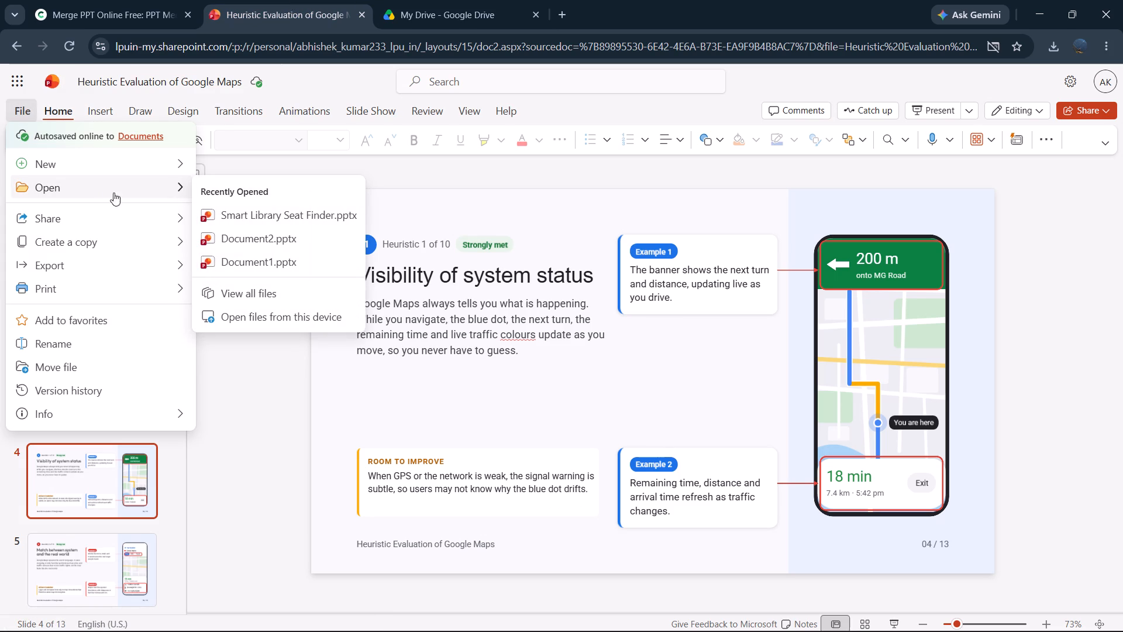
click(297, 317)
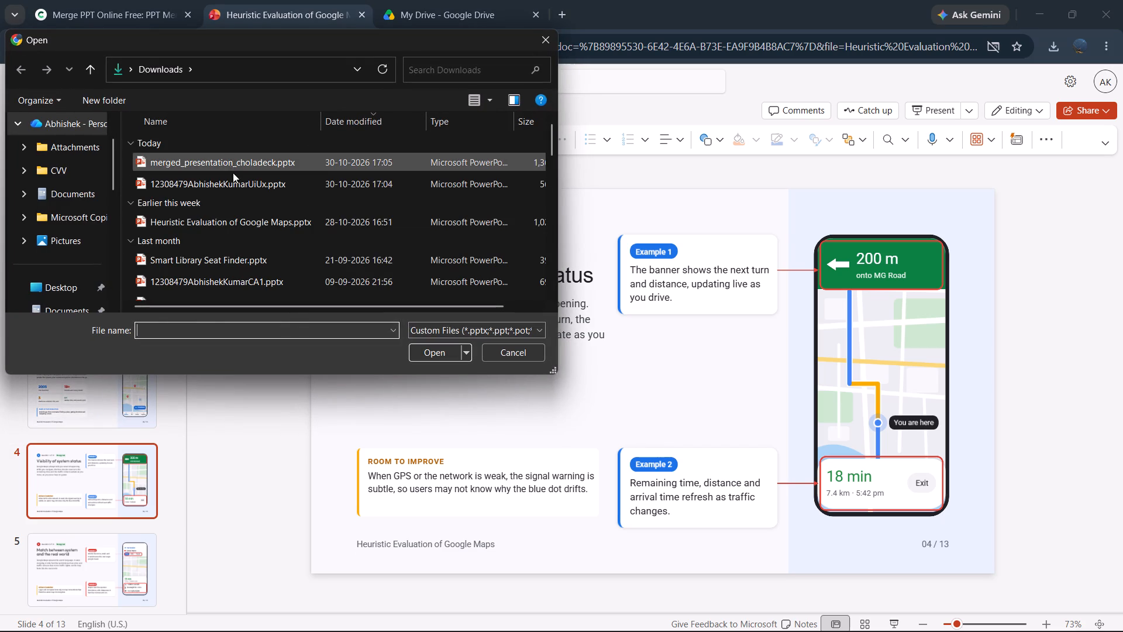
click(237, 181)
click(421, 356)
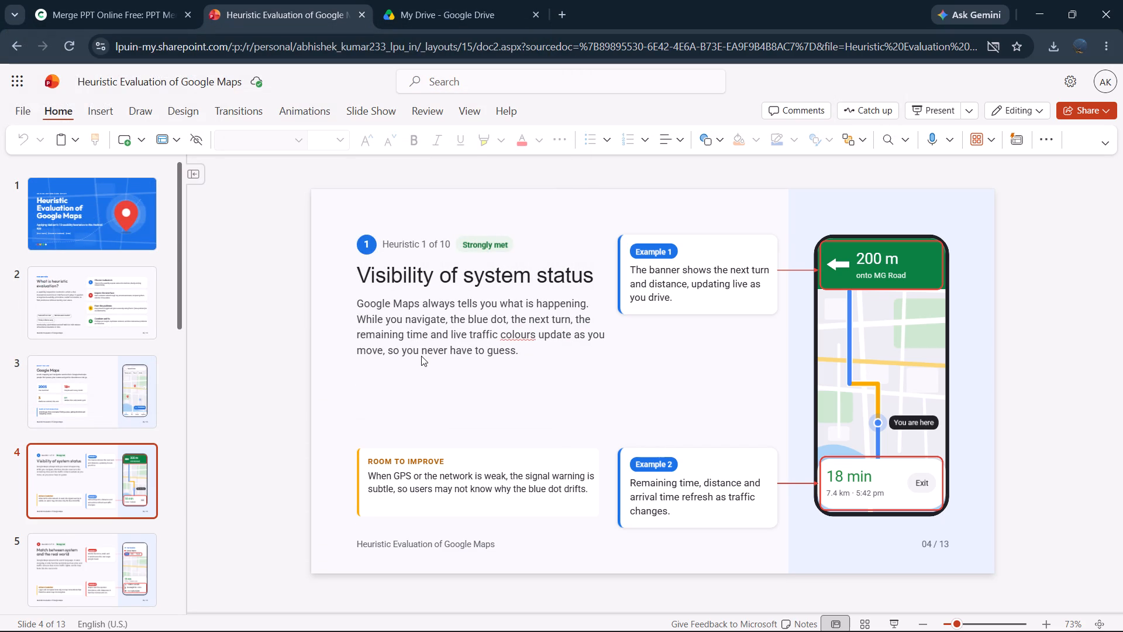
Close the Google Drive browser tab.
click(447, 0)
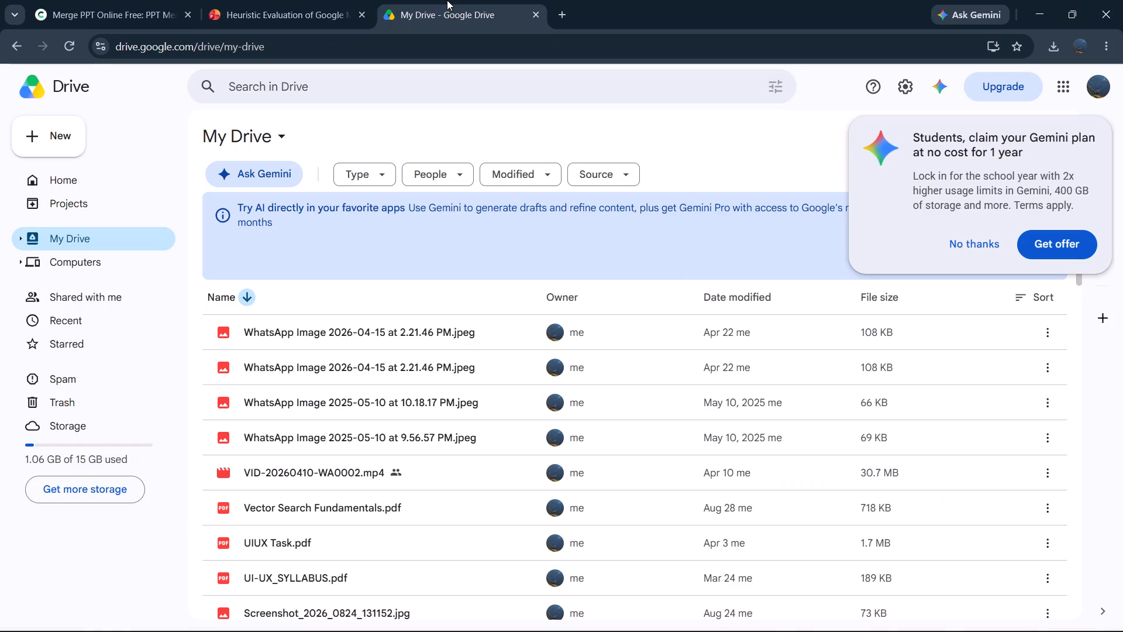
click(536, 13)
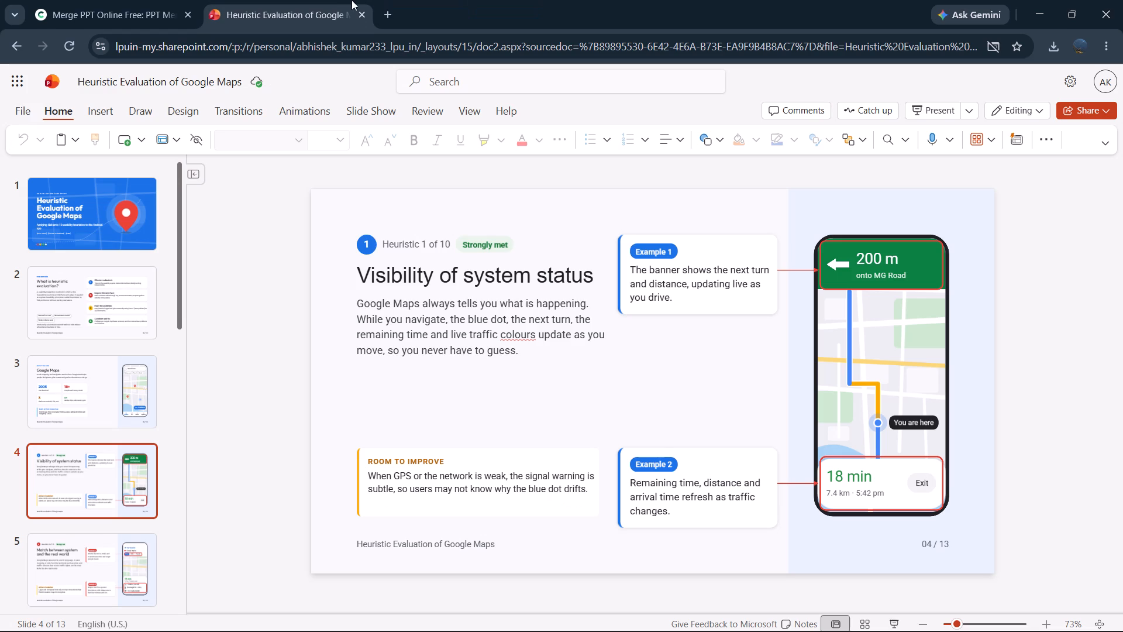
Insert a new slide after slide 4 of the Google Maps deck and move it to the first position.
click(101, 116)
click(52, 111)
click(97, 114)
click(51, 140)
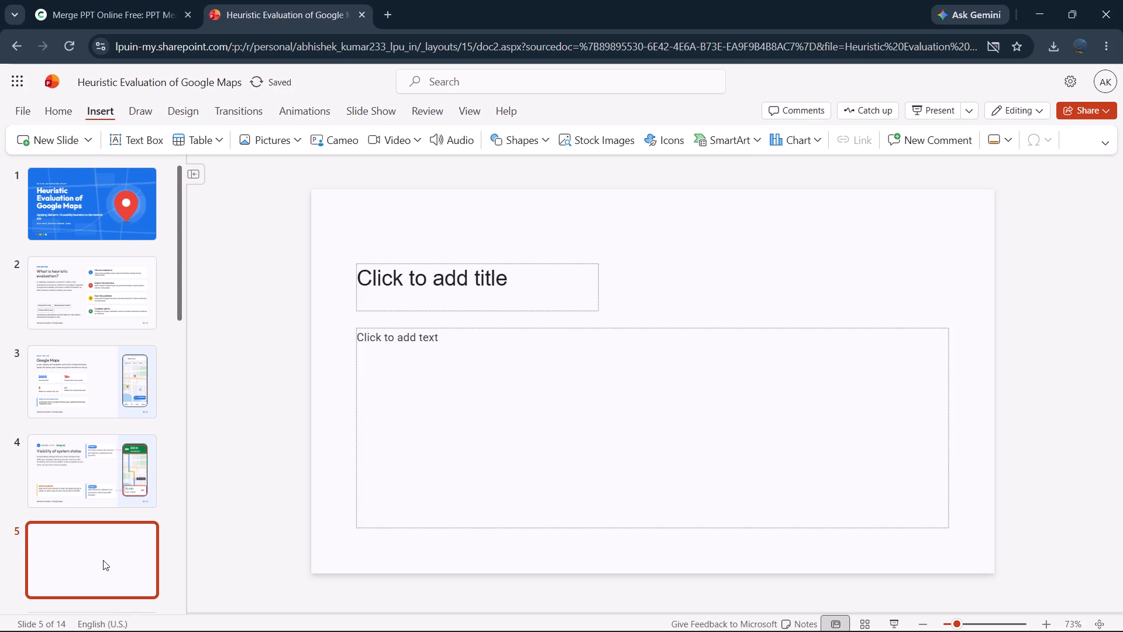
drag(103, 560, 101, 198)
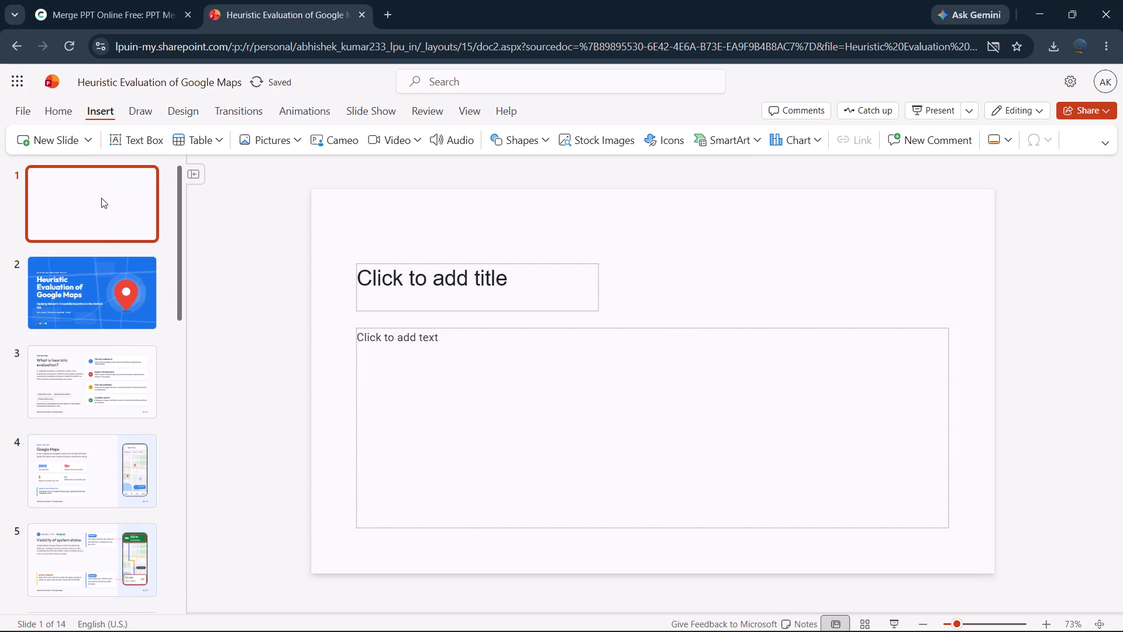
Select all title and text placeholders on the new blank first slide and delete them.
scroll(97, 444, down, 7)
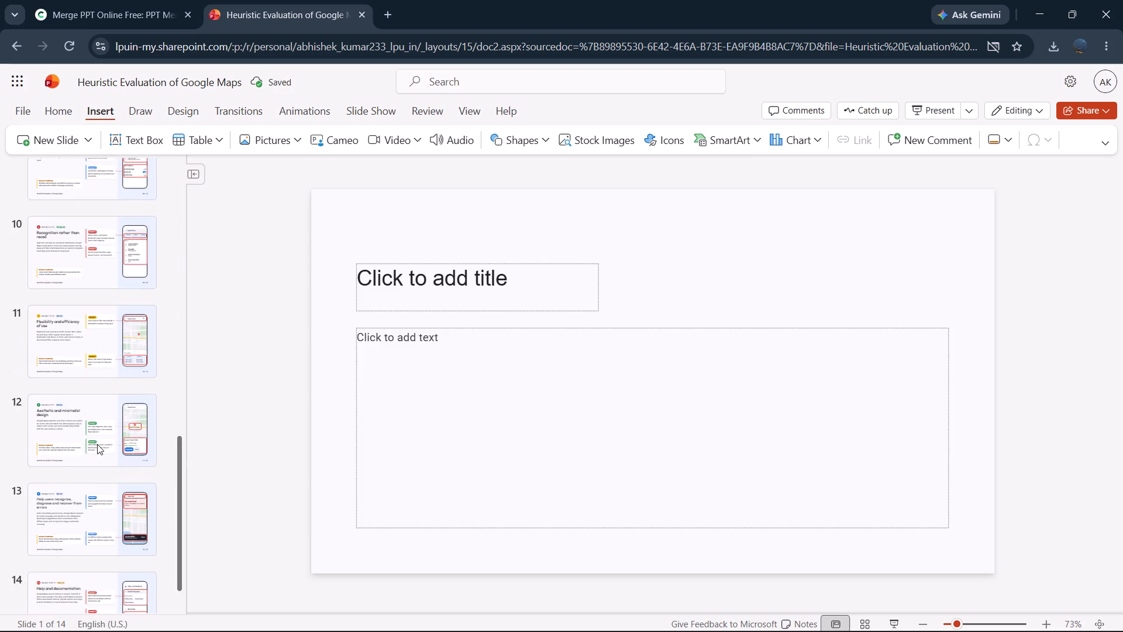
scroll(97, 444, up, 8)
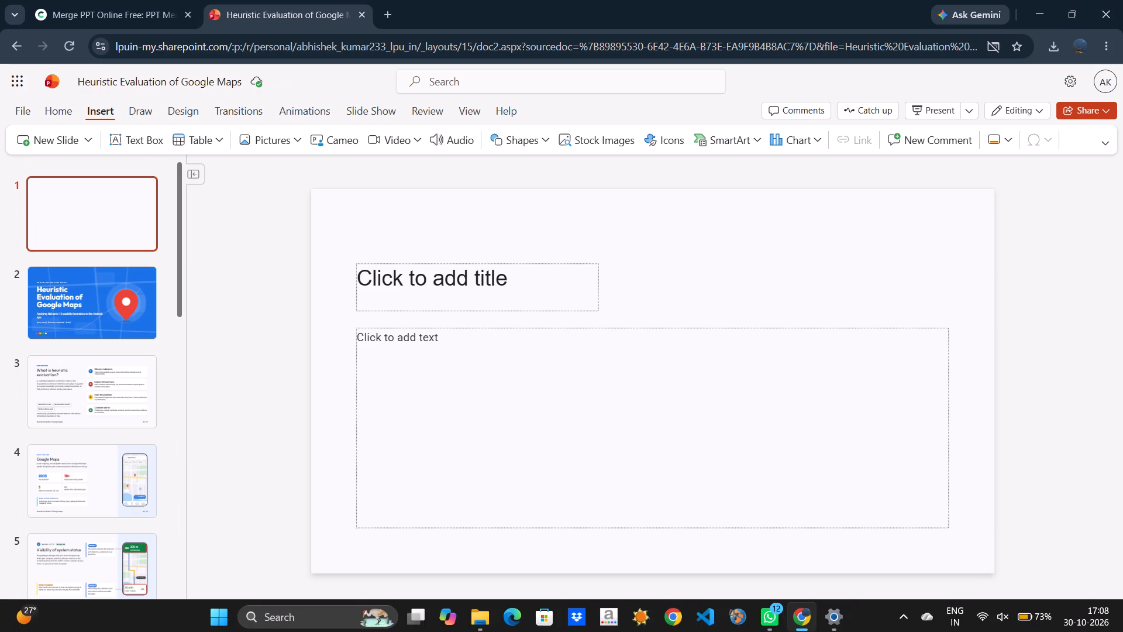
click(743, 235)
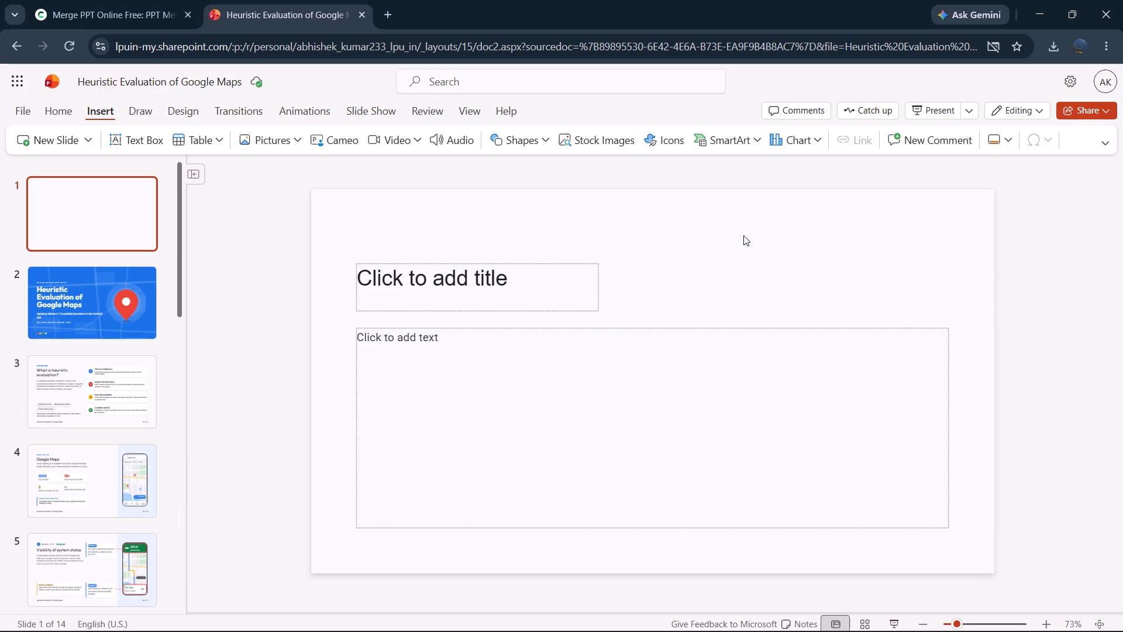
key(ctrl+a)
key(BackSpace)
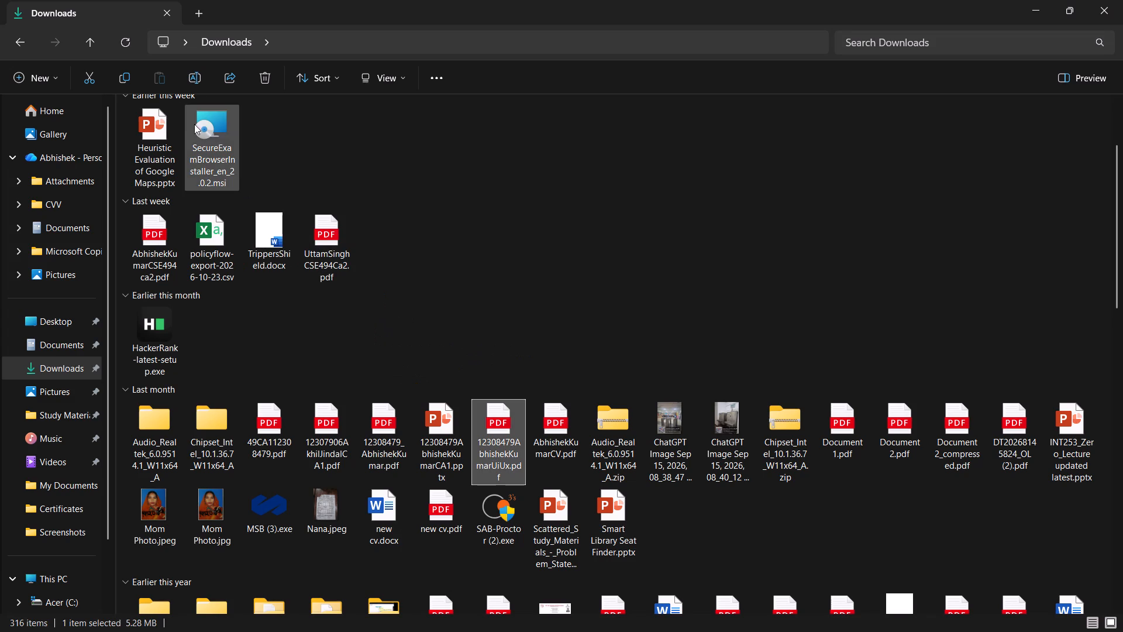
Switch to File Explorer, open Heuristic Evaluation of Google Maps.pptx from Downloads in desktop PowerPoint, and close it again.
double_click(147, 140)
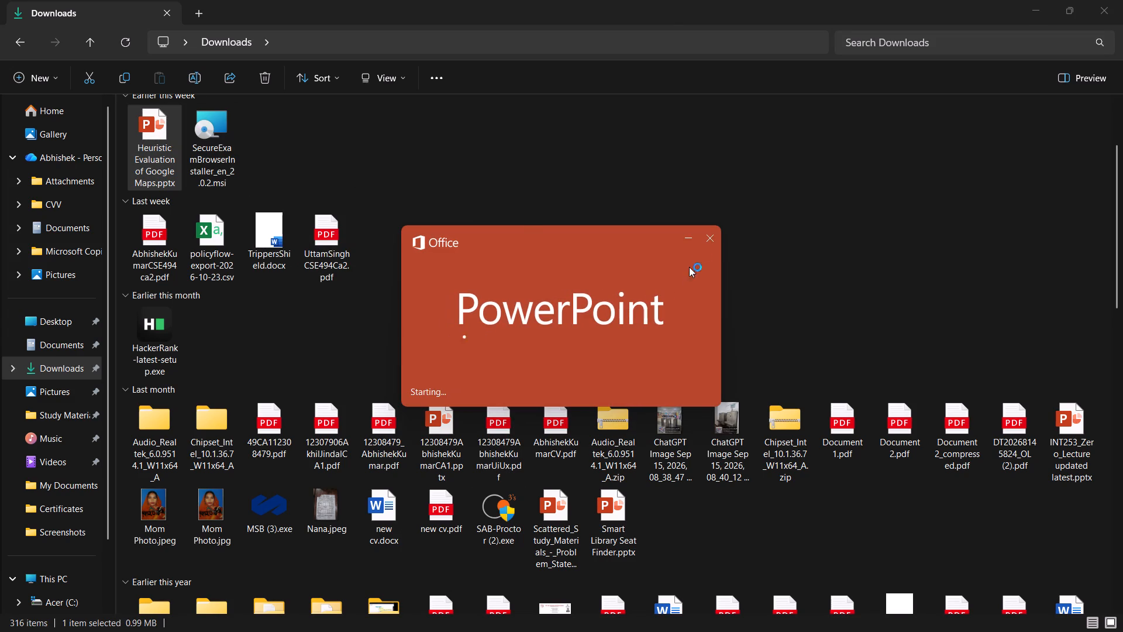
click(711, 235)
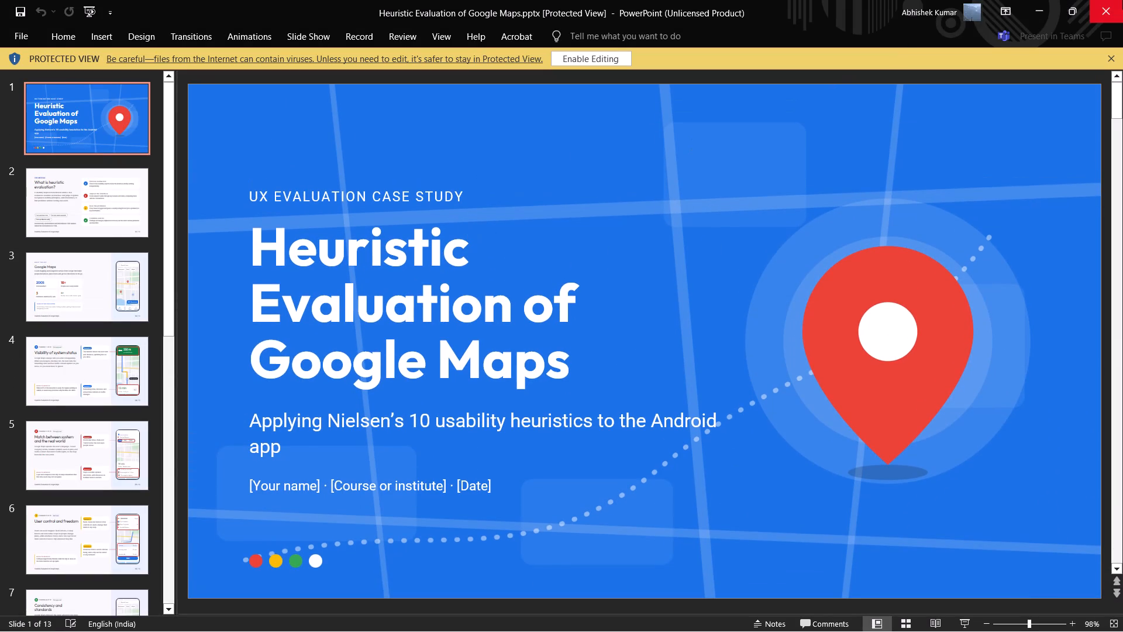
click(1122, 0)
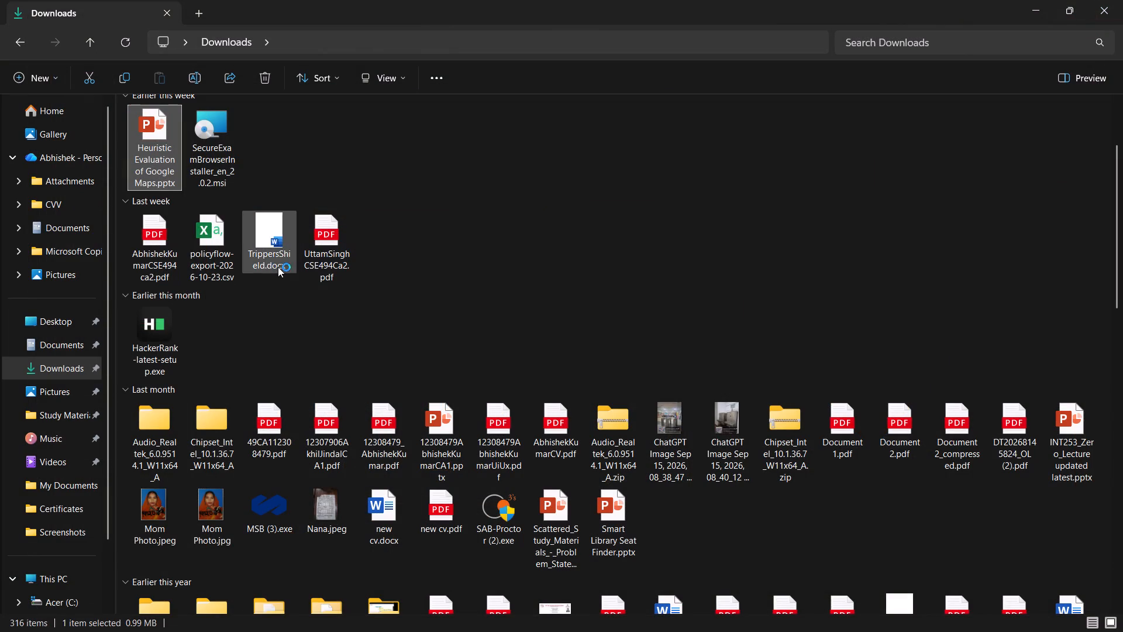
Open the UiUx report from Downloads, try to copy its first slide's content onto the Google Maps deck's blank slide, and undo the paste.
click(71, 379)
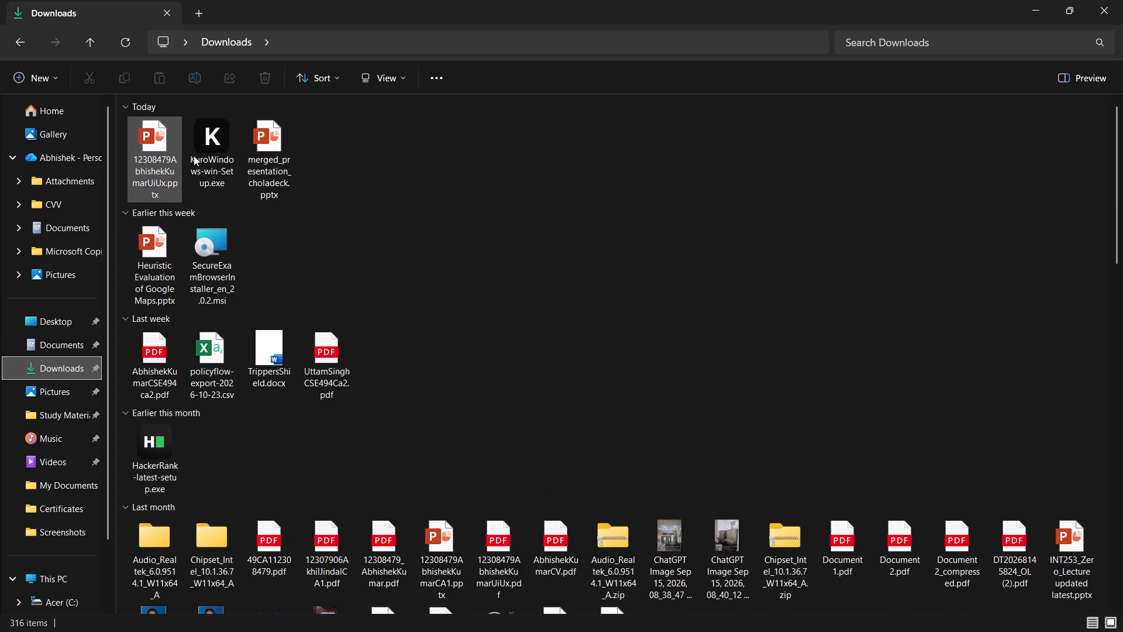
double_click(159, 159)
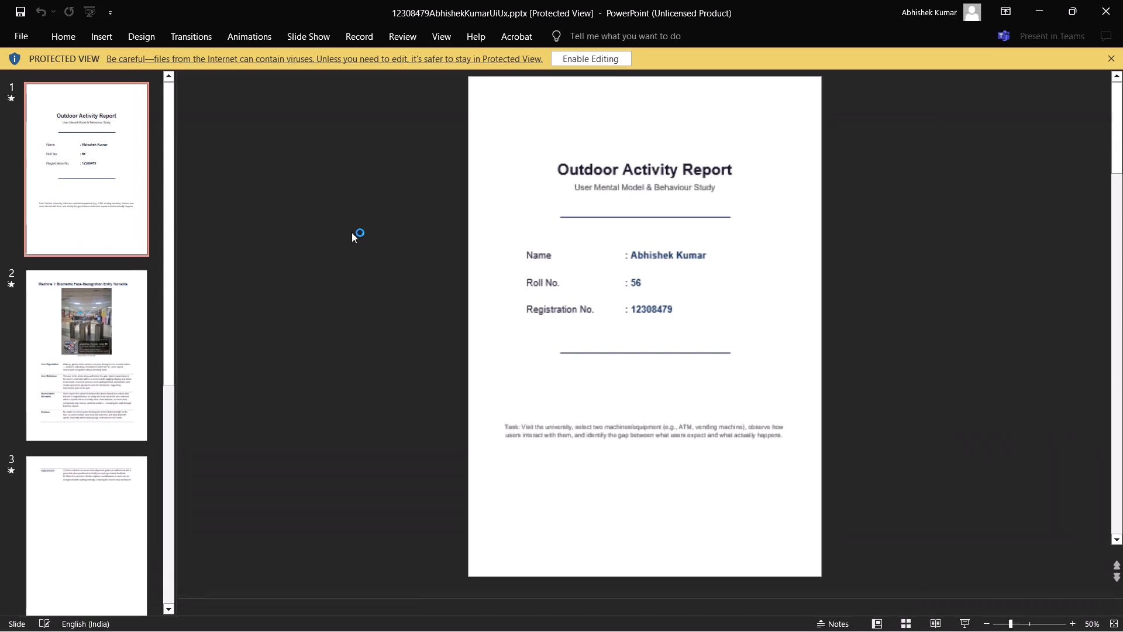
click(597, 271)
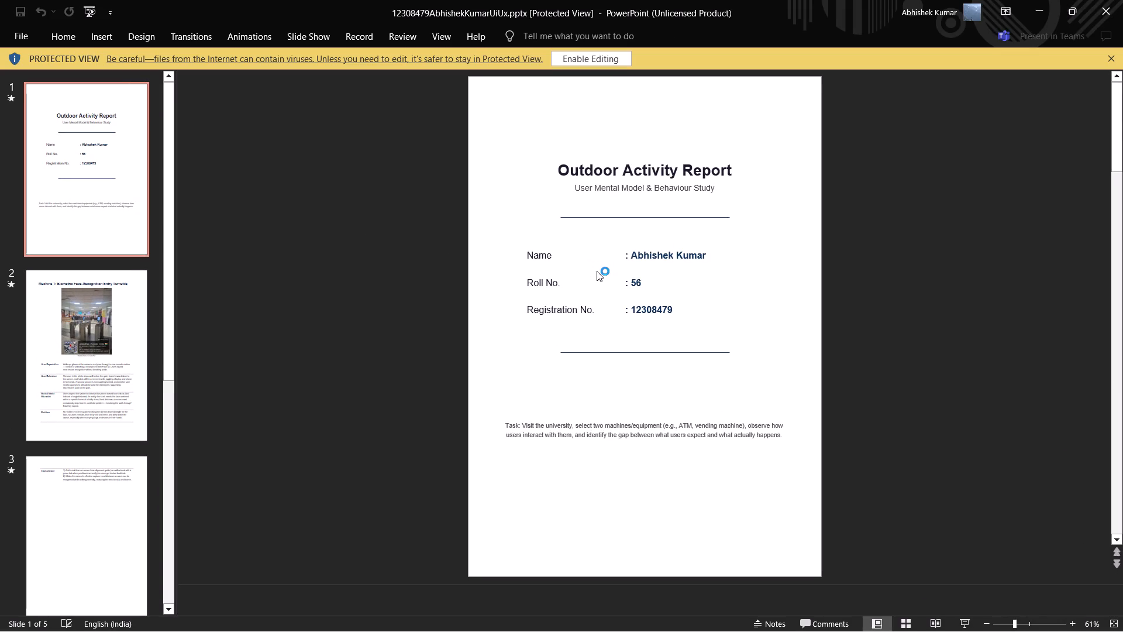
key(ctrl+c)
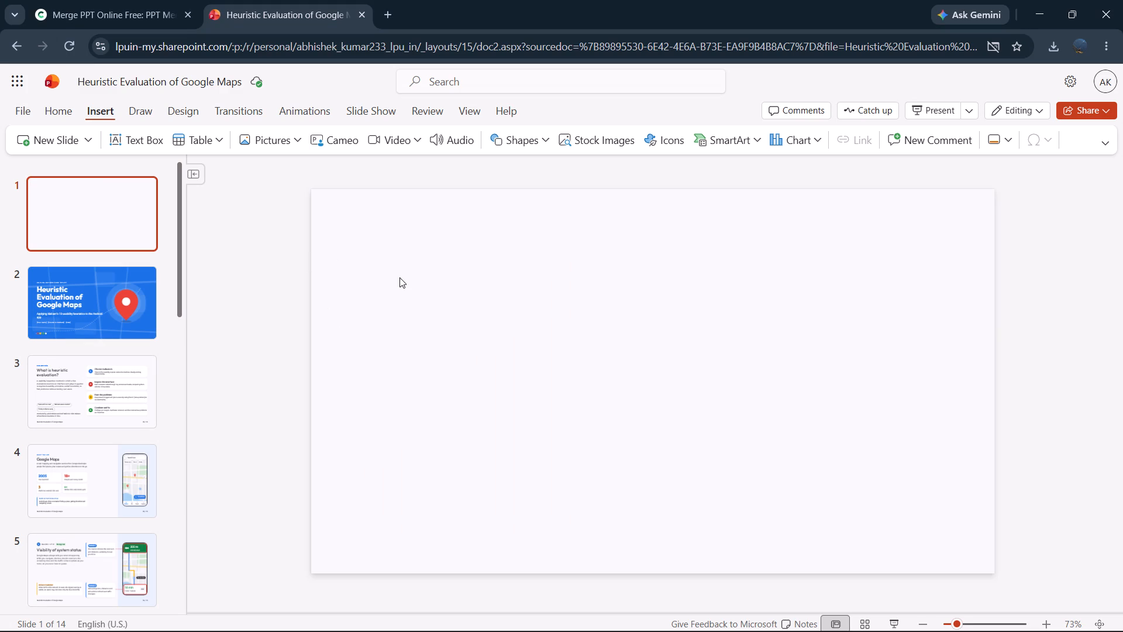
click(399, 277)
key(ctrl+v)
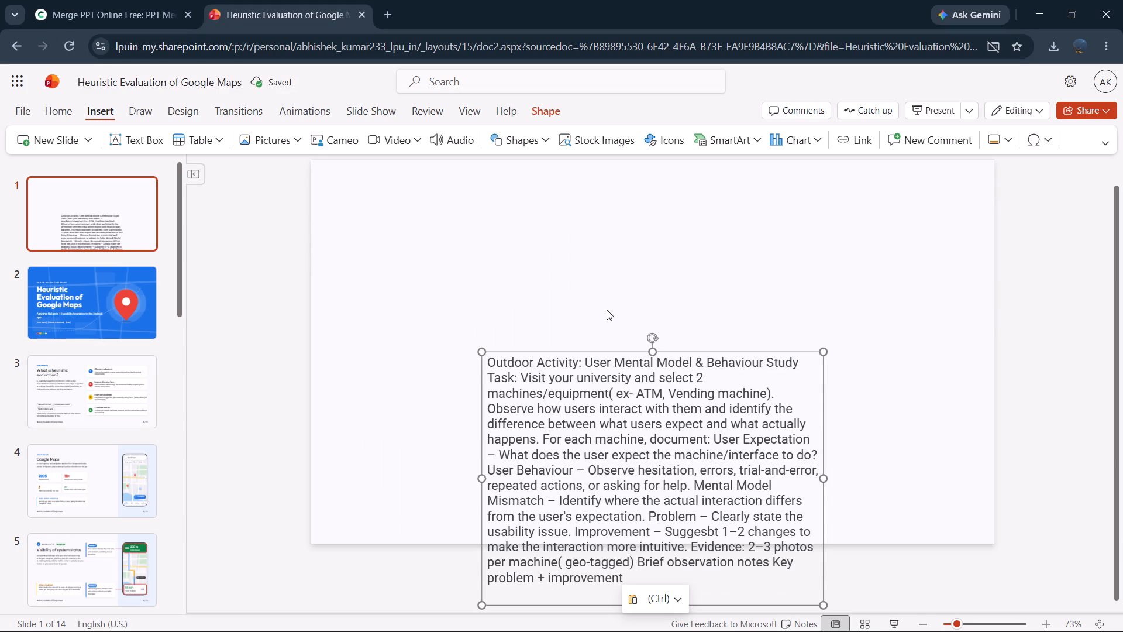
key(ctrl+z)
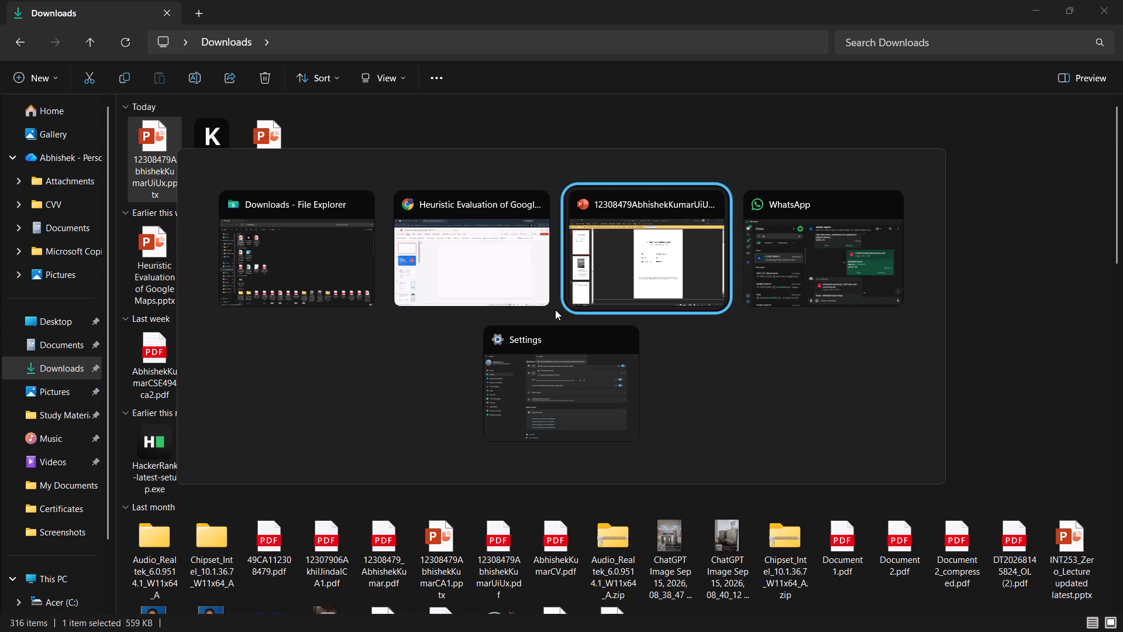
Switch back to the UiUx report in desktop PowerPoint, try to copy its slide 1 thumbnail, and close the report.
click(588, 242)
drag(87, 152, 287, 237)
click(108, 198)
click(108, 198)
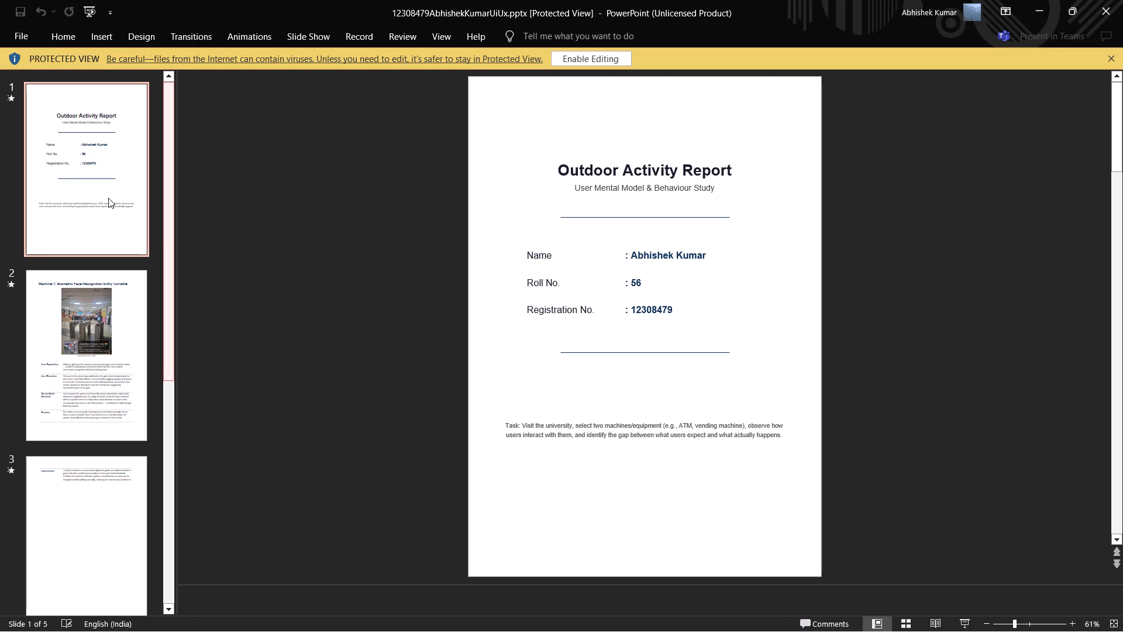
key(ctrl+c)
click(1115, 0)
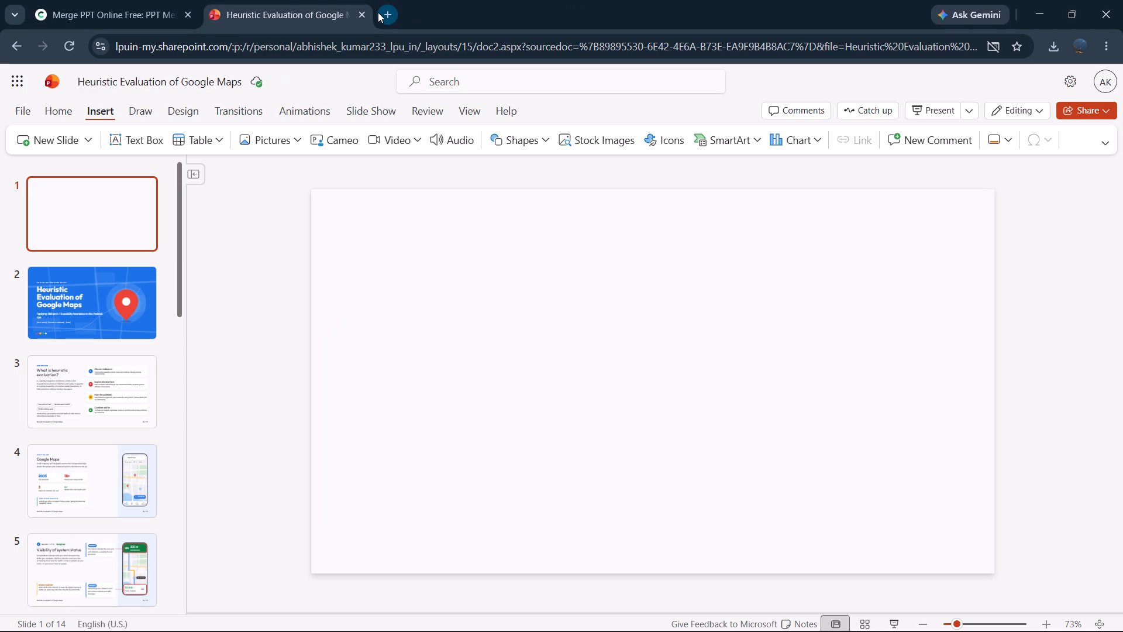
Search the web for ppt in a new browser tab and open the Microsoft PowerPoint for the Web site.
click(381, 13)
text(ppt)
key(Return)
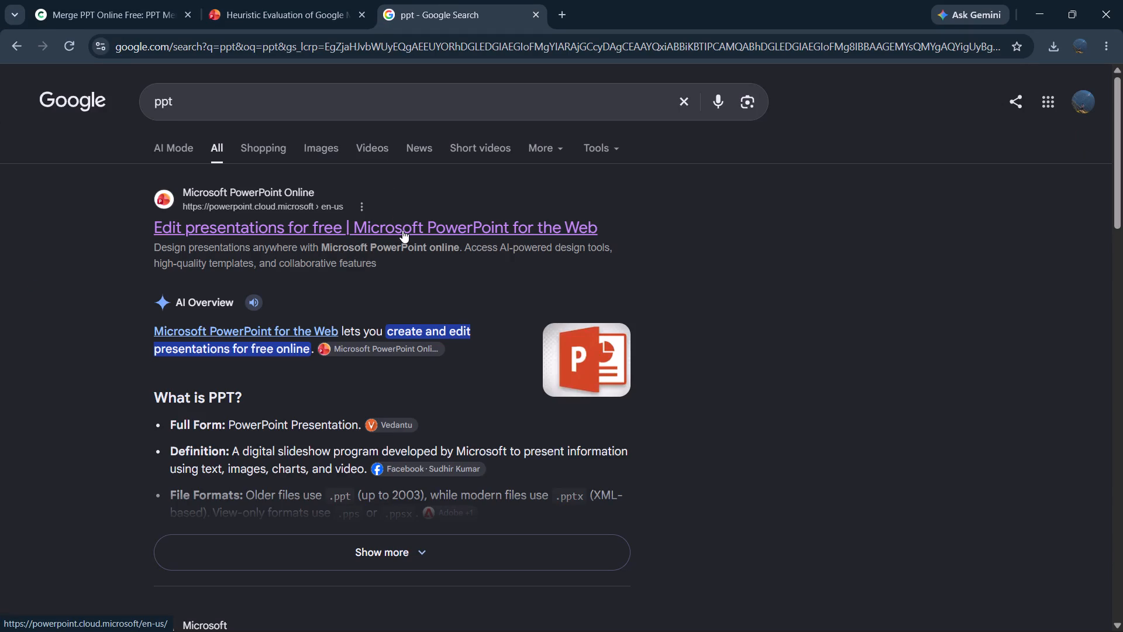
click(540, 221)
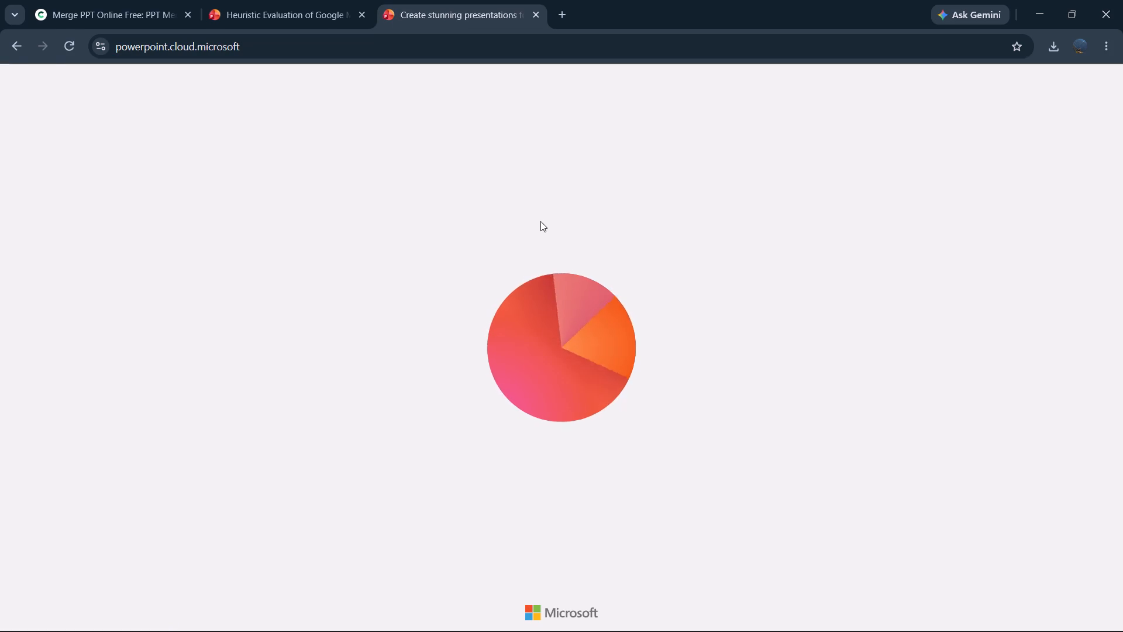
Search for merge two ppt in another new browser tab and open SlideSpeak's PPT Merger from the results.
click(559, 14)
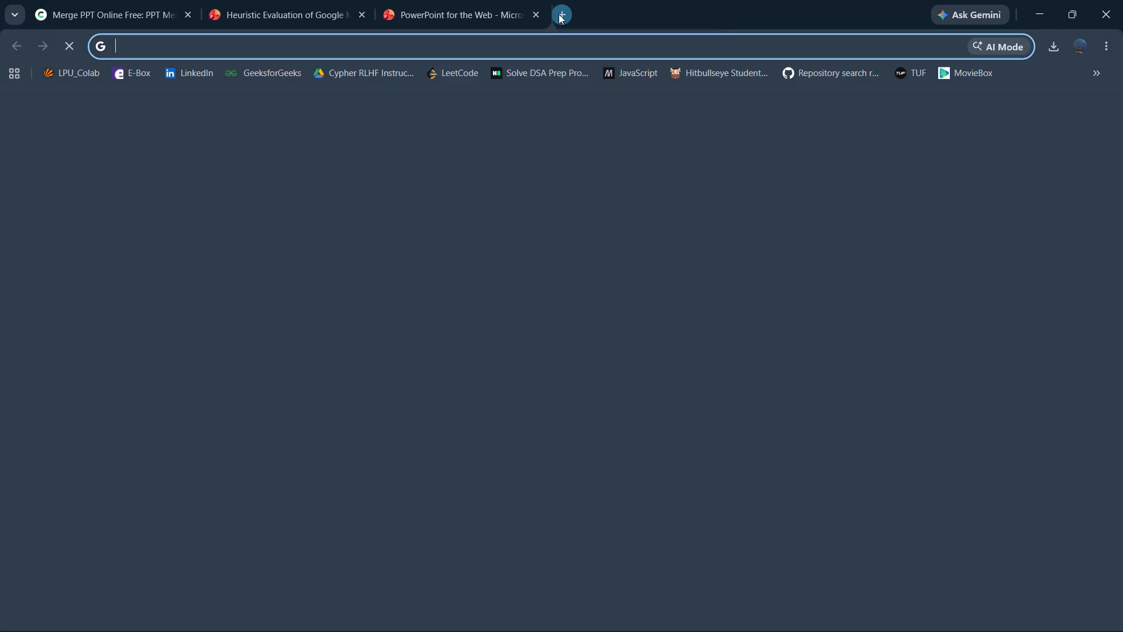
text(merge two)
key(space)
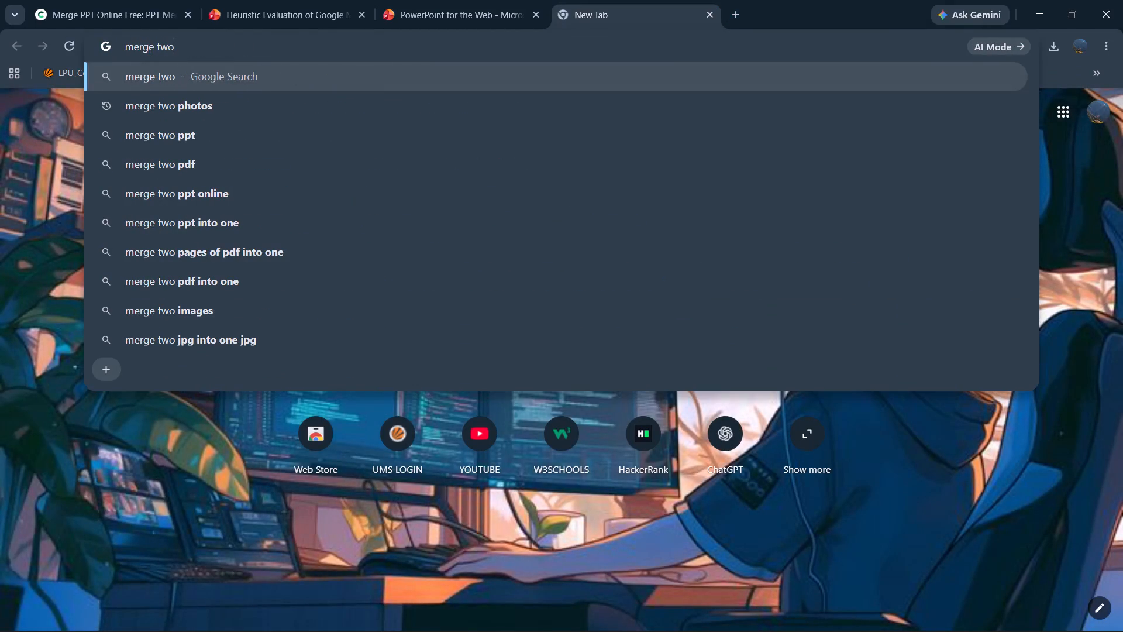
text(ppt)
key(Return)
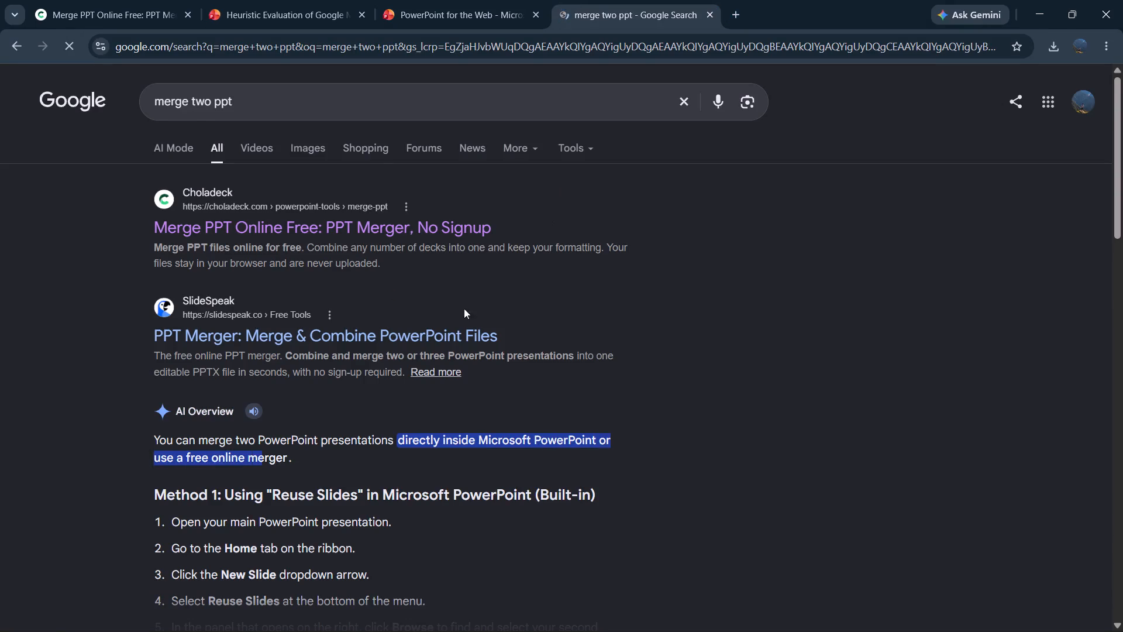
scroll(365, 339, down, 6)
scroll(365, 339, up, 2)
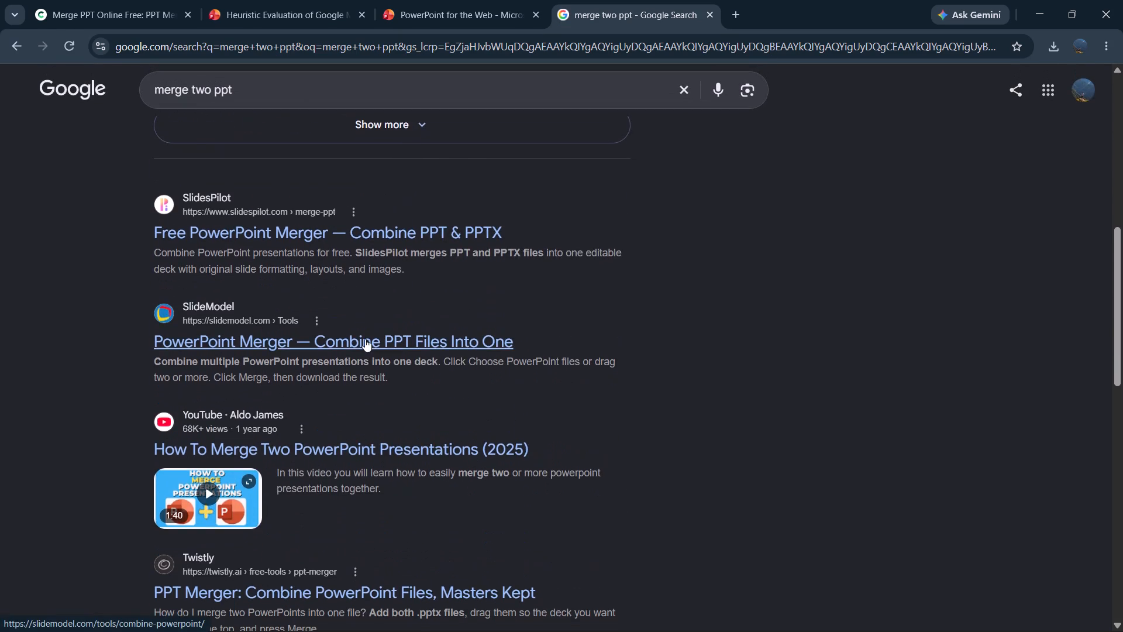
scroll(365, 339, up, 3)
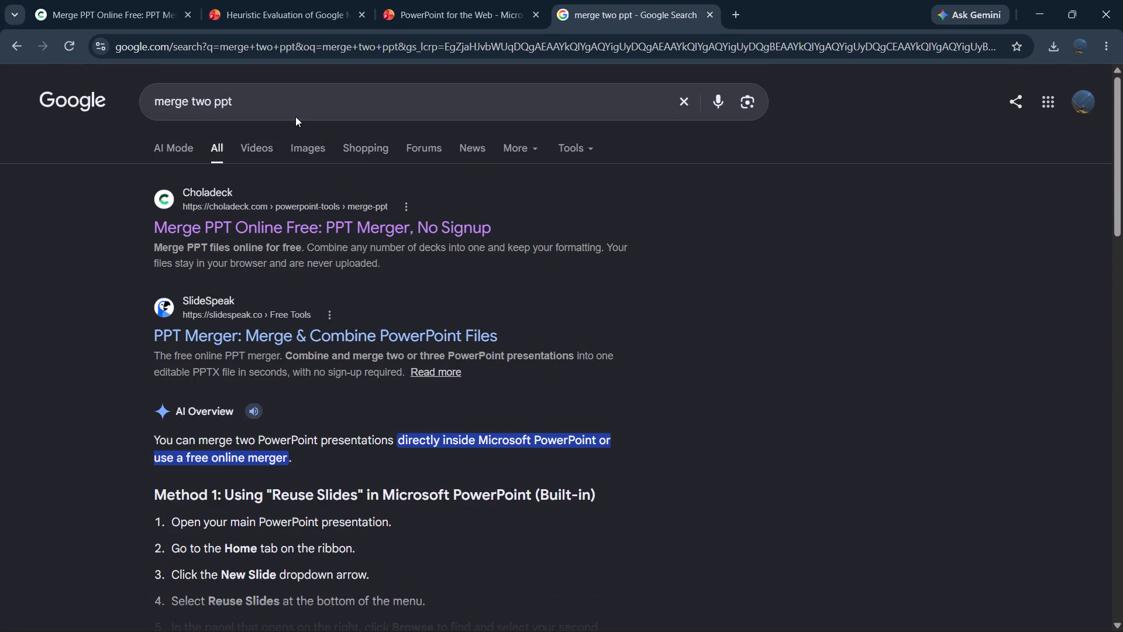
click(371, 338)
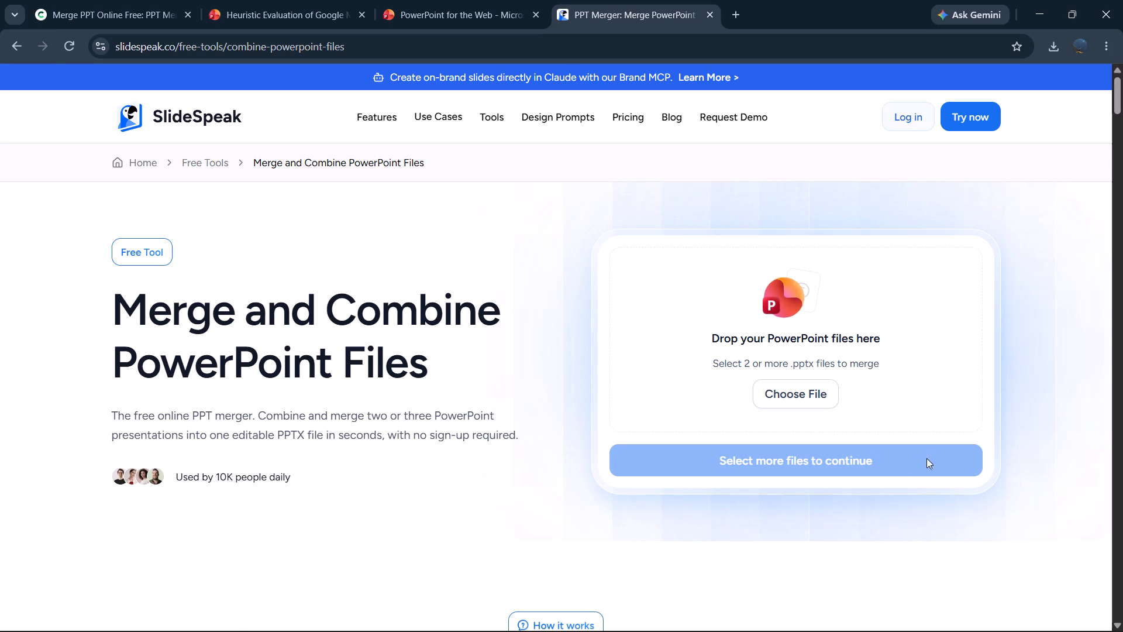
Add the UiUx report and Heuristic Evaluation of Google Maps.pptx from Downloads to the SlideSpeak merger, in that order, and merge them.
click(798, 390)
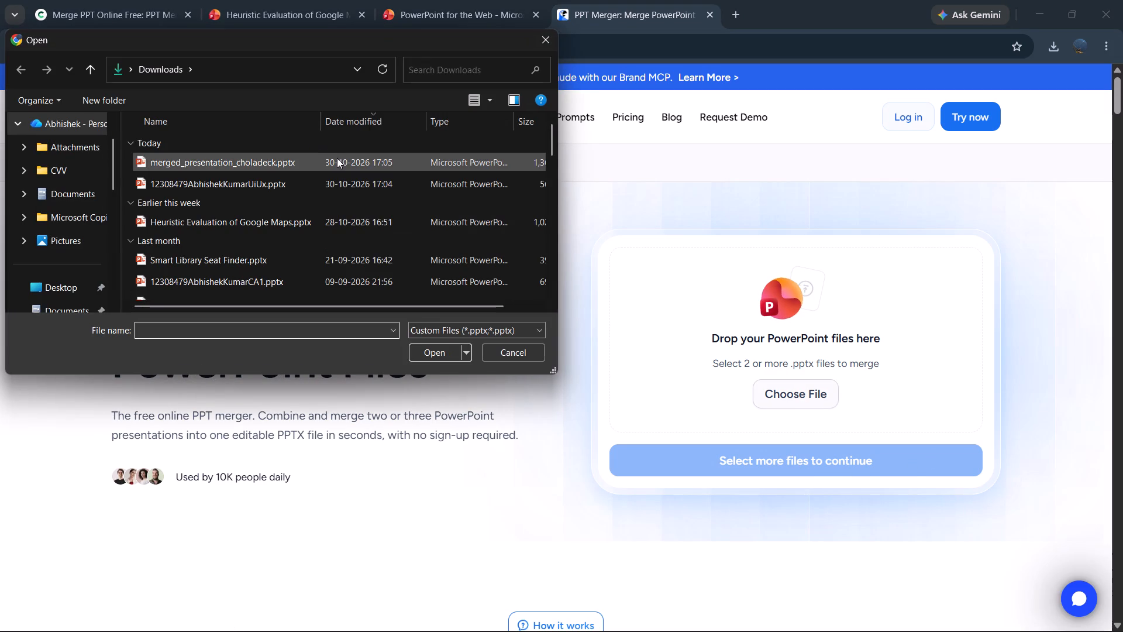
click(287, 181)
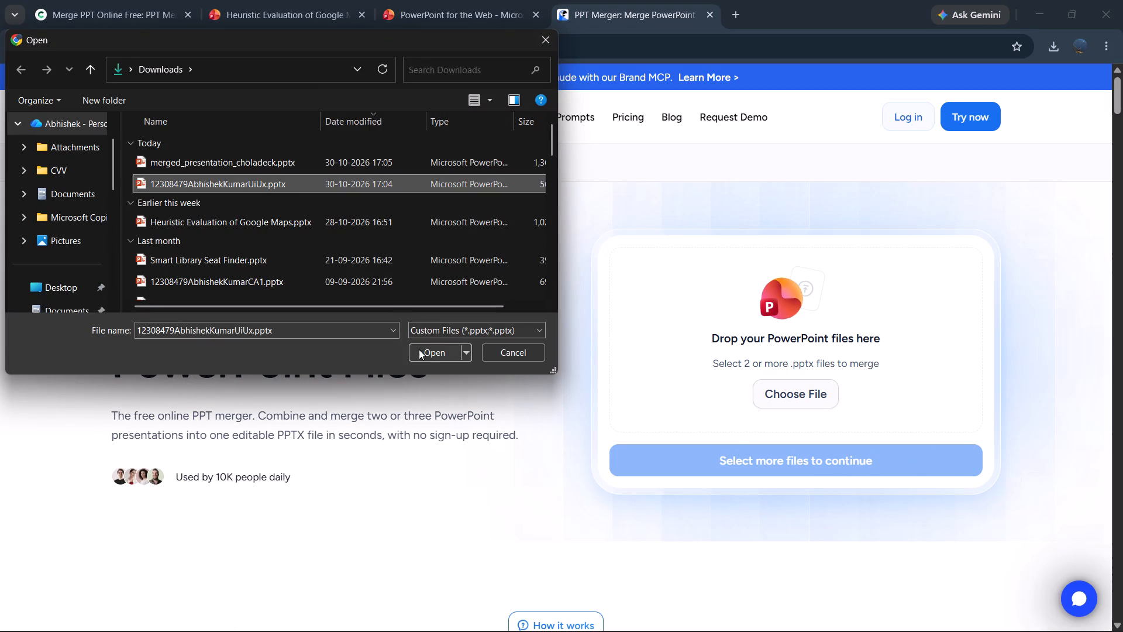
click(419, 349)
click(793, 459)
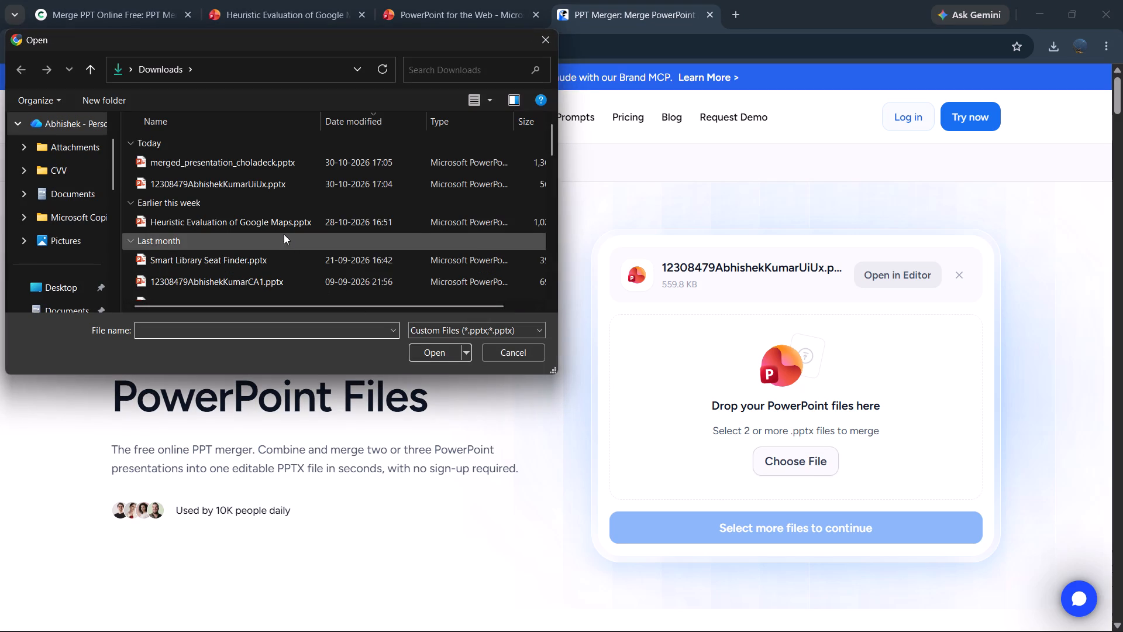
double_click(267, 221)
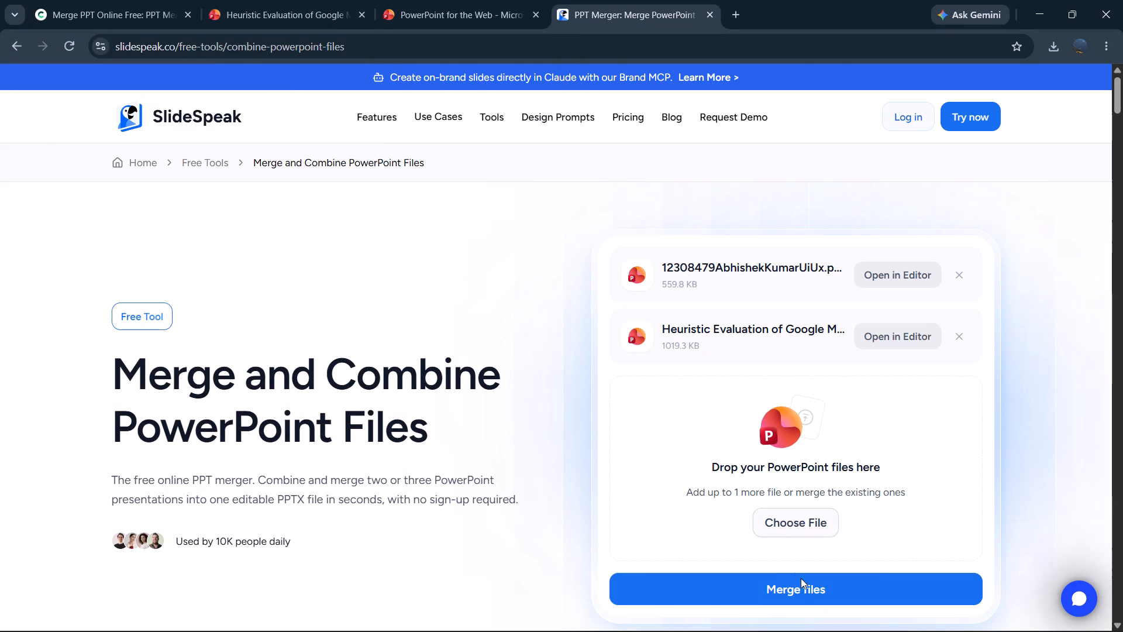
click(804, 595)
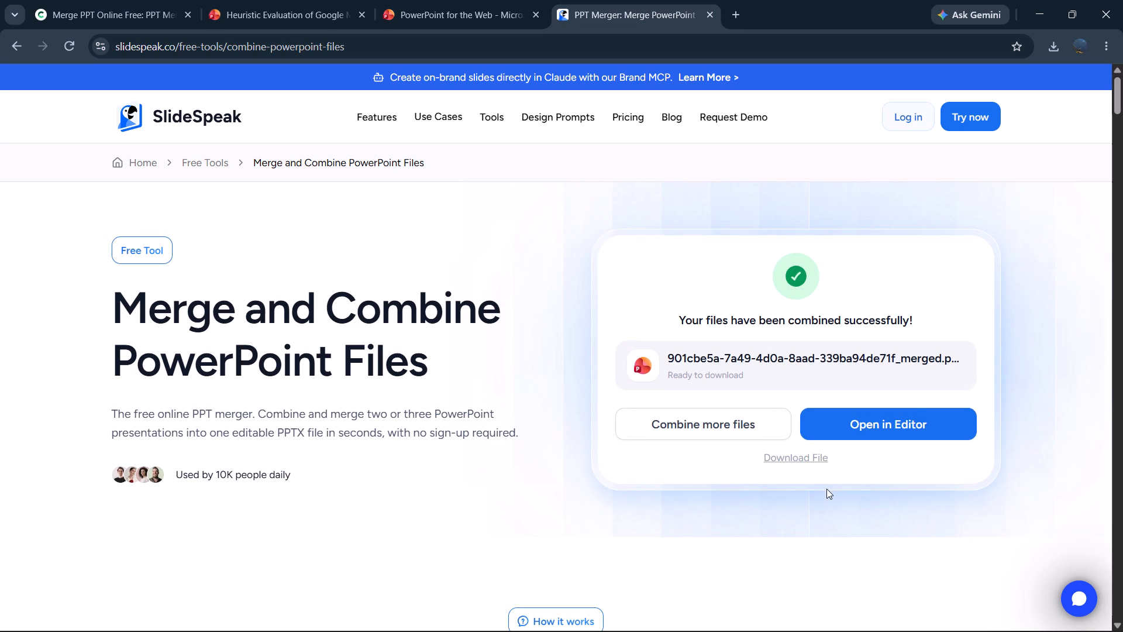
Open the merged presentation in the SlideSpeak editor.
click(873, 431)
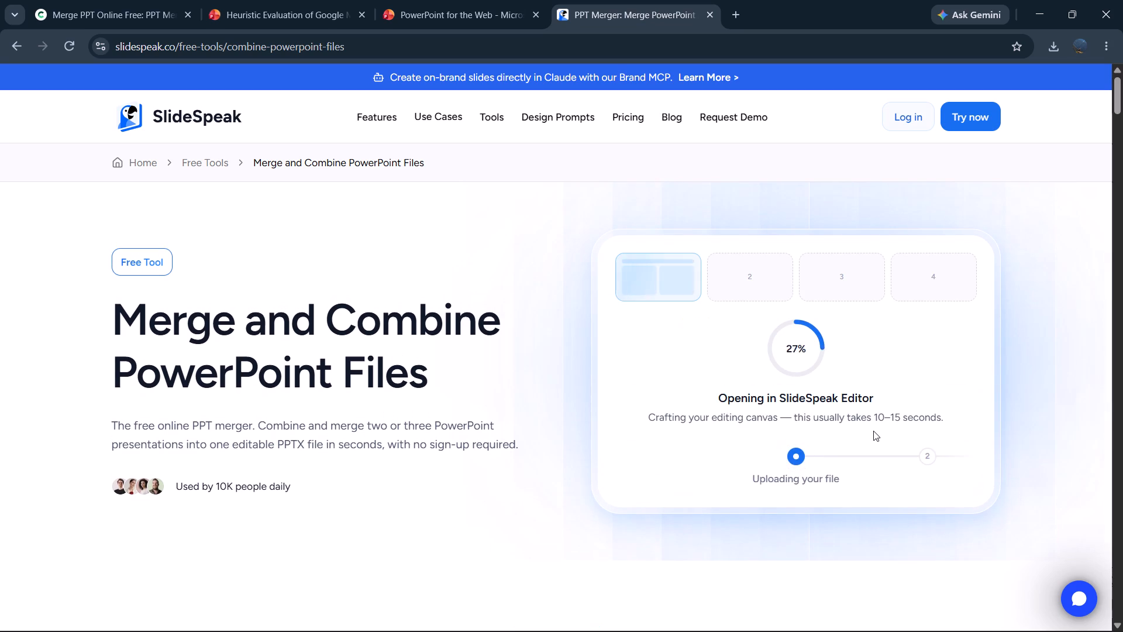
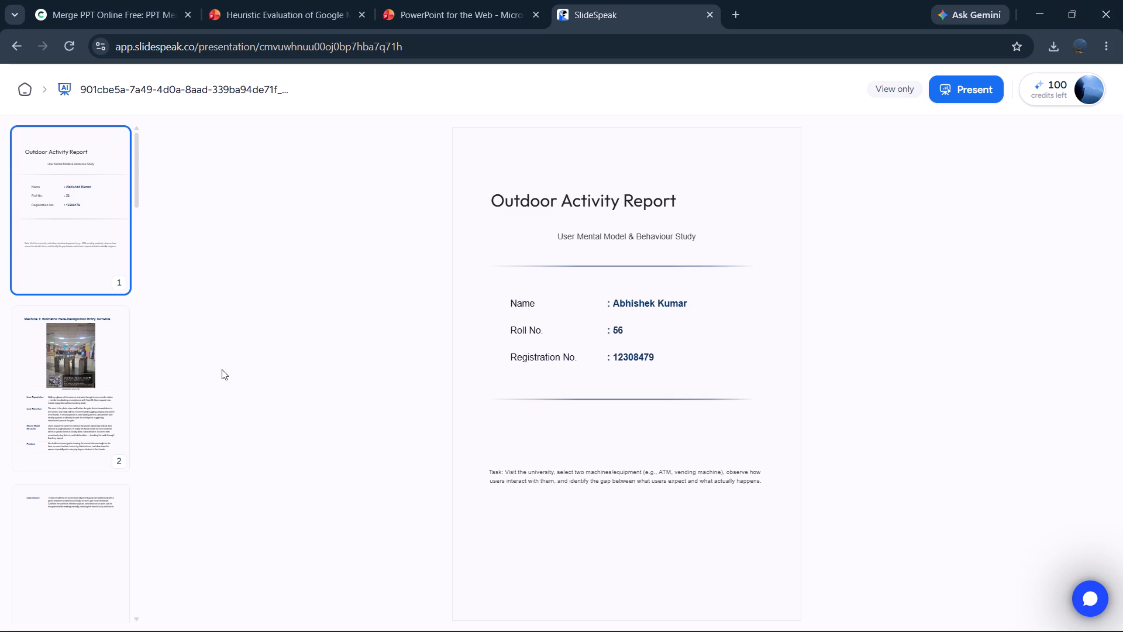
Examine the slides of the merged presentation, including the What is heuristic evaluation? slide.
scroll(67, 412, down, 5)
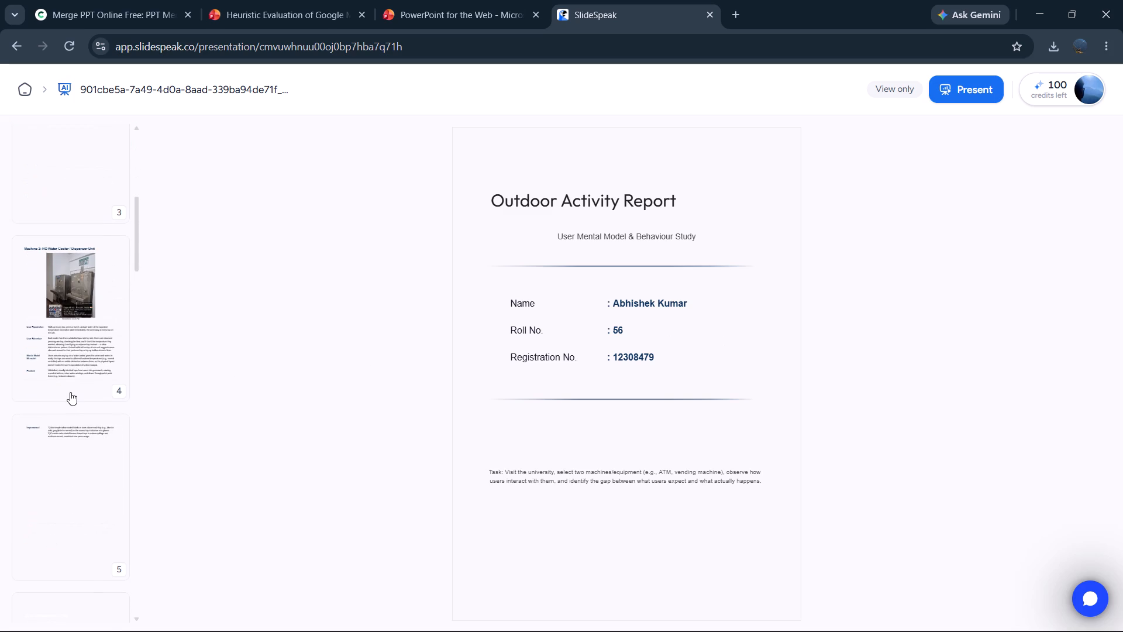
scroll(70, 392, down, 4)
click(59, 417)
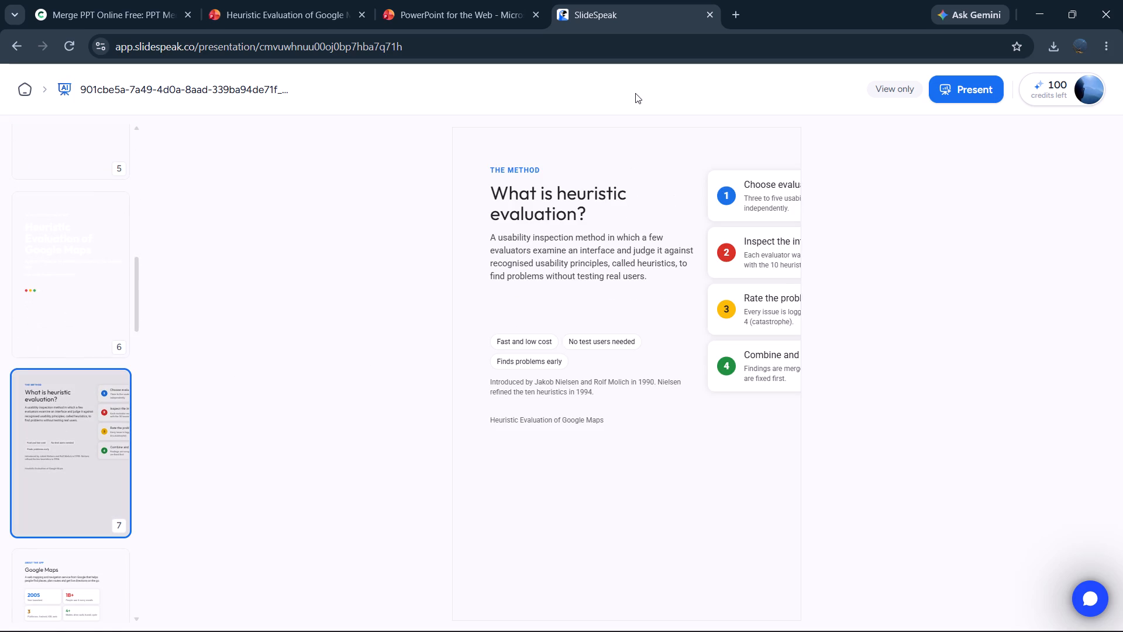
Delete the SlideSpeak account from its account settings and close the SlideSpeak browser tab.
click(1094, 91)
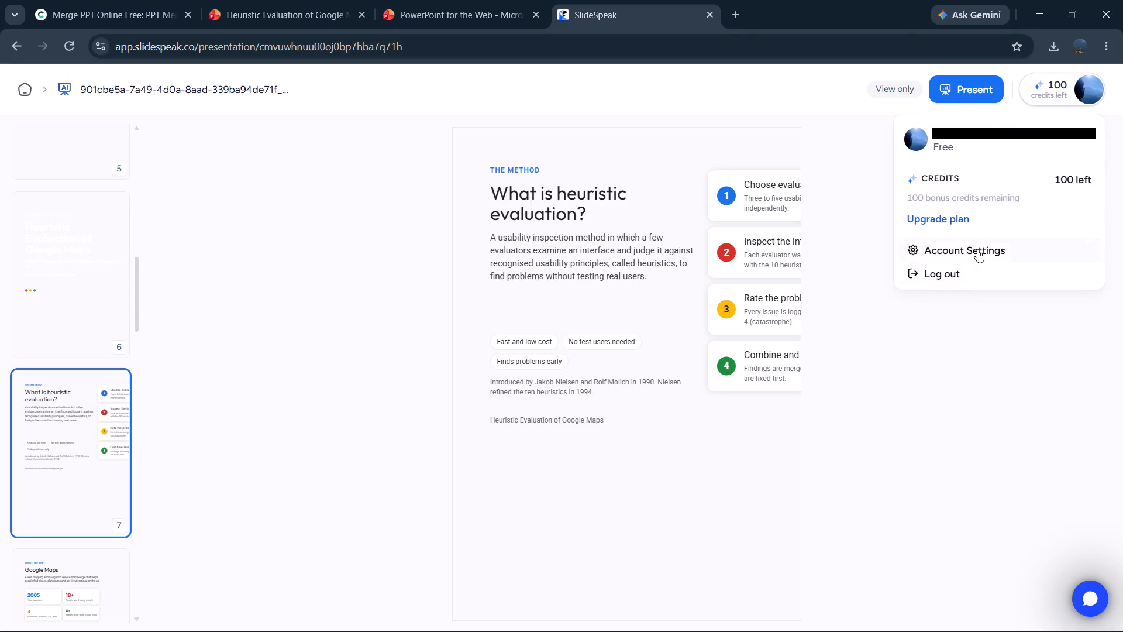
click(977, 249)
scroll(487, 362, down, 5)
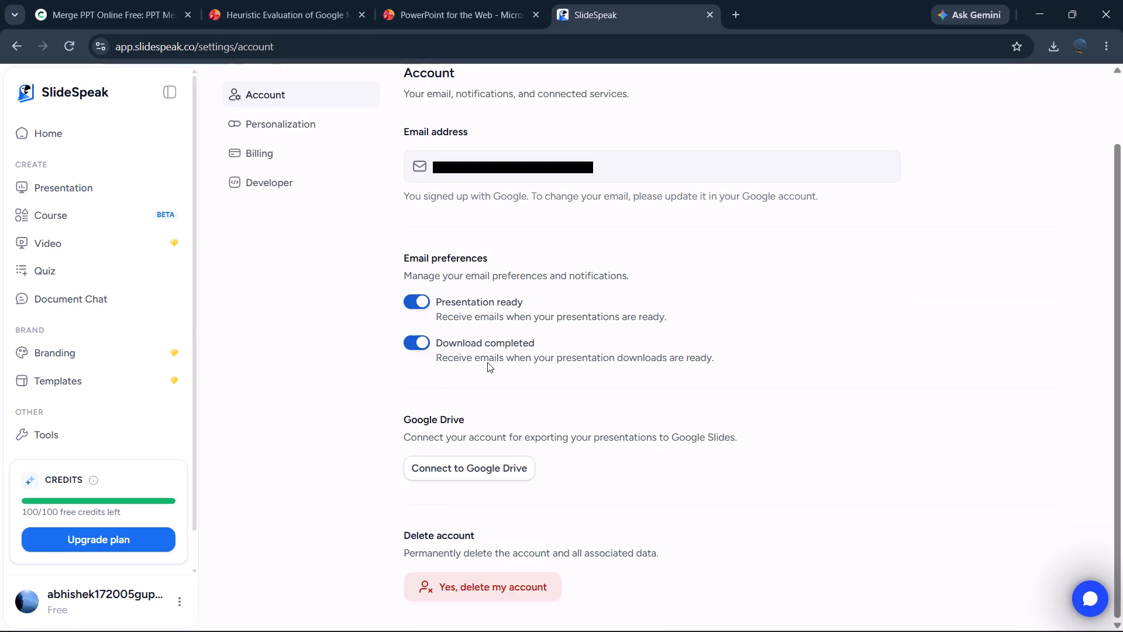
click(494, 594)
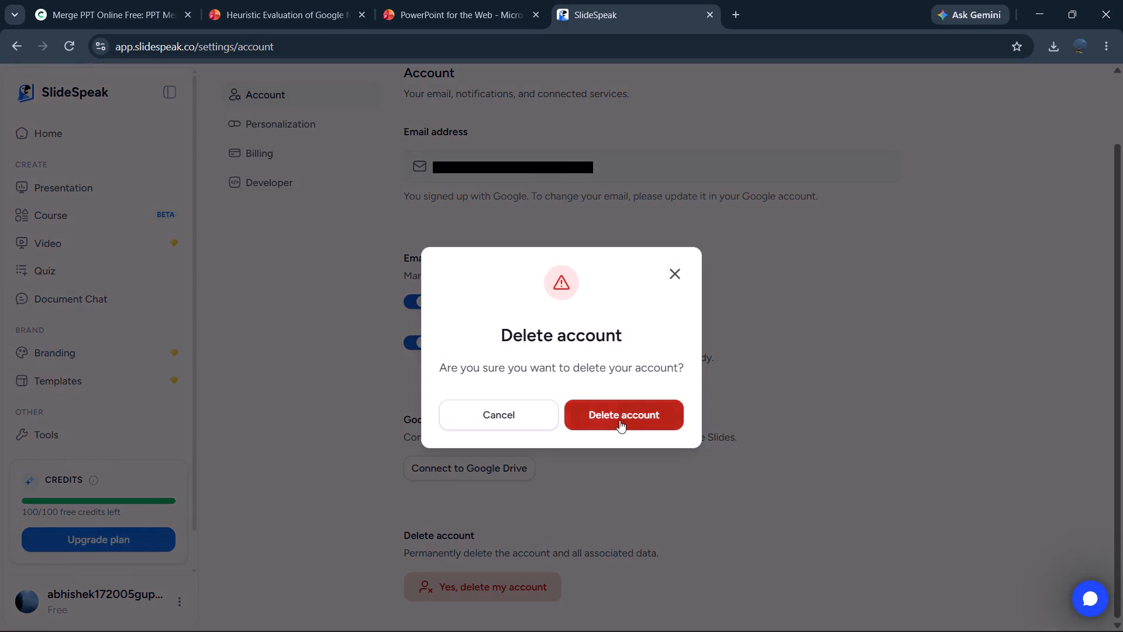
click(619, 421)
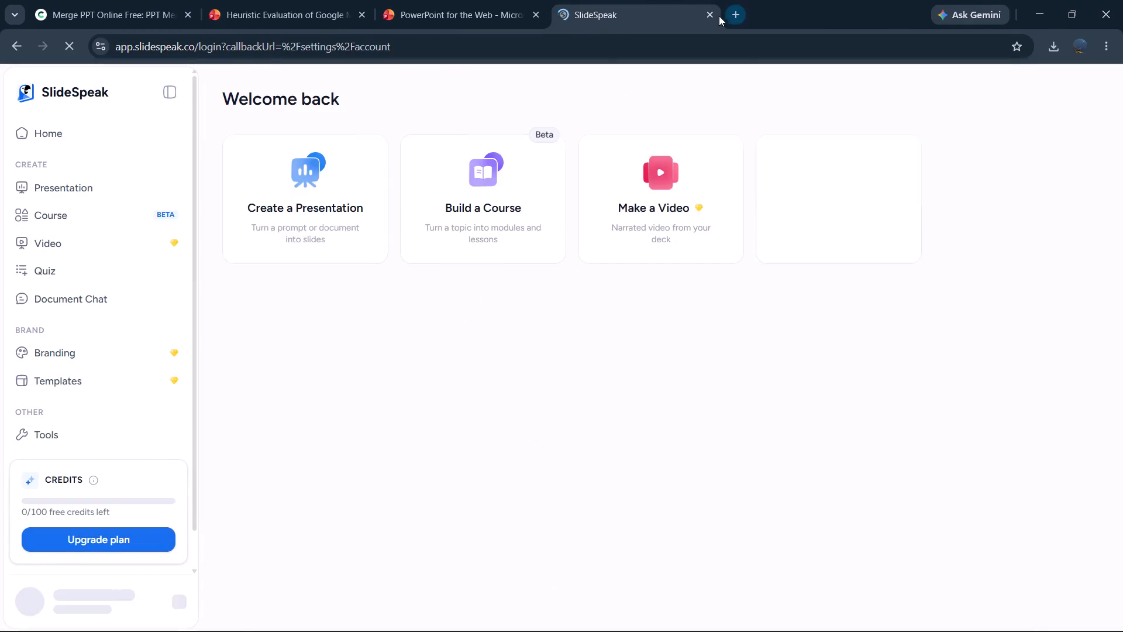
click(713, 16)
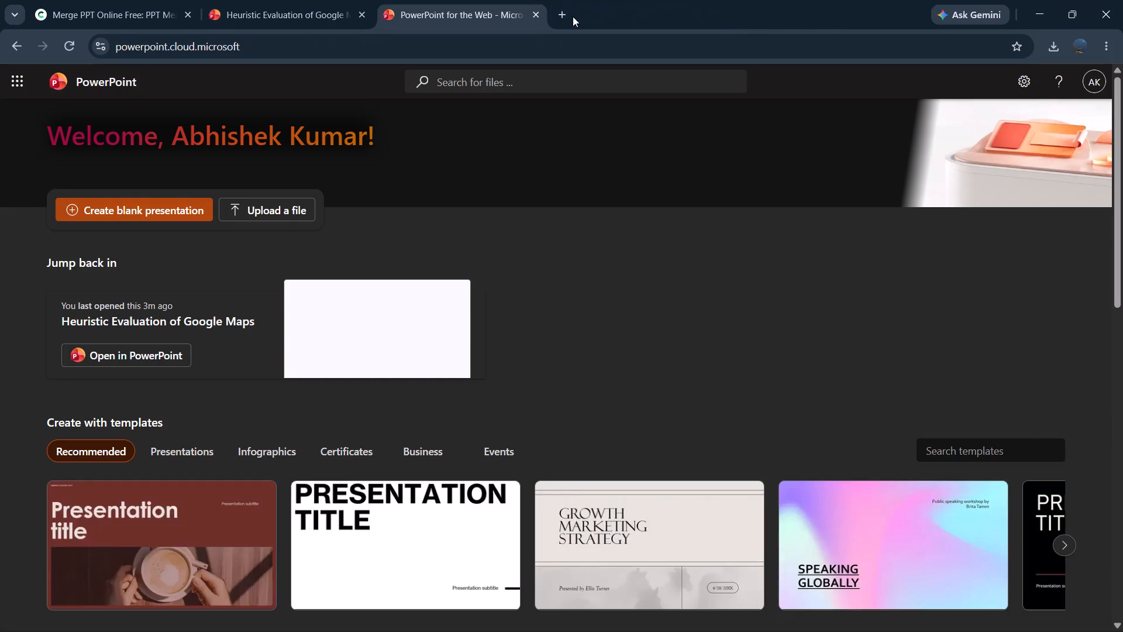
Search the web for i love pdf merge two ppt in a new browser tab.
click(561, 15)
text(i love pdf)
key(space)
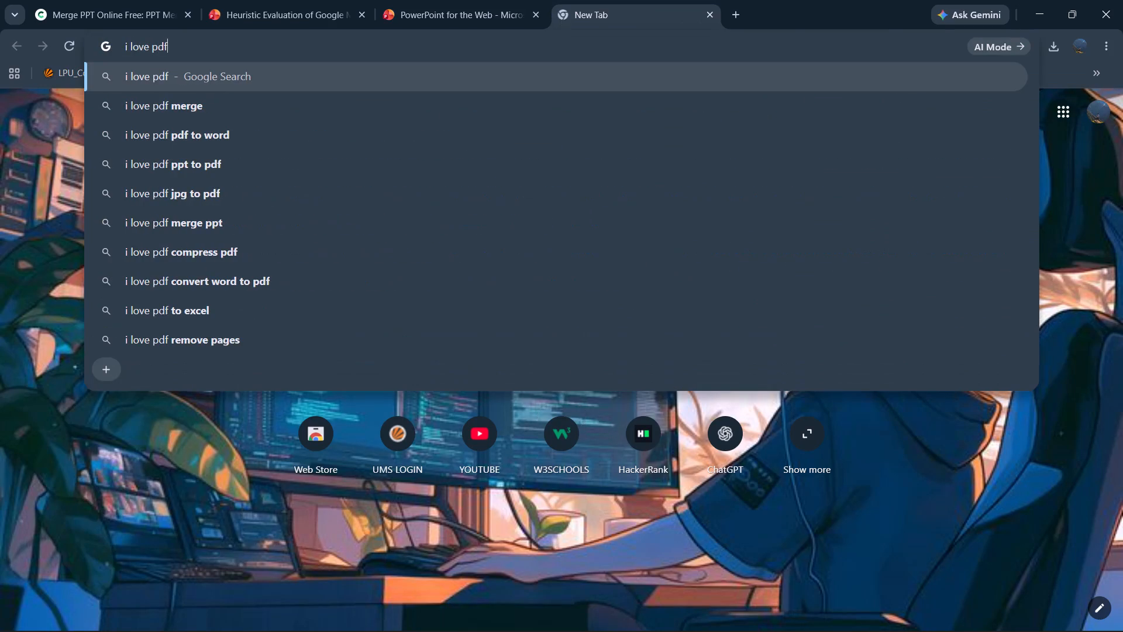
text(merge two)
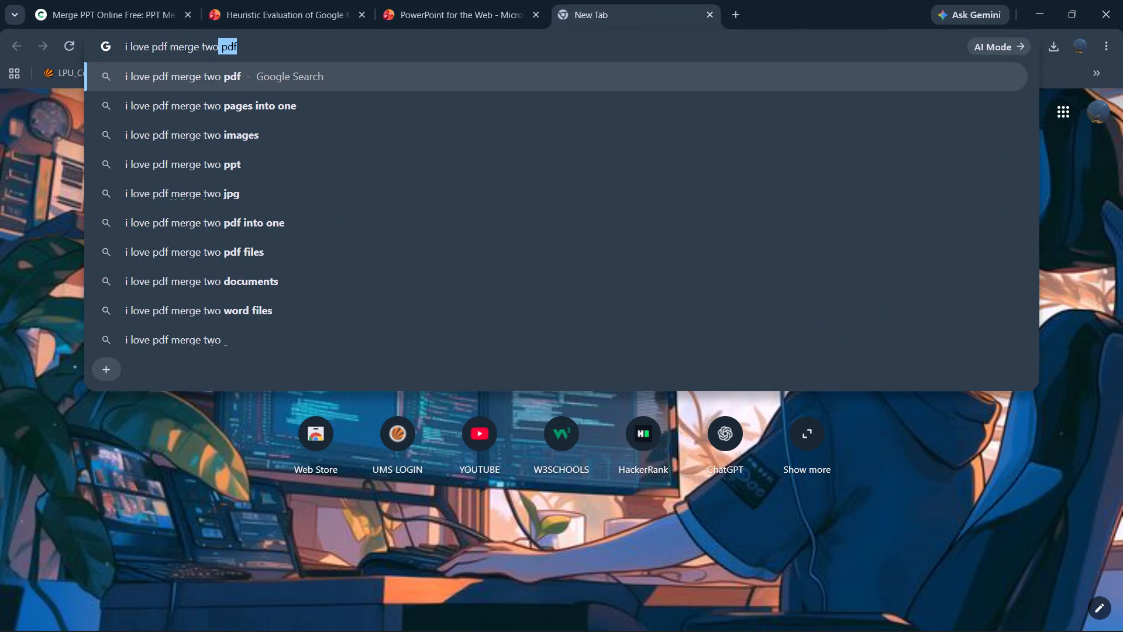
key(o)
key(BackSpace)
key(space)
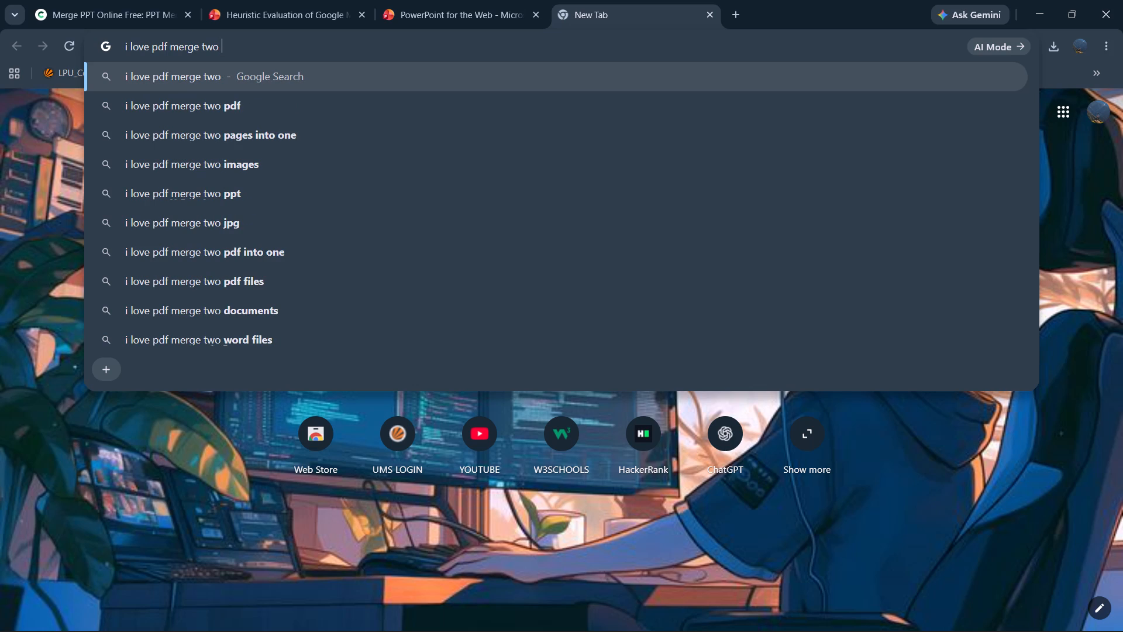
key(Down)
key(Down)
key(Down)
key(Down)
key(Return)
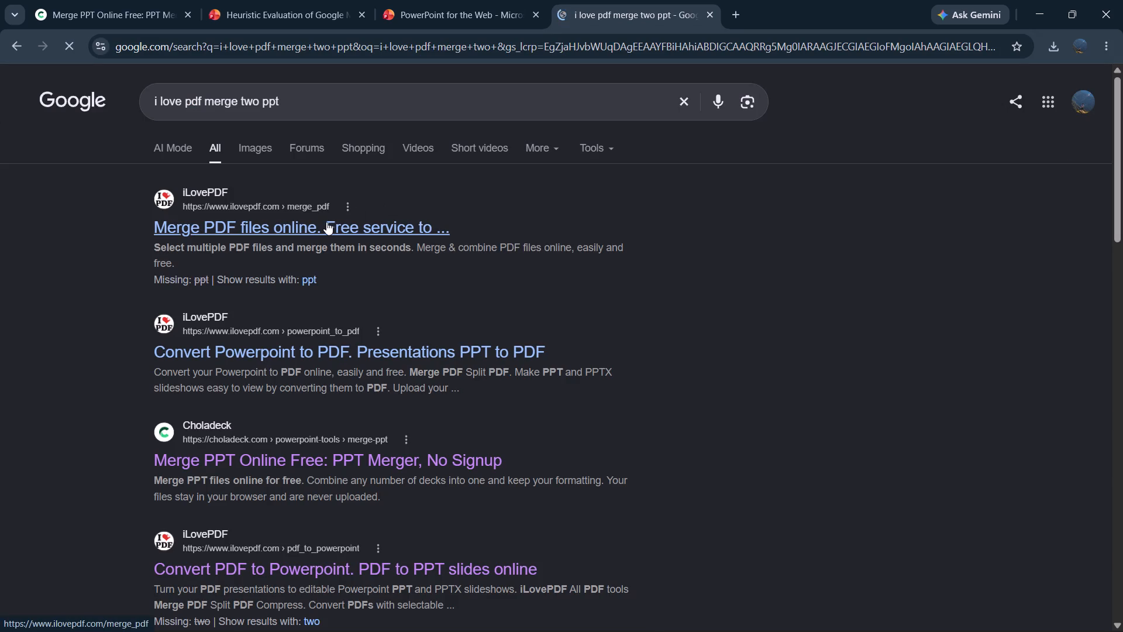
Check iLovePDF's Merge PDF page, then return to the search results and look through them for a PPT merging method.
click(326, 222)
scroll(326, 222, right, 5)
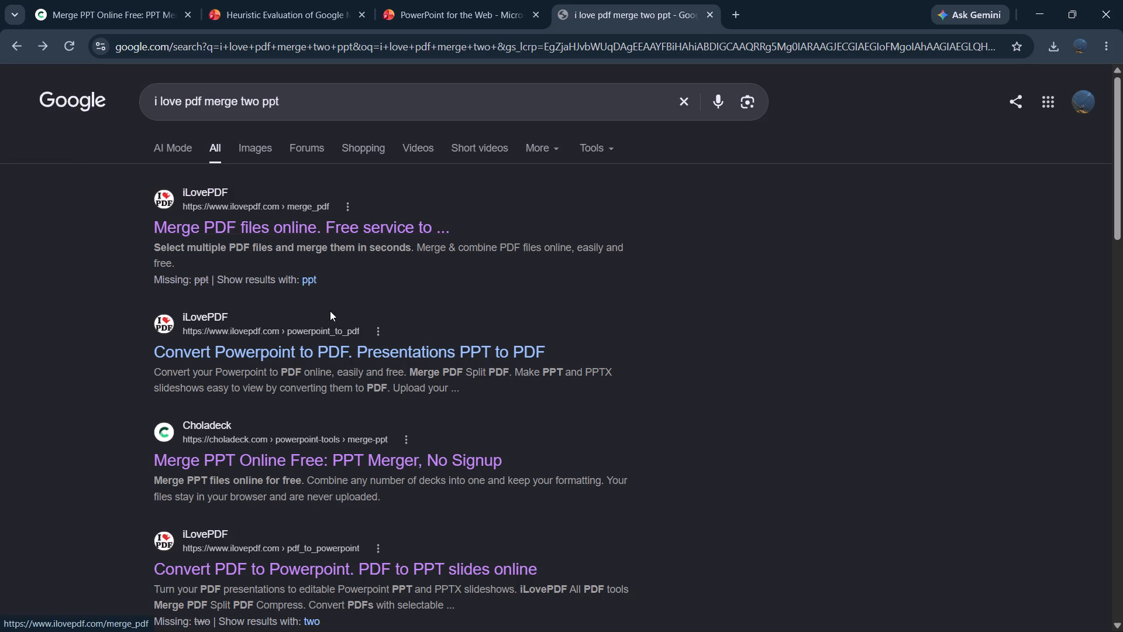
click(294, 229)
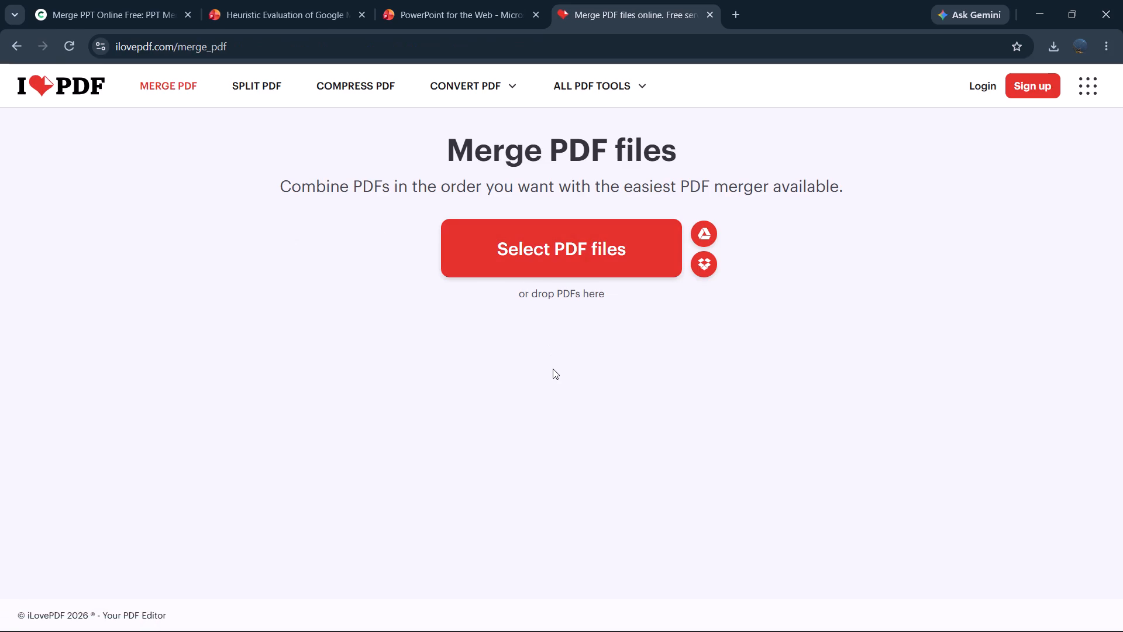
scroll(553, 369, right, 4)
scroll(553, 369, down, 3)
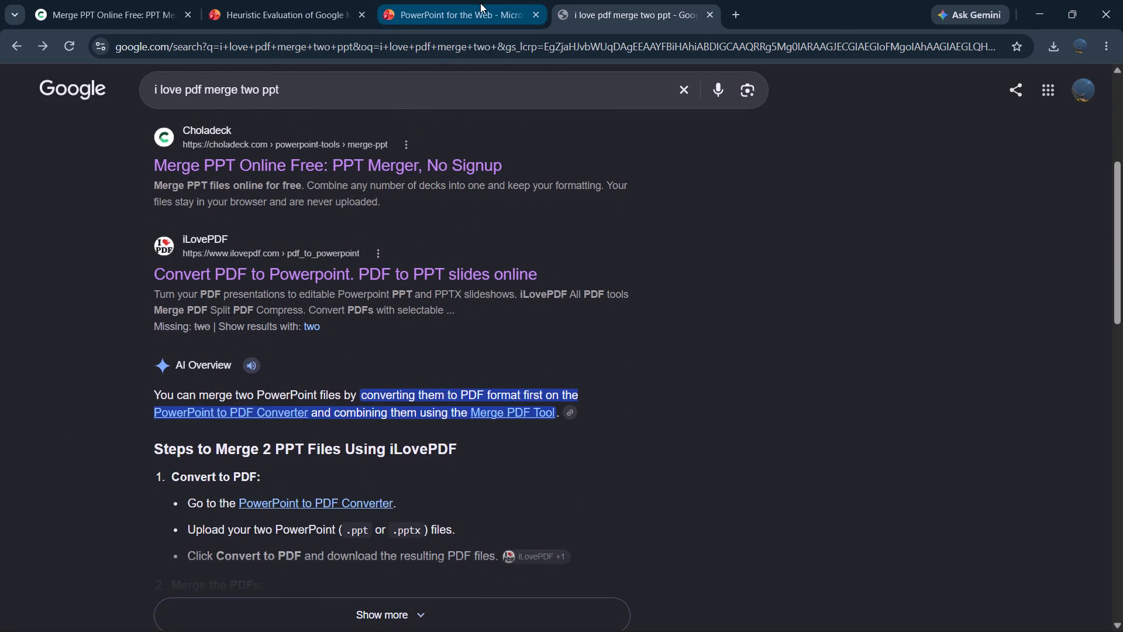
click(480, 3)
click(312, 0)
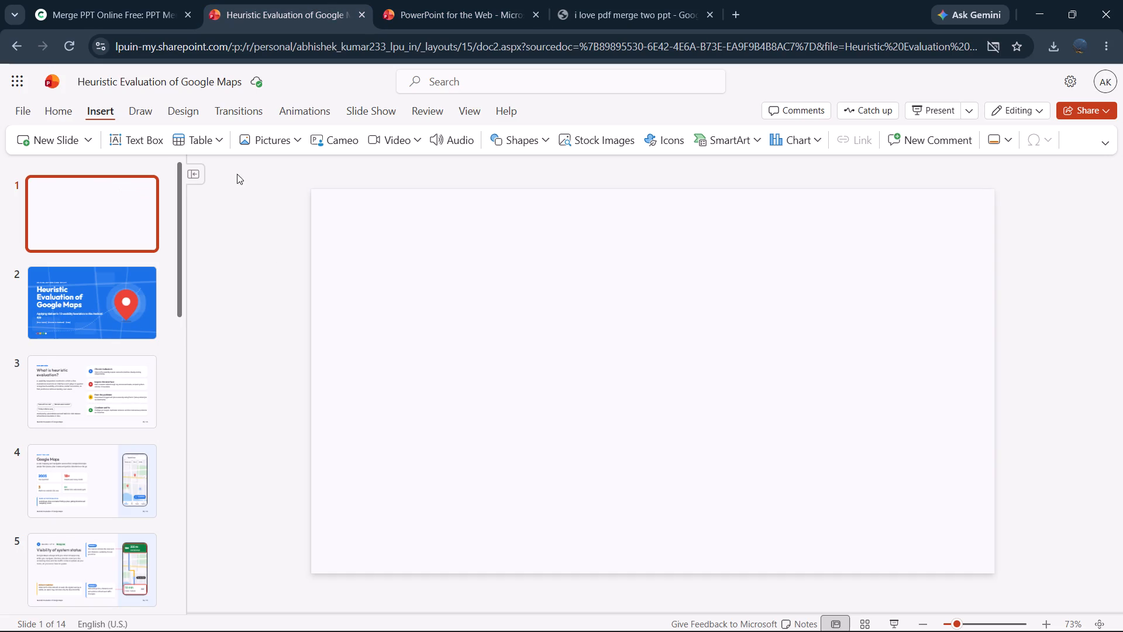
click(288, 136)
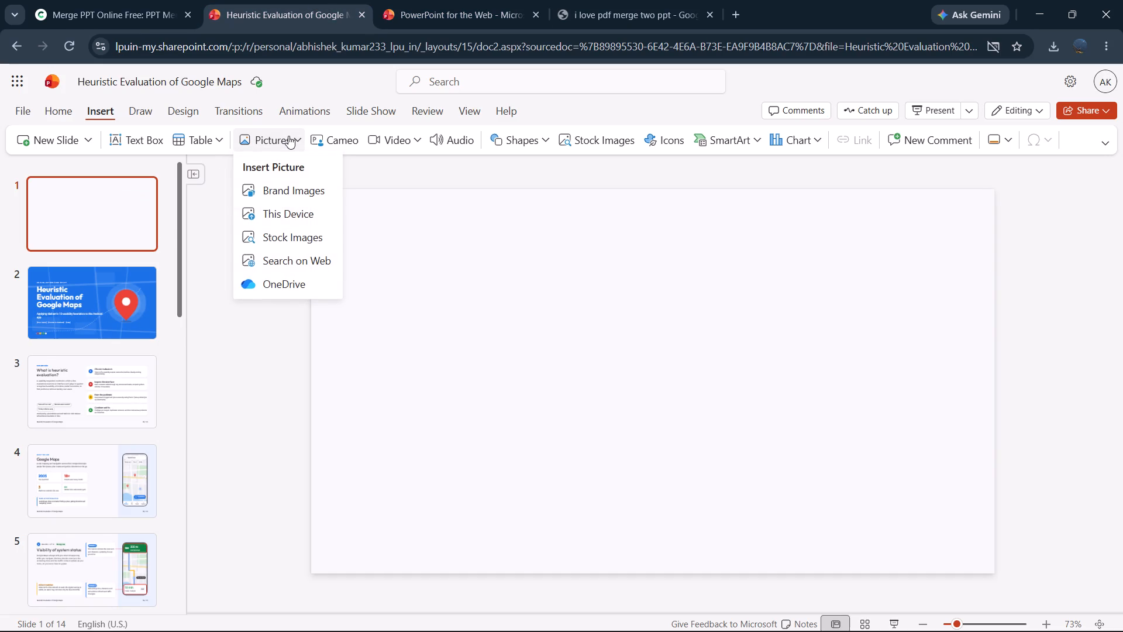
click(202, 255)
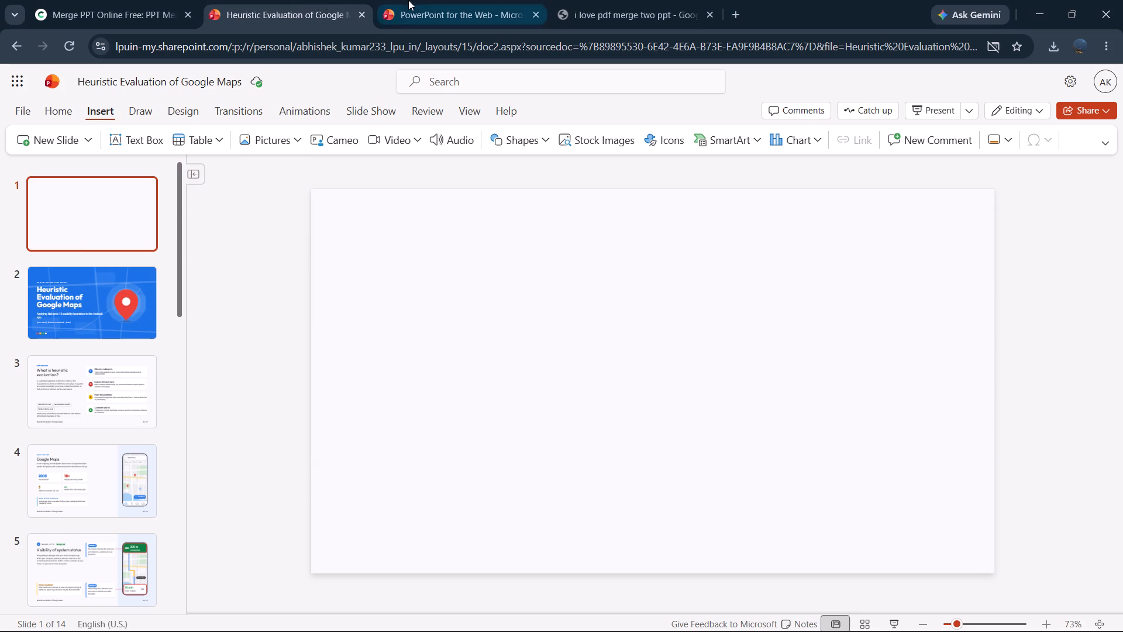
Upload the UiUx report presentation from Downloads to PowerPoint for the Web.
click(408, 0)
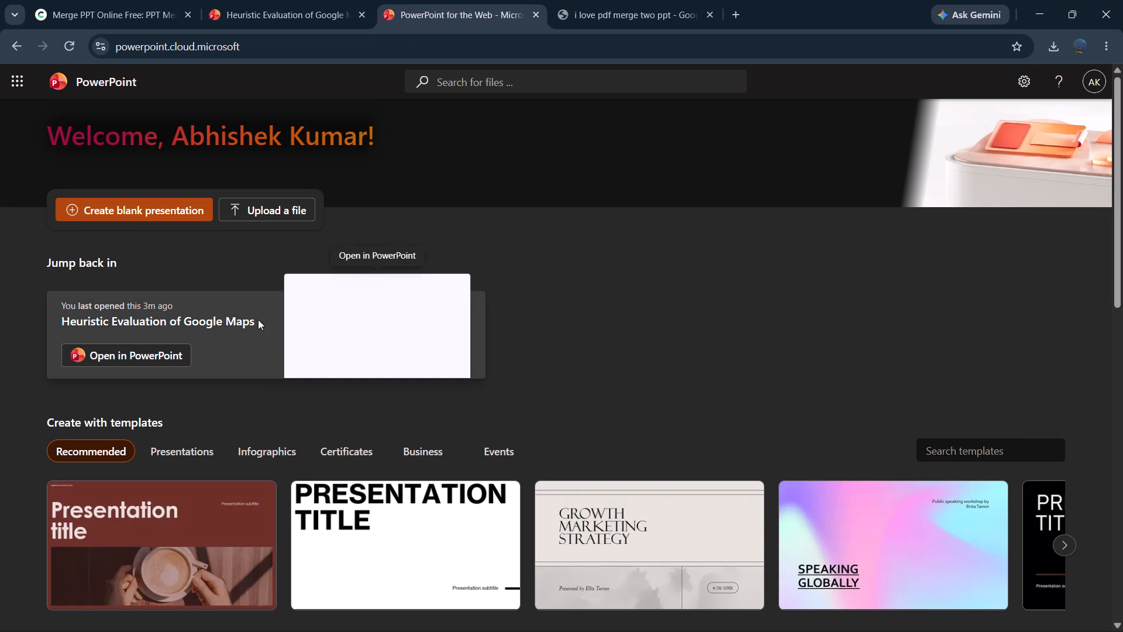
click(287, 202)
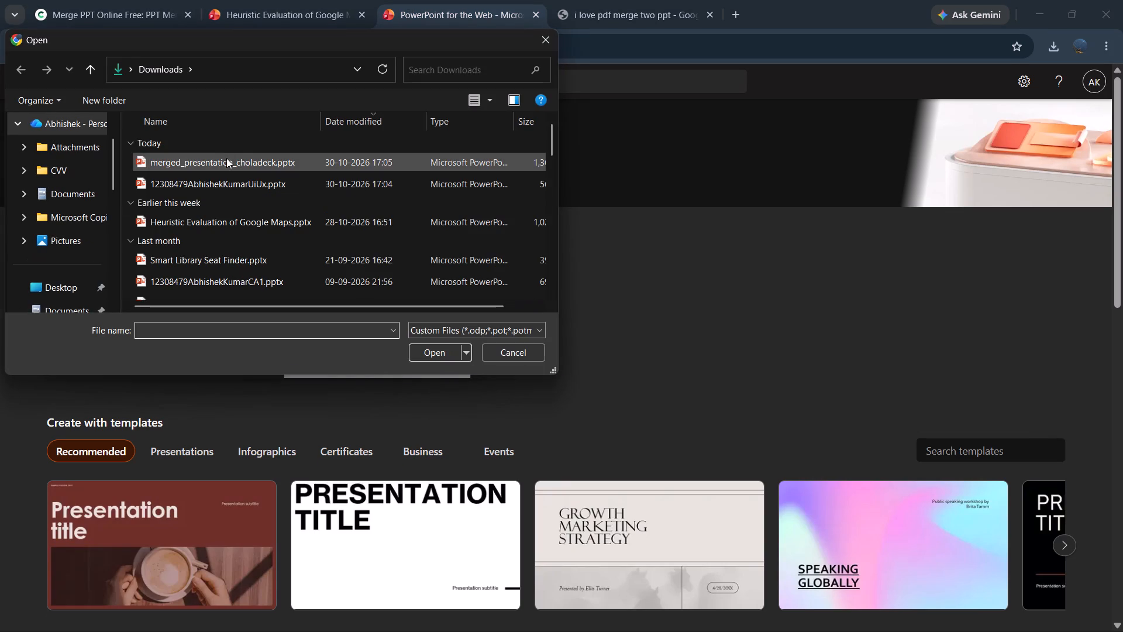
click(226, 183)
click(430, 355)
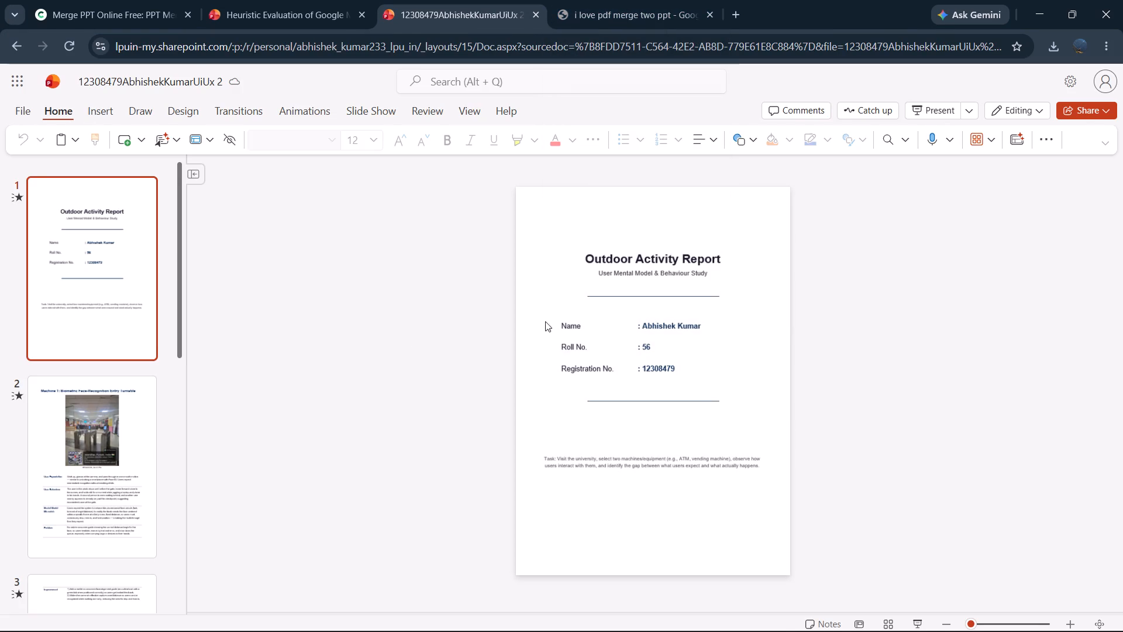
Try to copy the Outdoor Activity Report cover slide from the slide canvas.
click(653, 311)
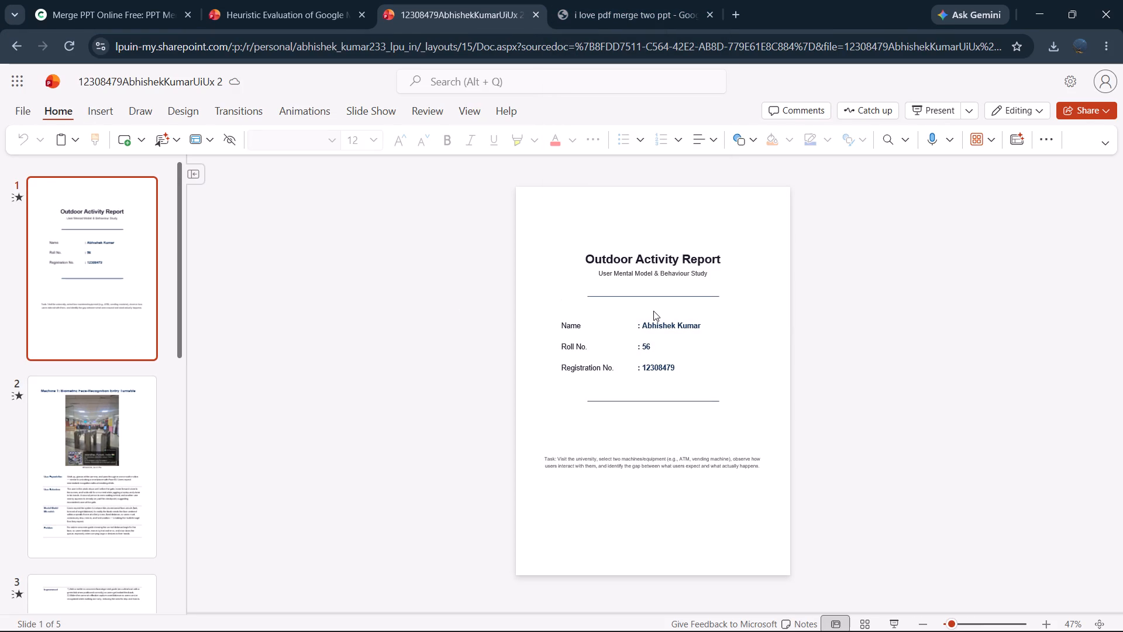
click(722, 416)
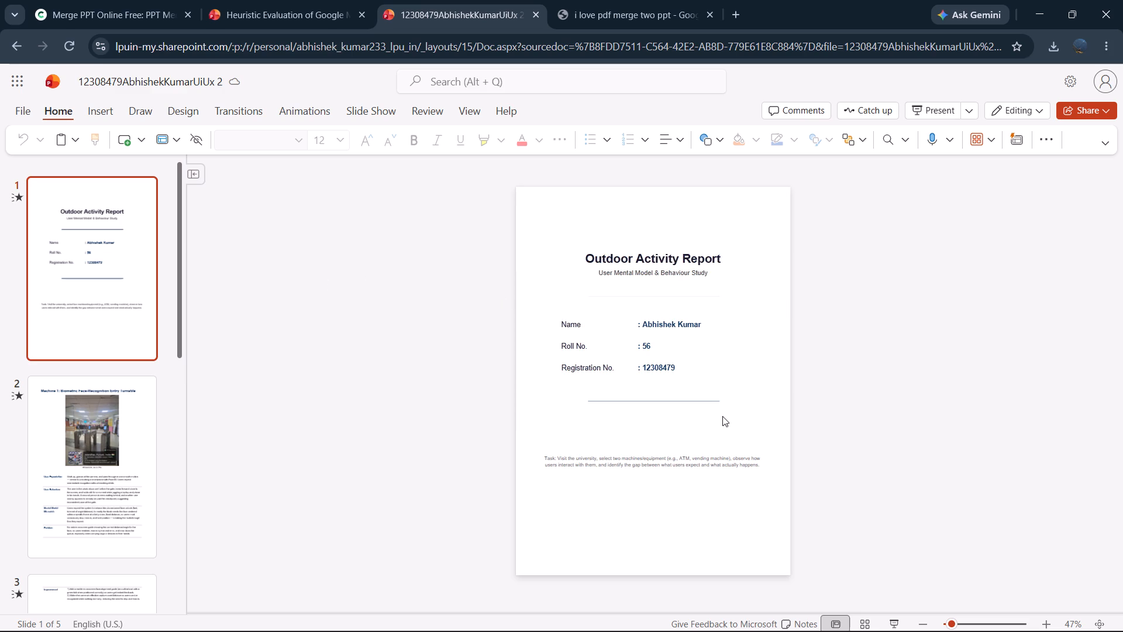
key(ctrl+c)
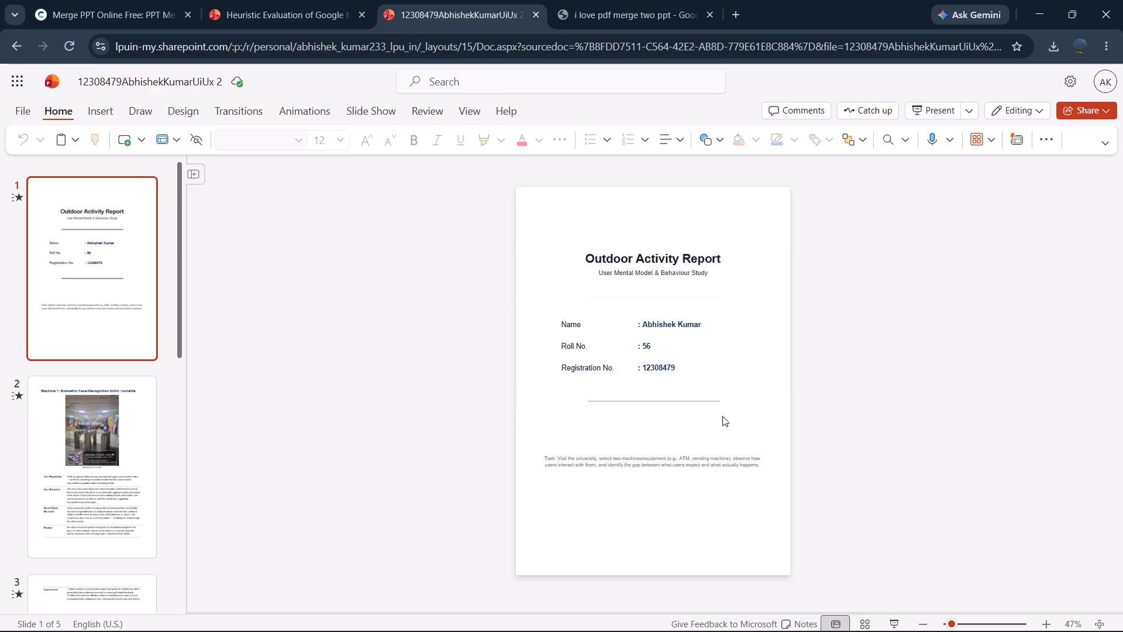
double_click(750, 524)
Copy the Machine 1: Biometric Face-Recognition Entry Turnstile slide and paste a duplicate directly after it.
click(32, 500)
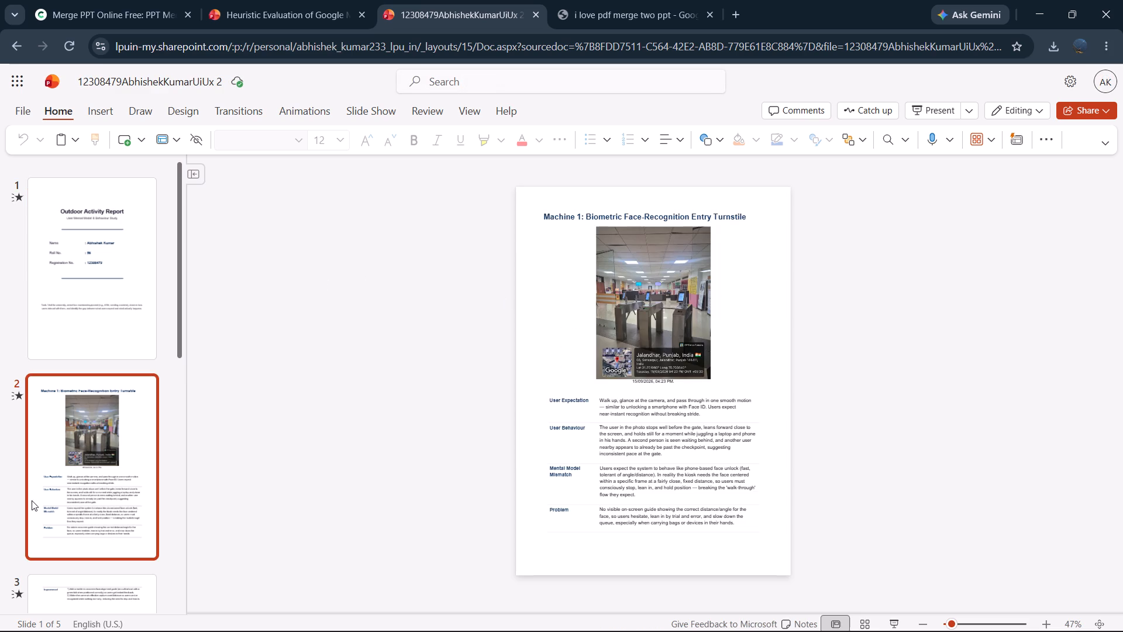
click(553, 306)
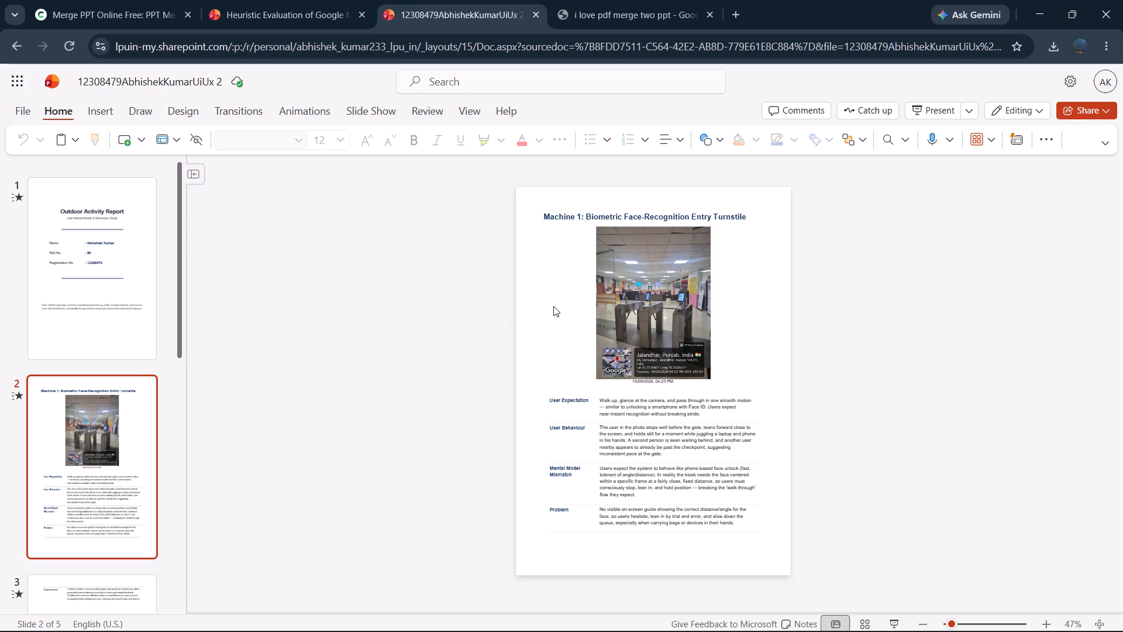
key(ctrl+c)
key(super+v)
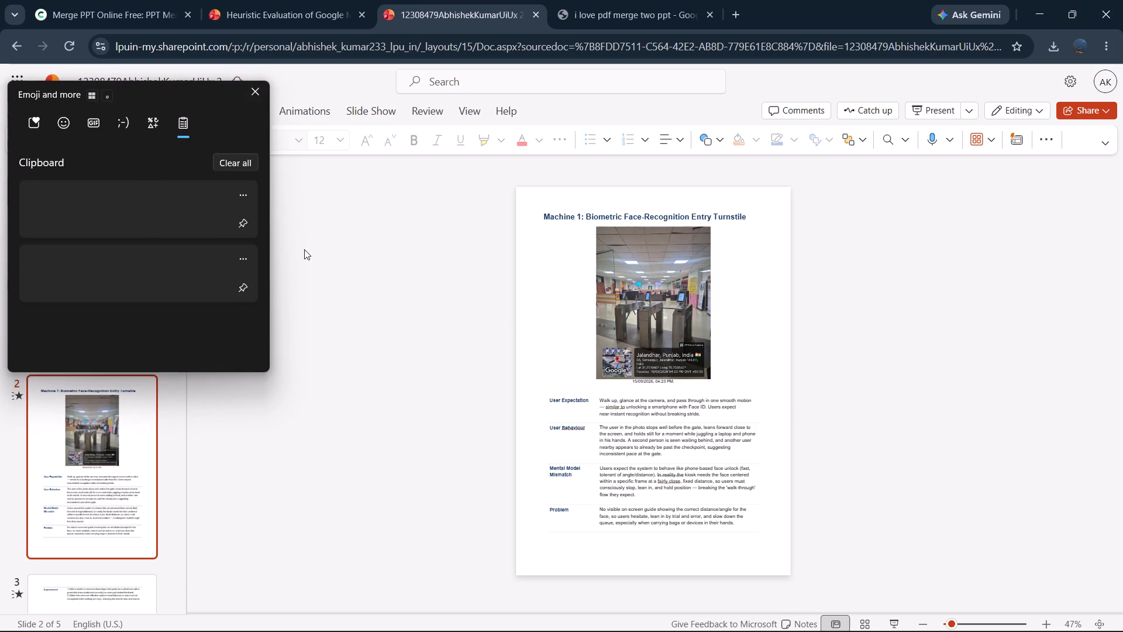
scroll(174, 273, down, 1)
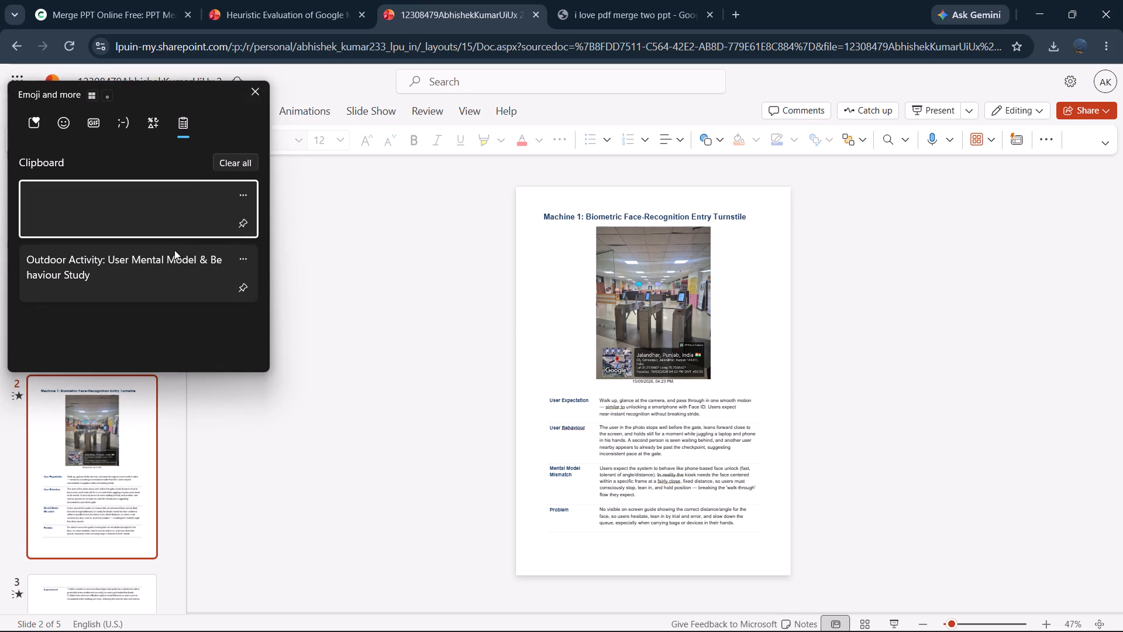
click(174, 219)
key(ctrl+v)
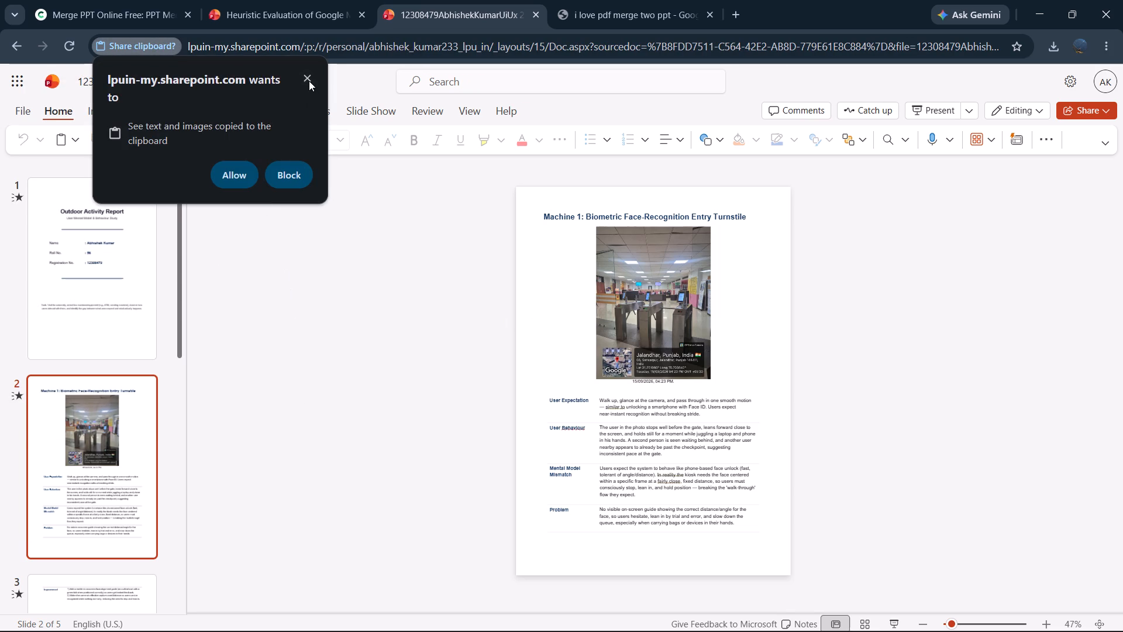
click(306, 77)
key(super+v)
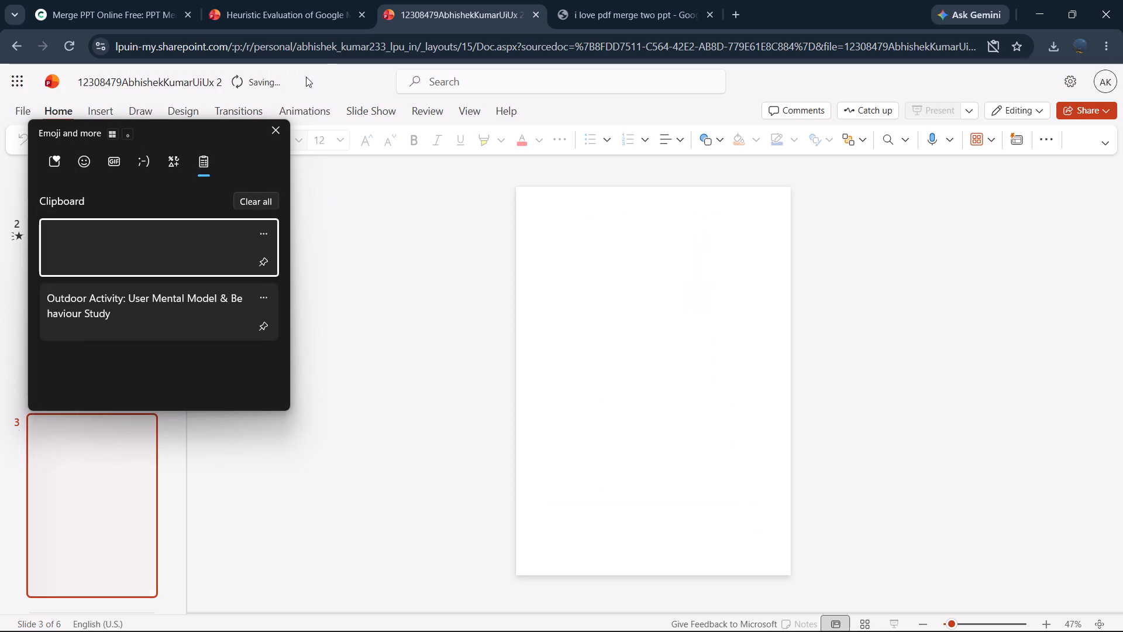
click(277, 130)
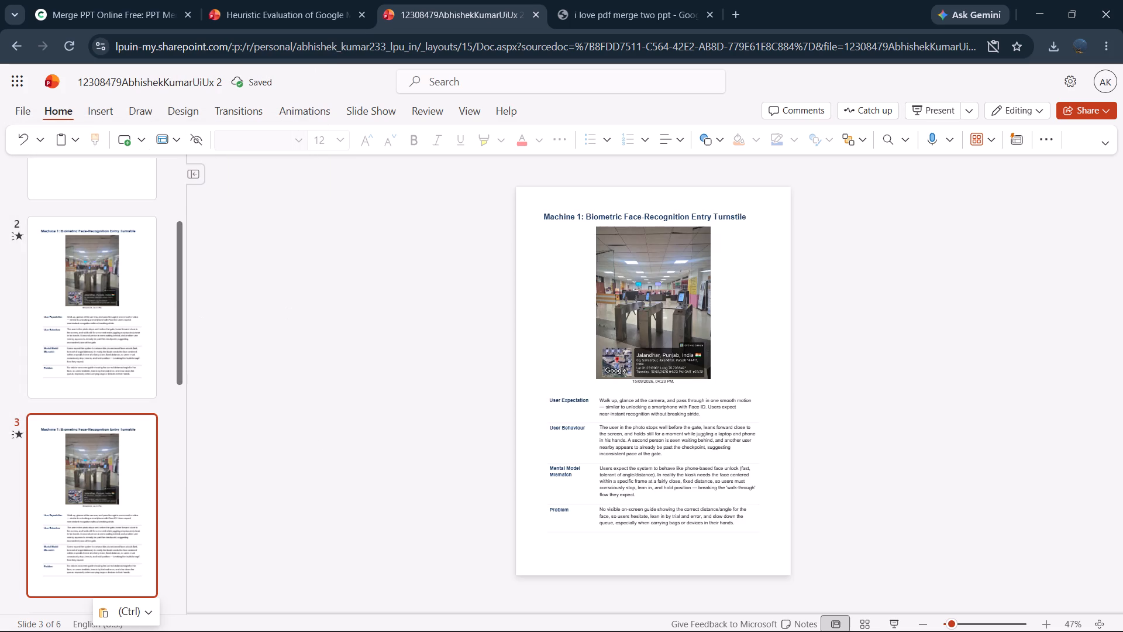
Copy the whole Outdoor Activity Report cover slide from the UiUx report's thumbnails and check the clipboard history.
scroll(120, 291, up, 3)
click(106, 256)
right_click(106, 256)
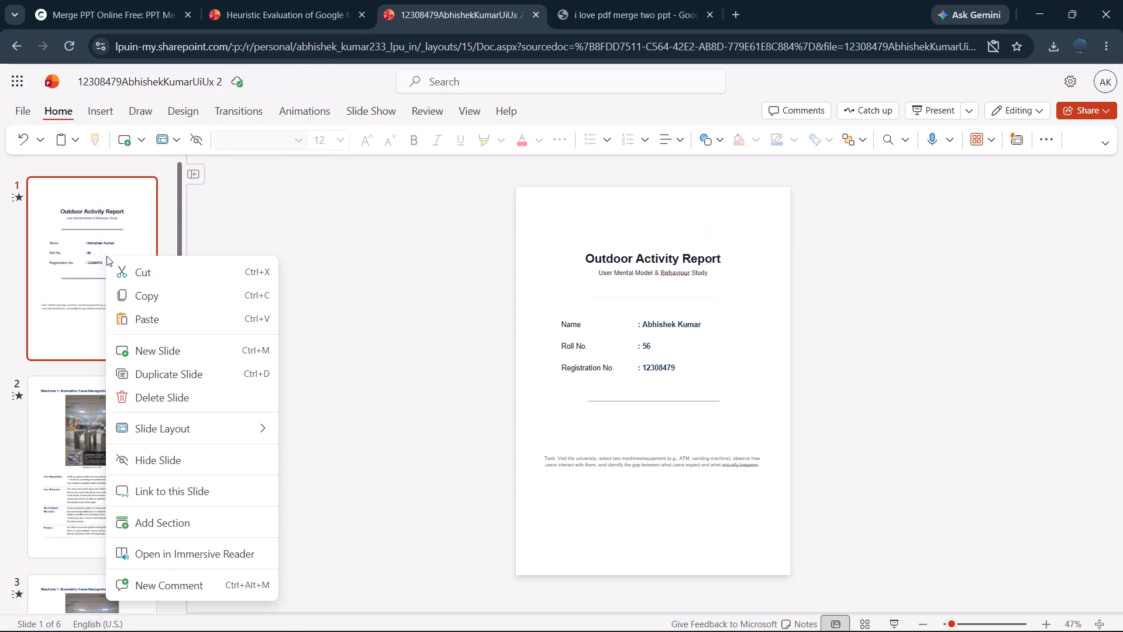
click(144, 297)
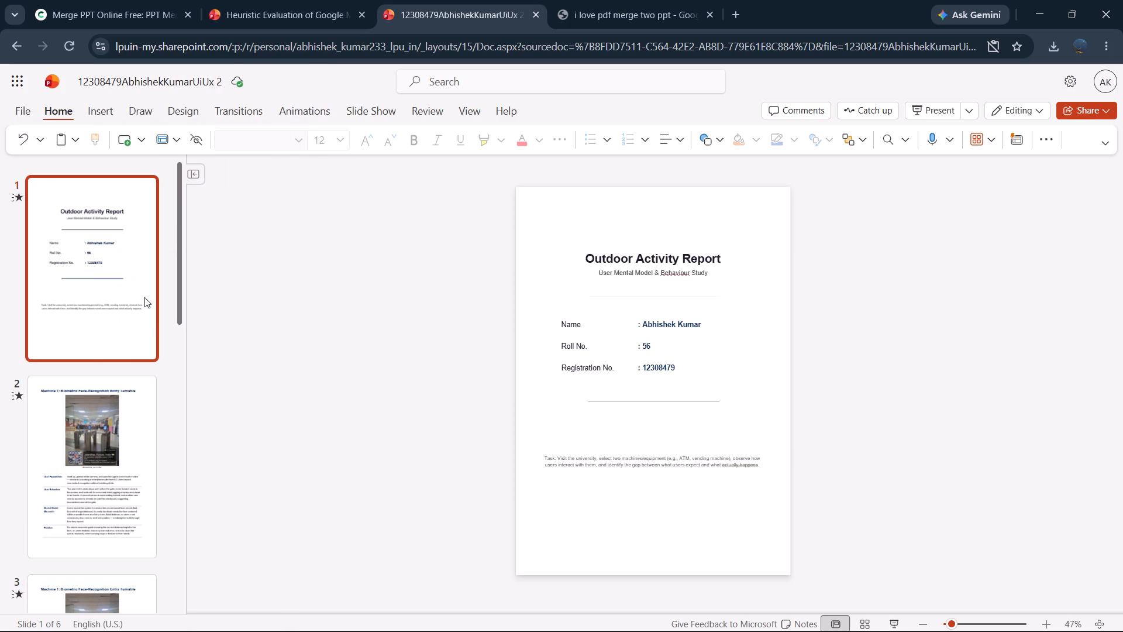
key(super+v)
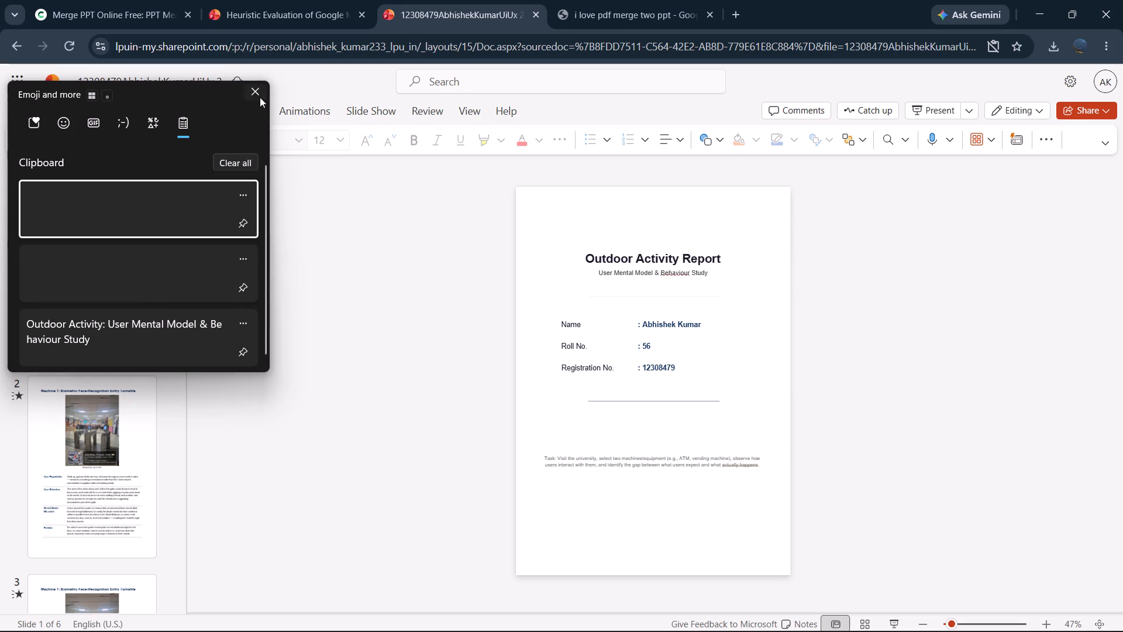
click(258, 91)
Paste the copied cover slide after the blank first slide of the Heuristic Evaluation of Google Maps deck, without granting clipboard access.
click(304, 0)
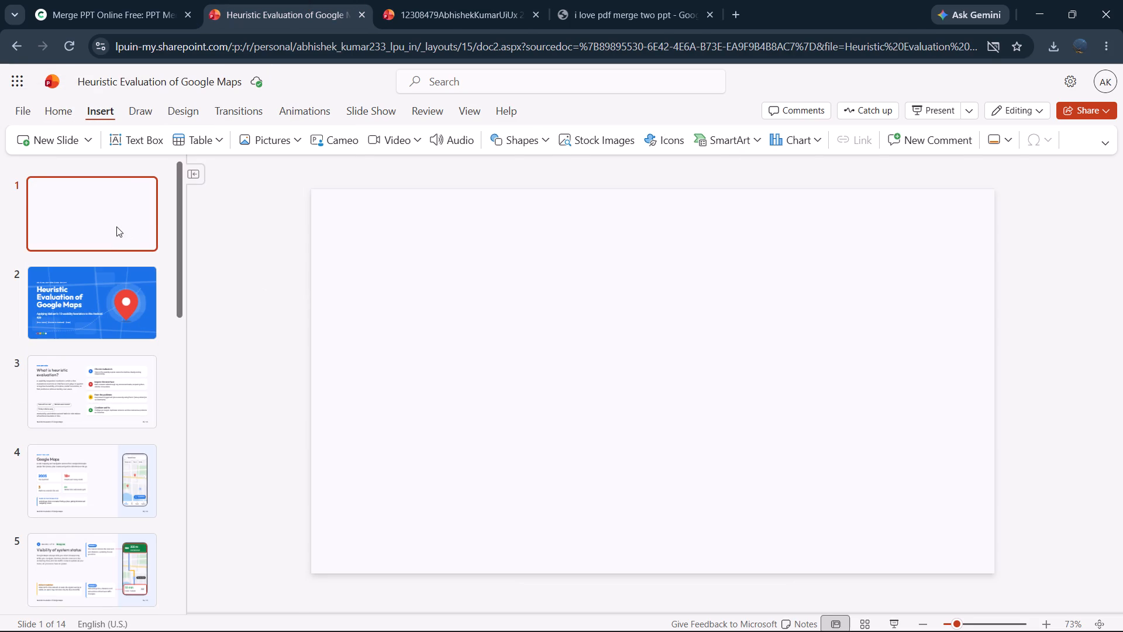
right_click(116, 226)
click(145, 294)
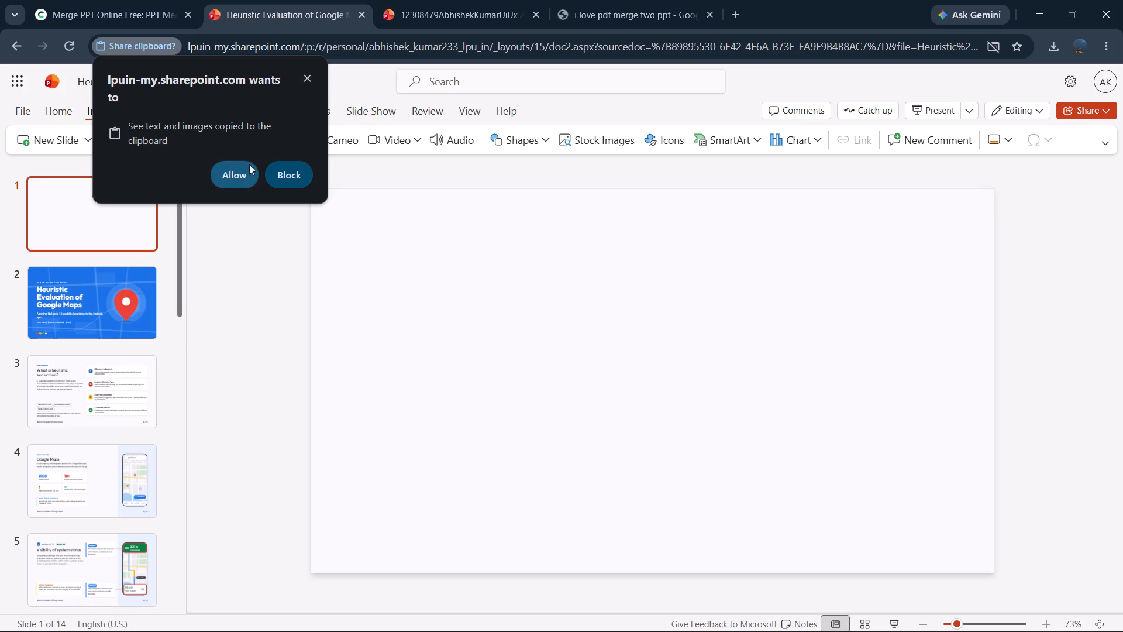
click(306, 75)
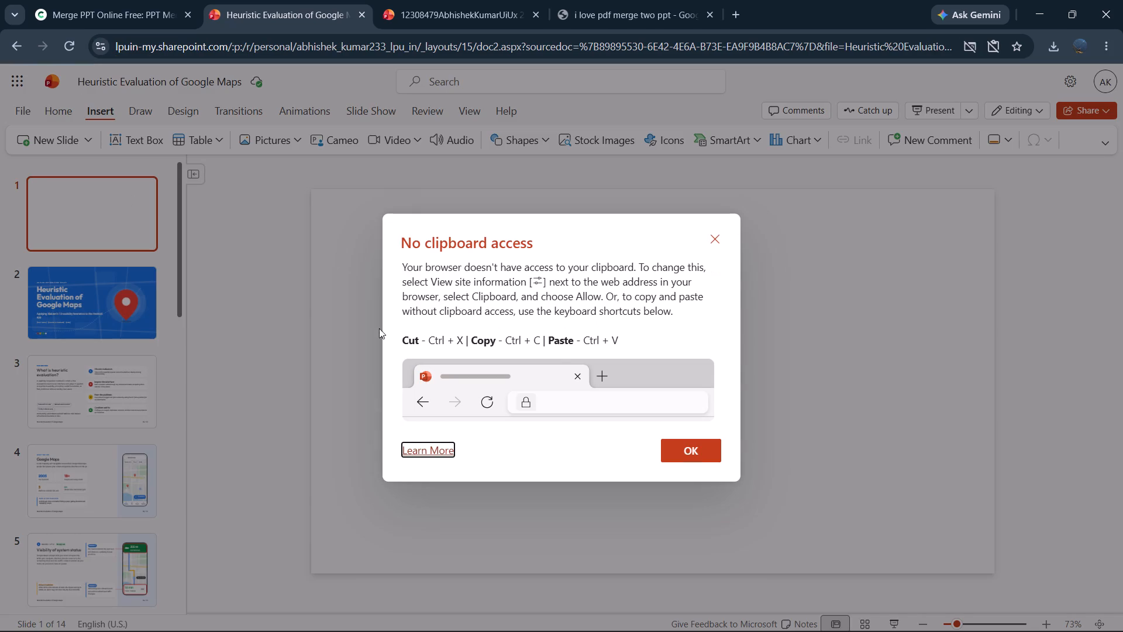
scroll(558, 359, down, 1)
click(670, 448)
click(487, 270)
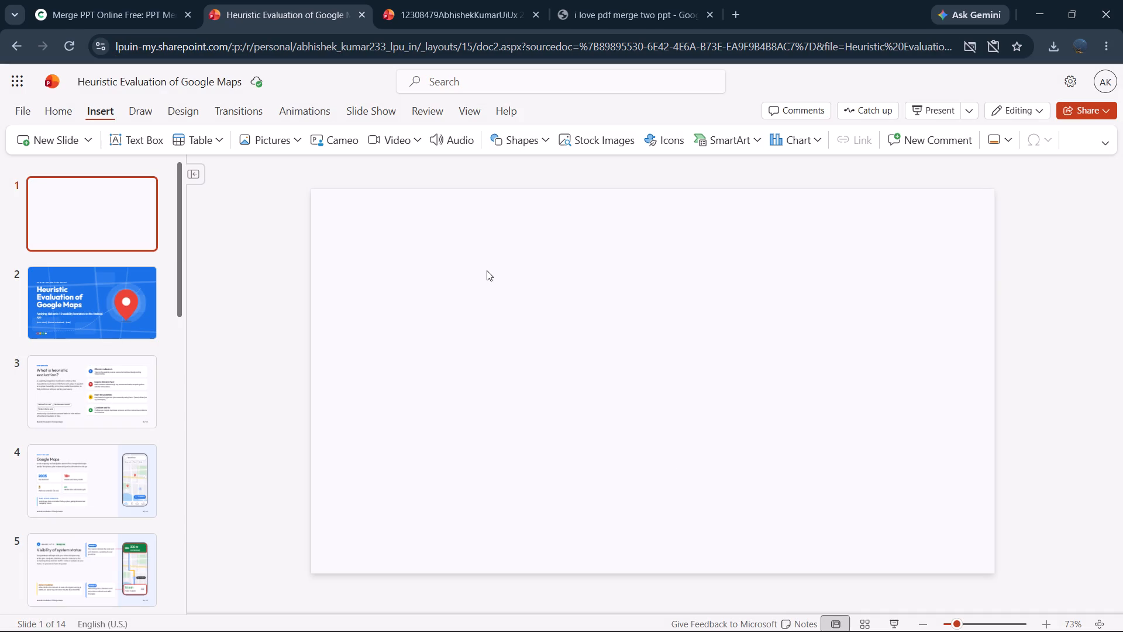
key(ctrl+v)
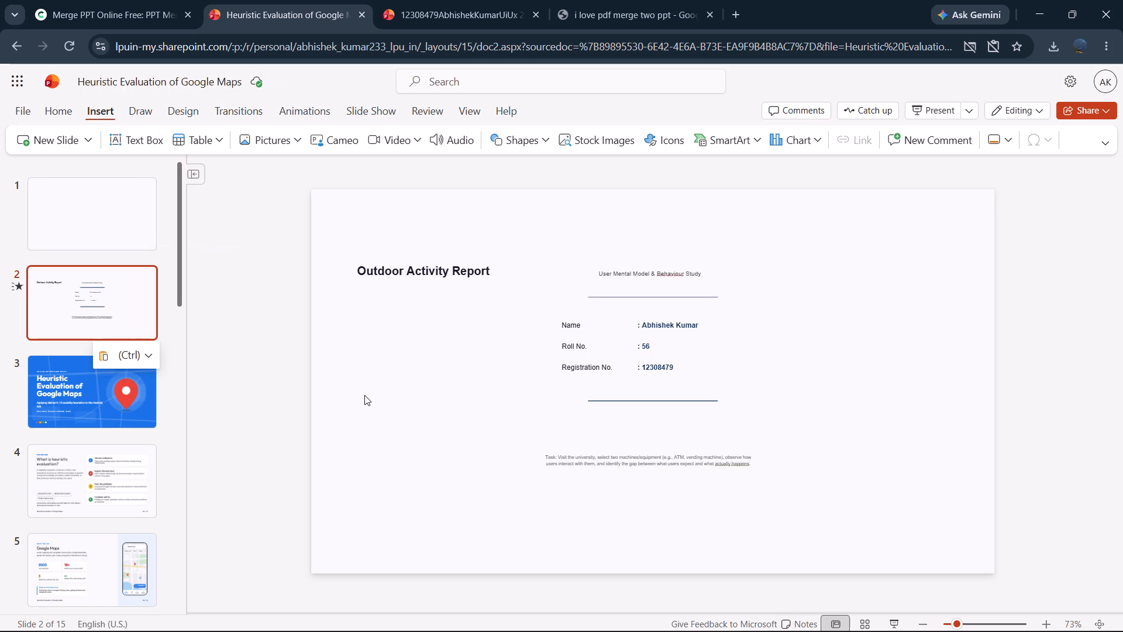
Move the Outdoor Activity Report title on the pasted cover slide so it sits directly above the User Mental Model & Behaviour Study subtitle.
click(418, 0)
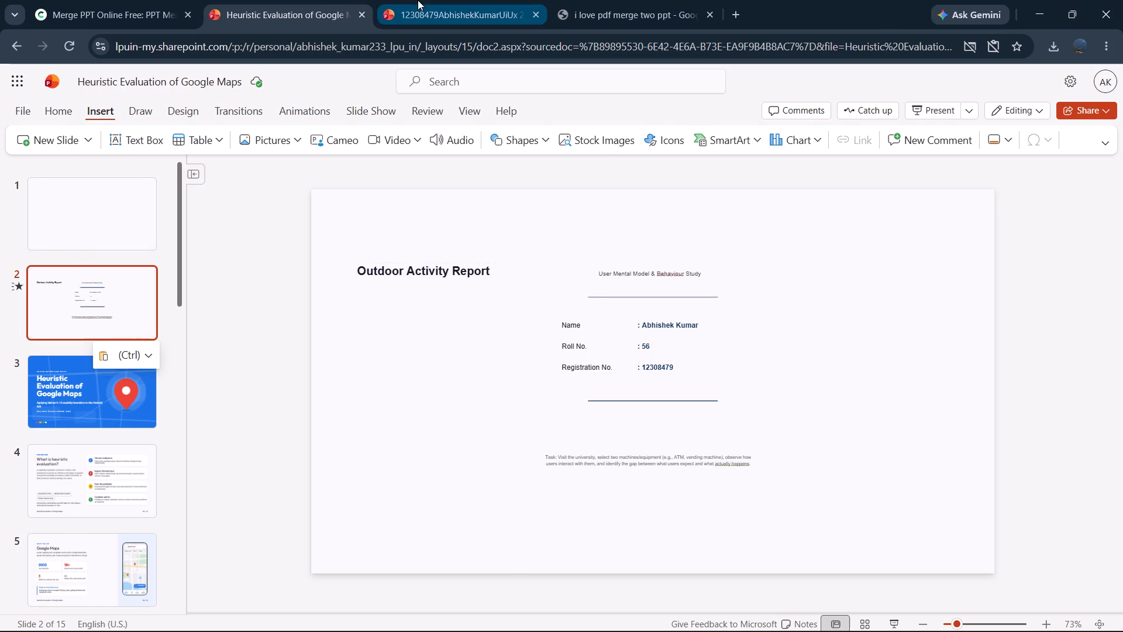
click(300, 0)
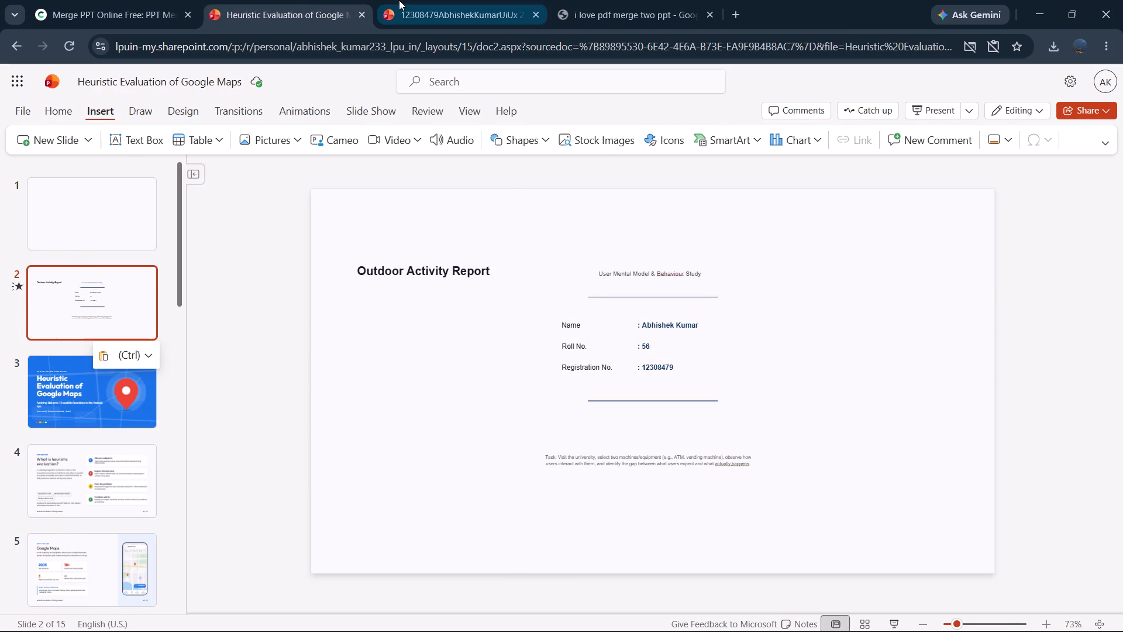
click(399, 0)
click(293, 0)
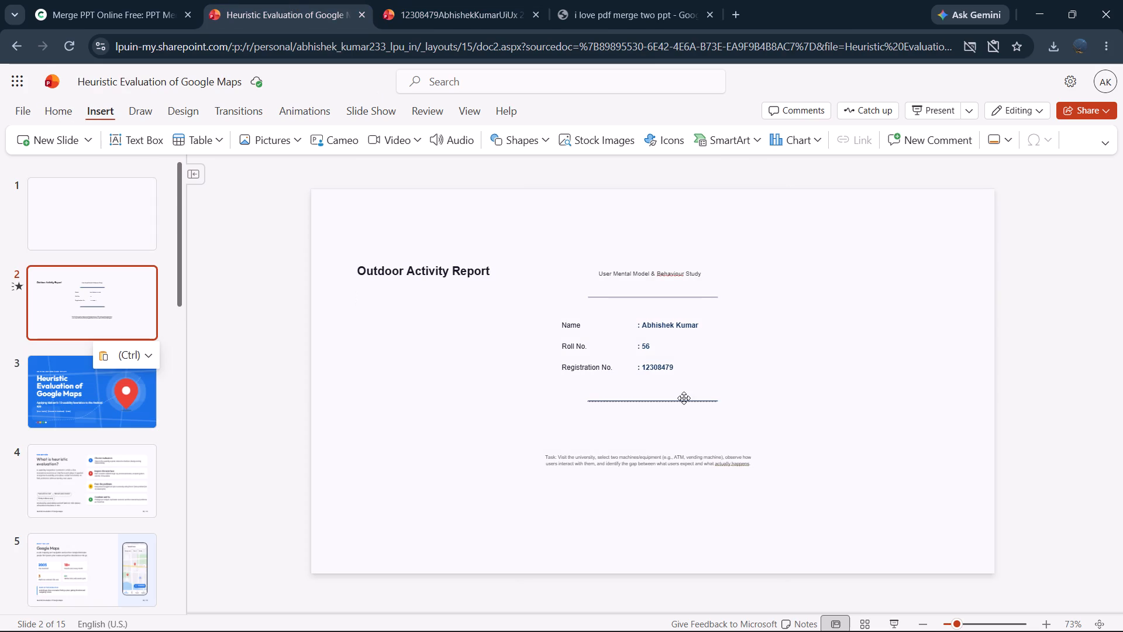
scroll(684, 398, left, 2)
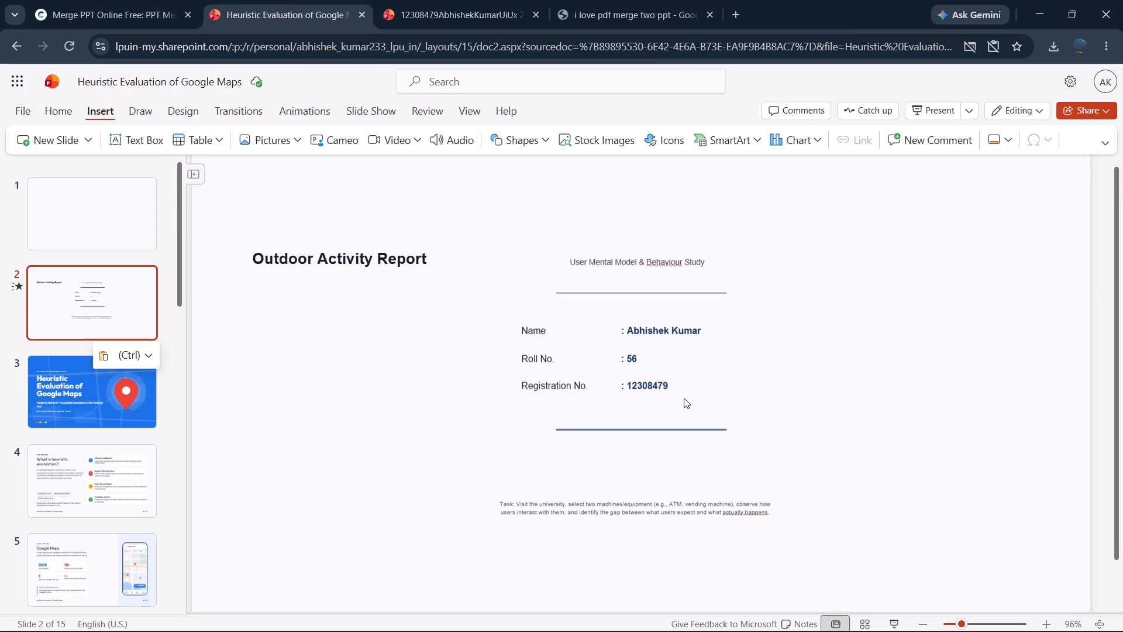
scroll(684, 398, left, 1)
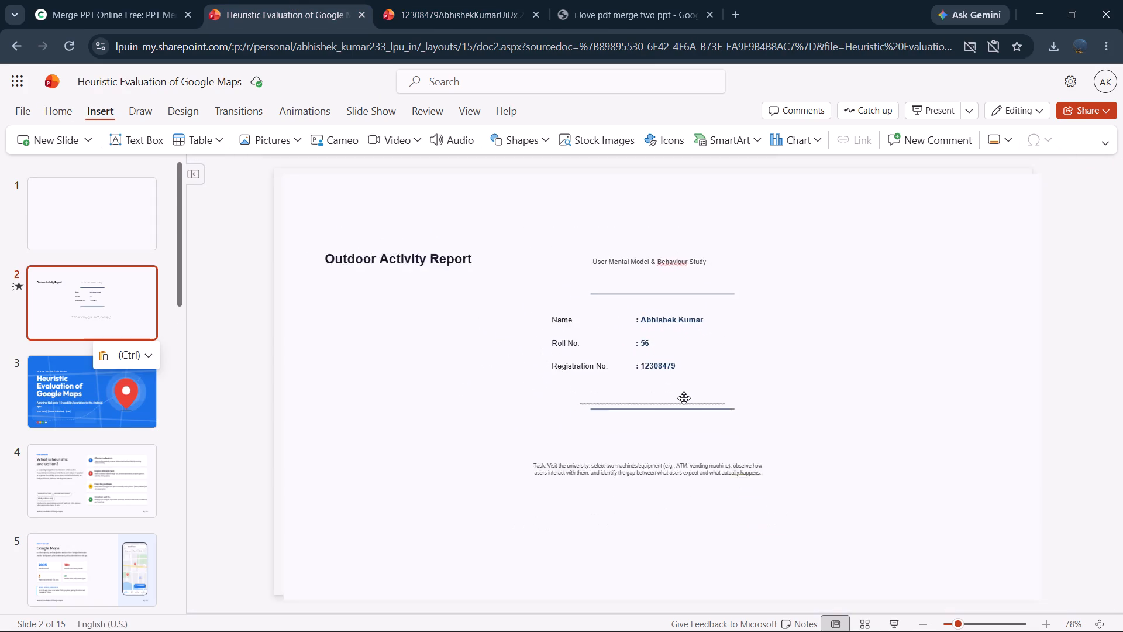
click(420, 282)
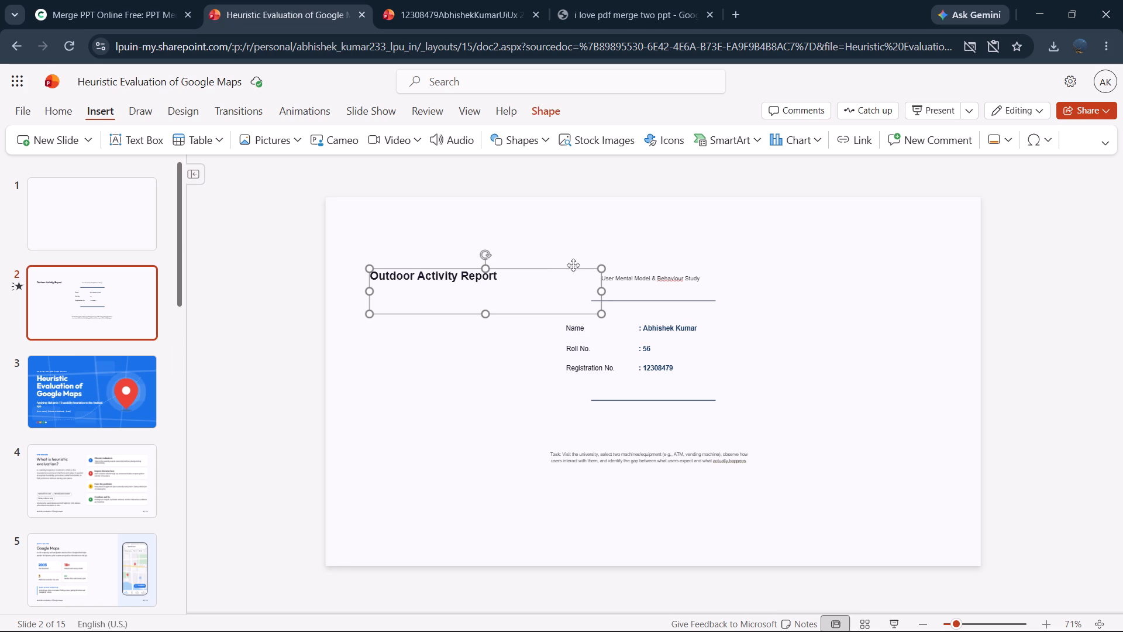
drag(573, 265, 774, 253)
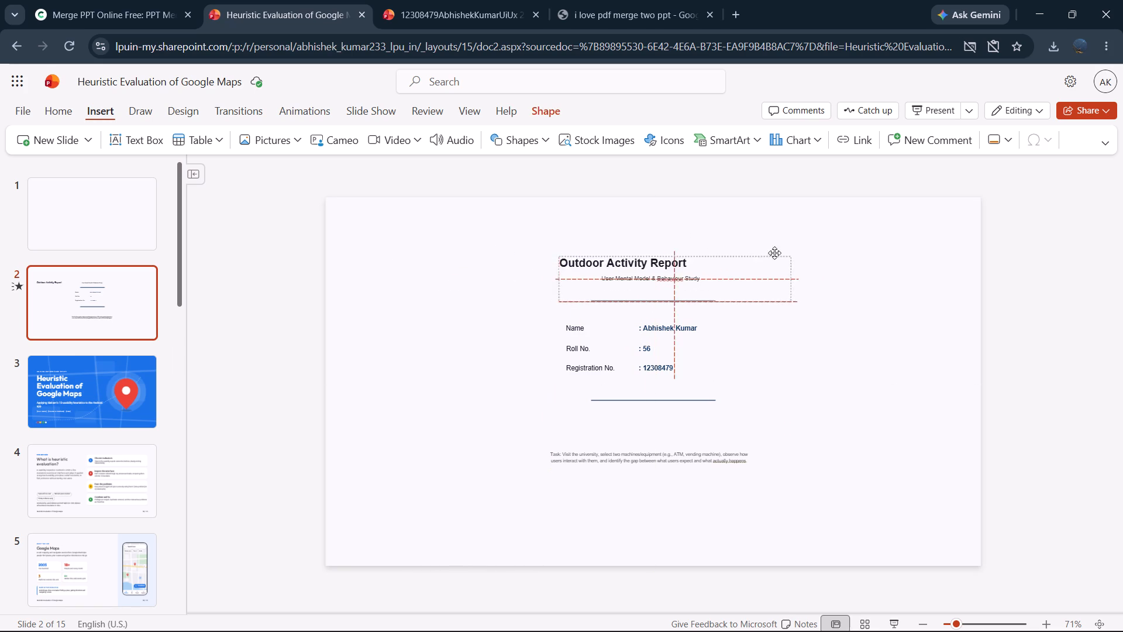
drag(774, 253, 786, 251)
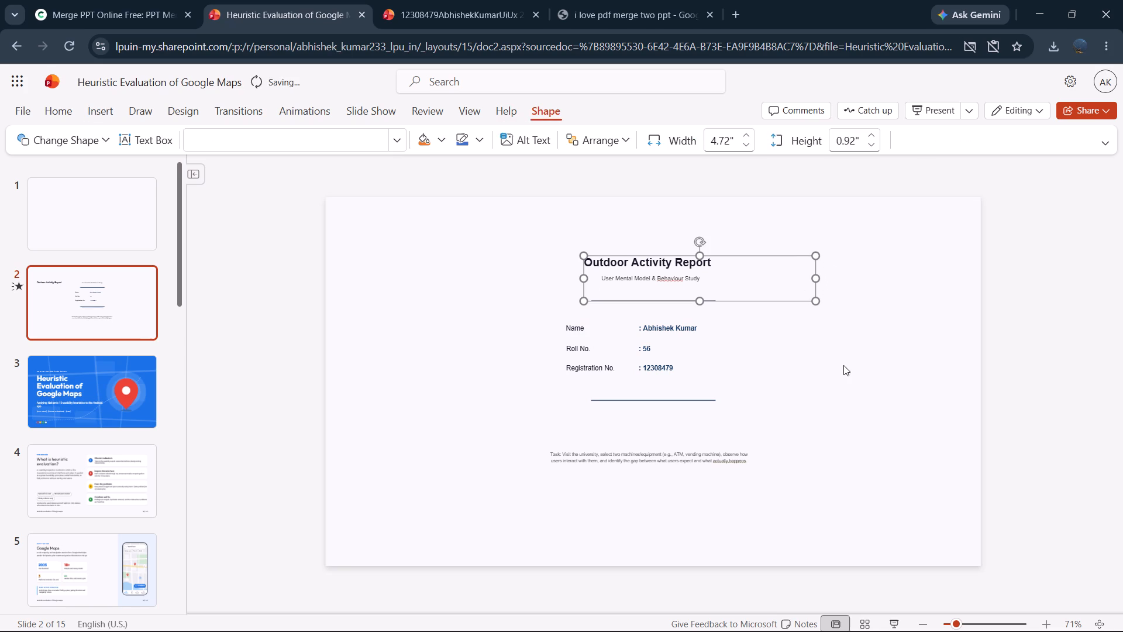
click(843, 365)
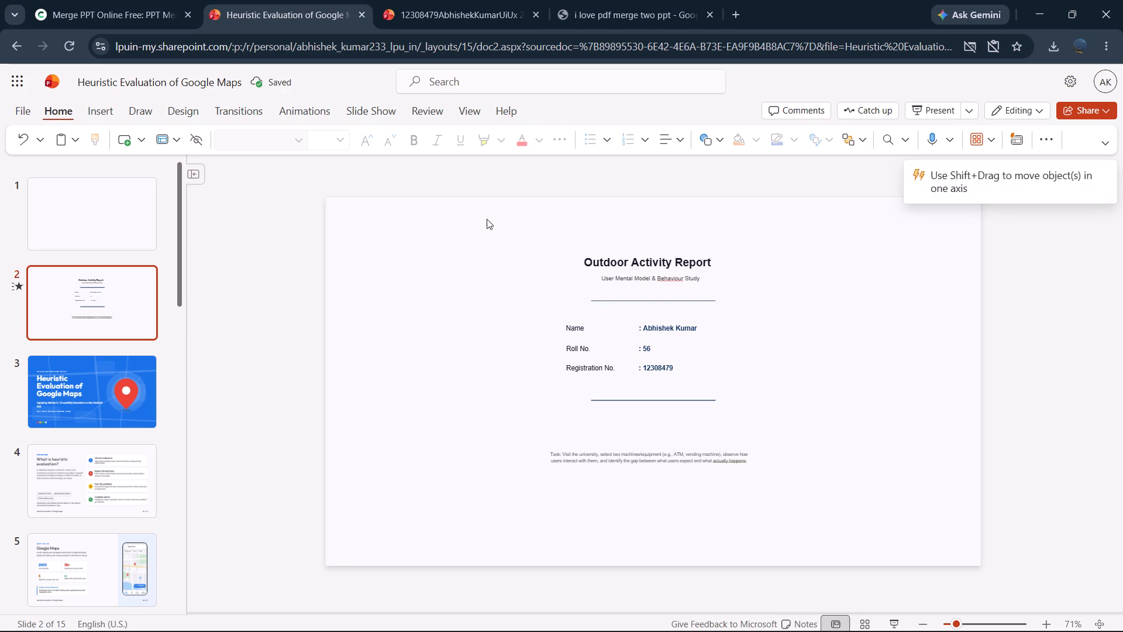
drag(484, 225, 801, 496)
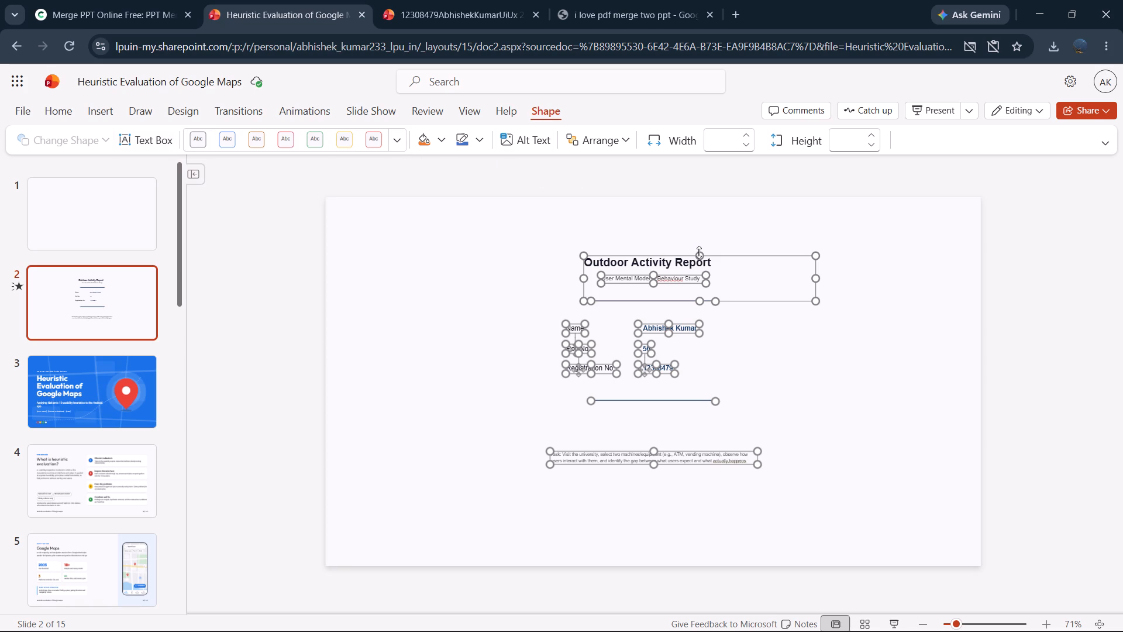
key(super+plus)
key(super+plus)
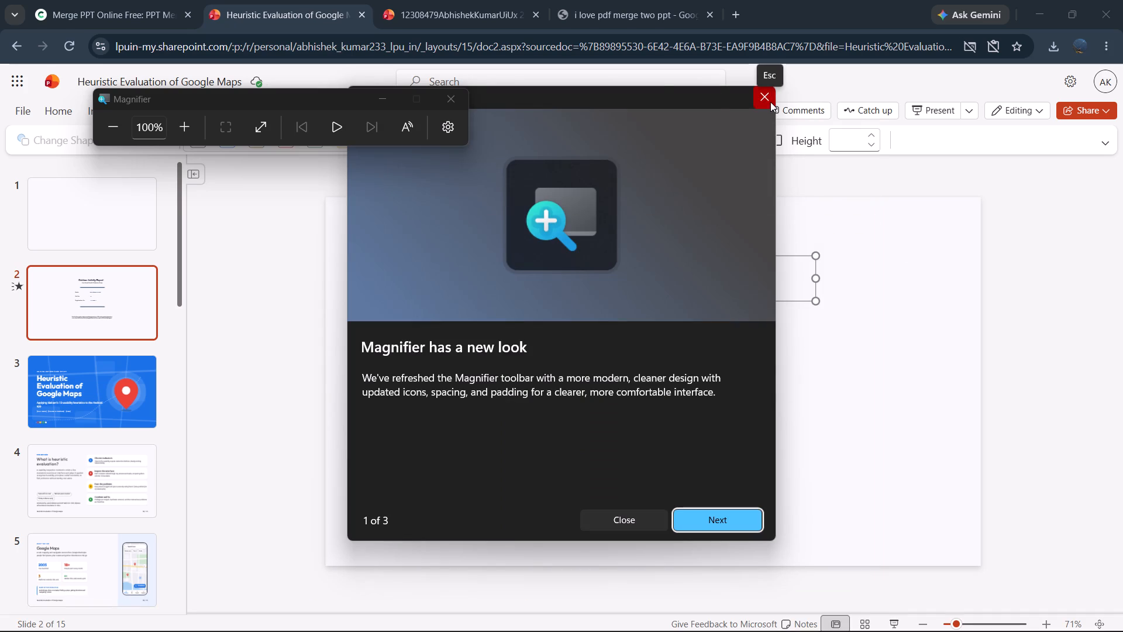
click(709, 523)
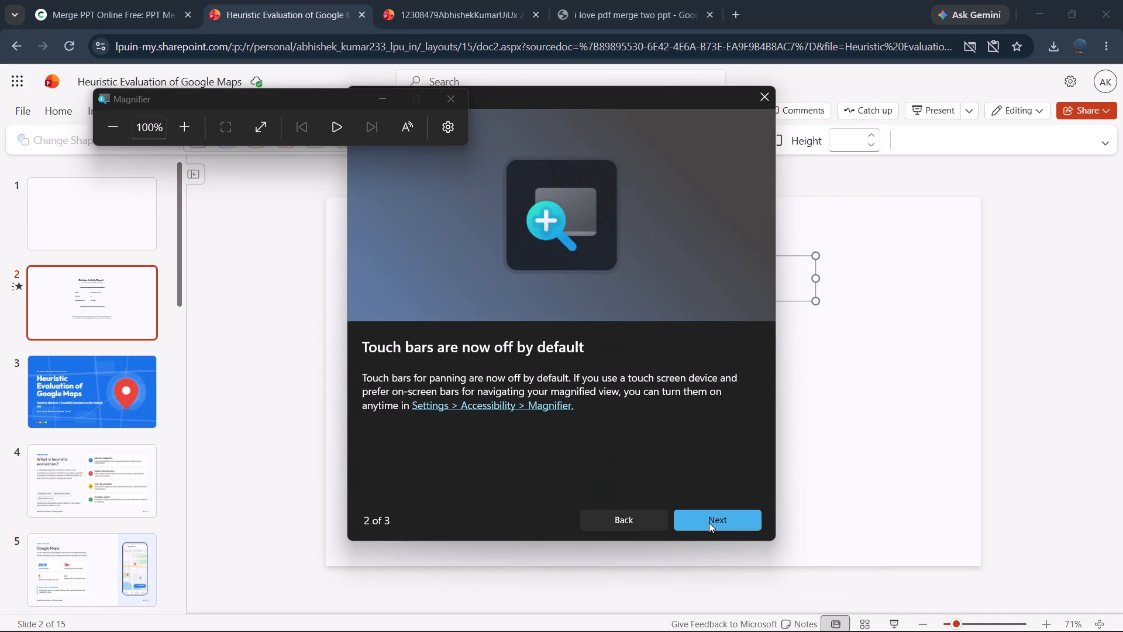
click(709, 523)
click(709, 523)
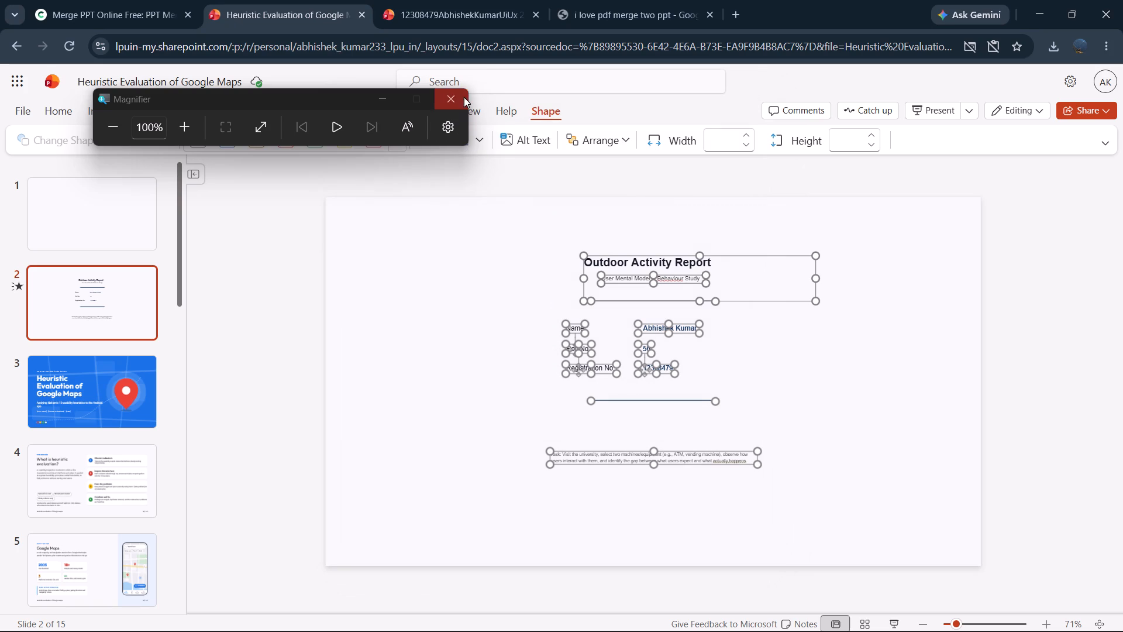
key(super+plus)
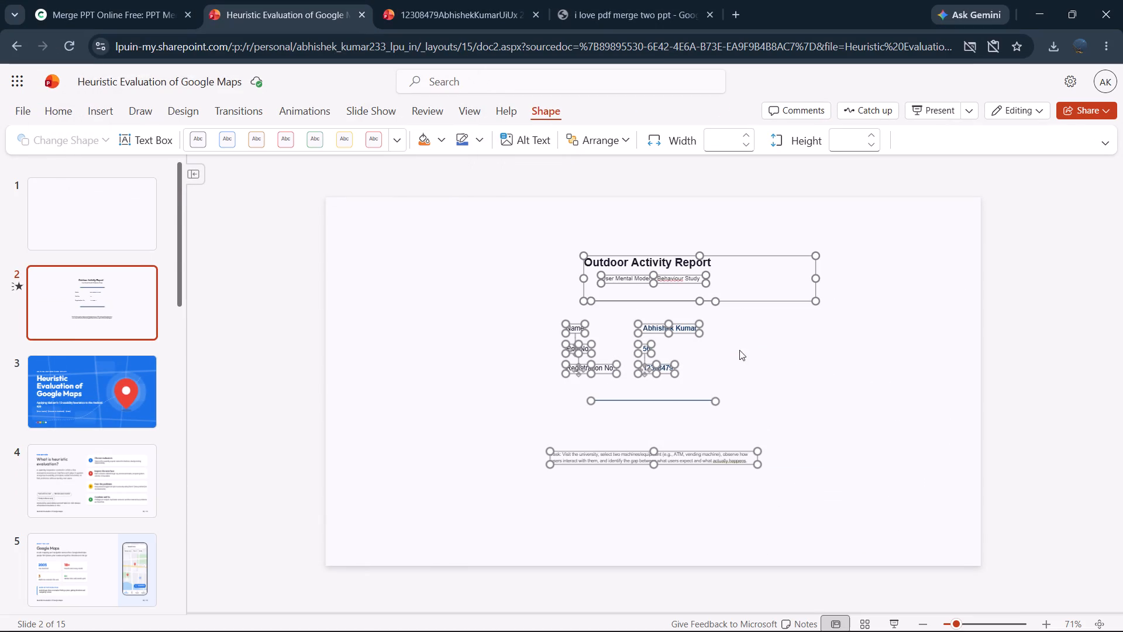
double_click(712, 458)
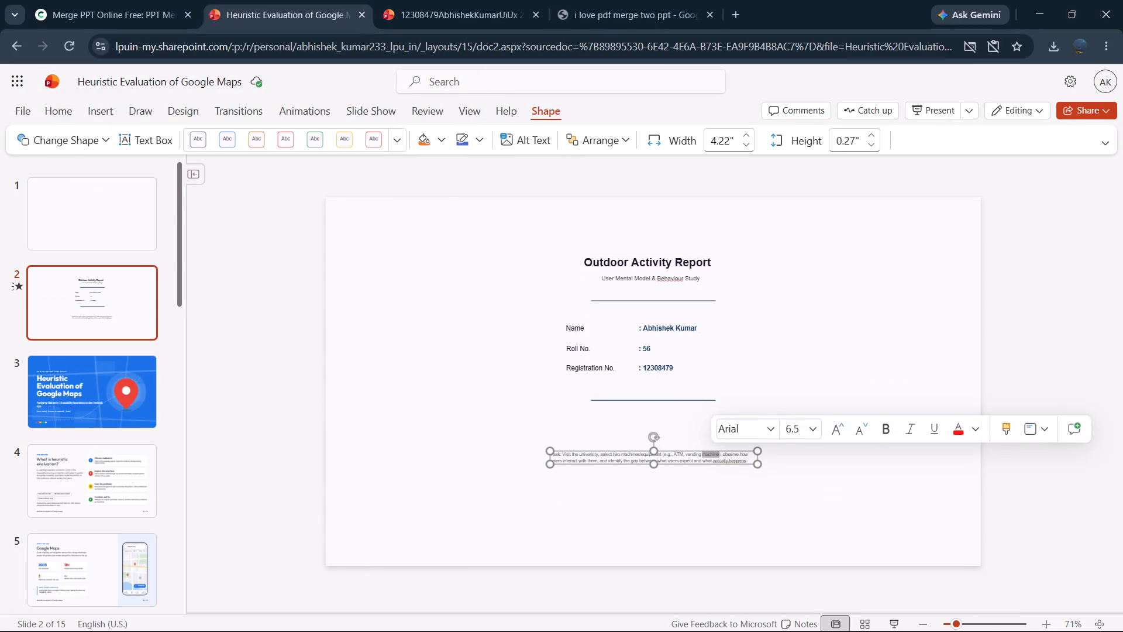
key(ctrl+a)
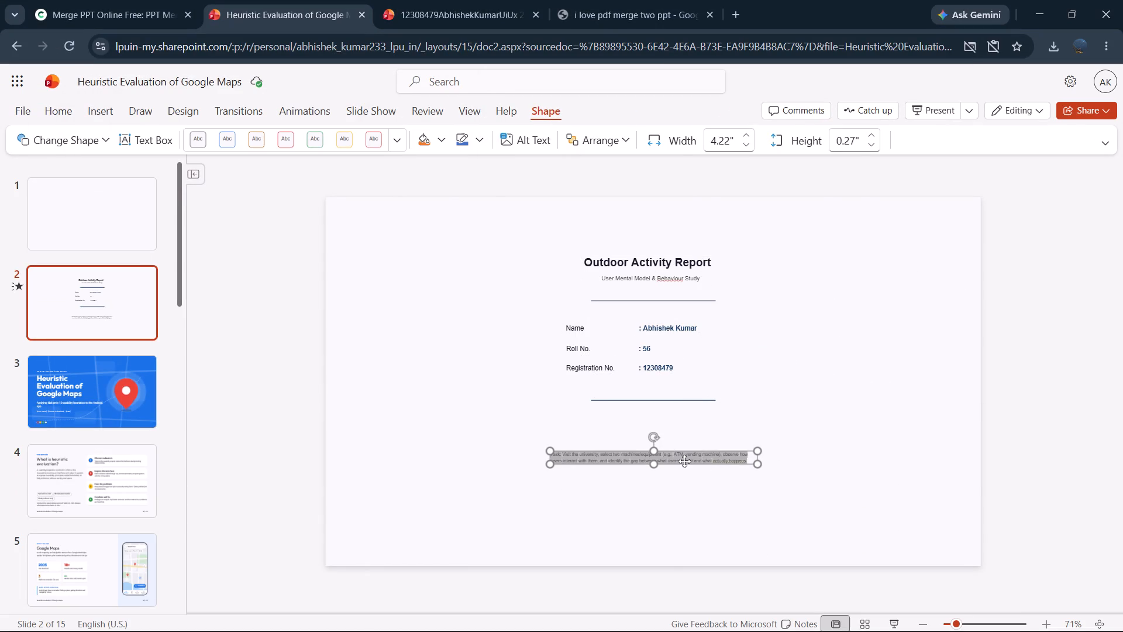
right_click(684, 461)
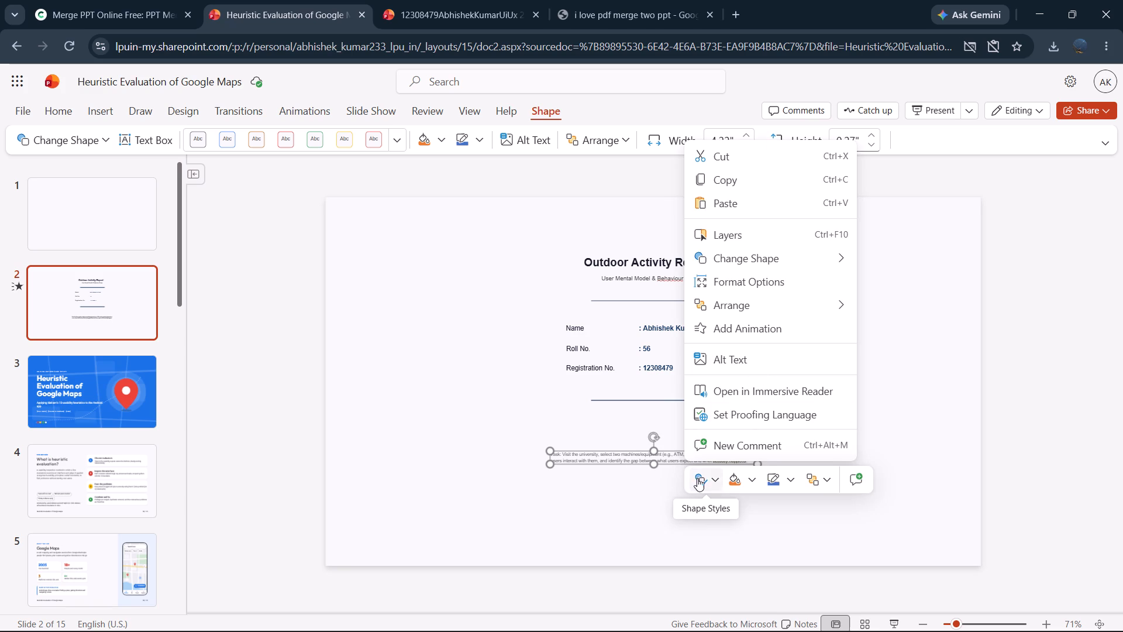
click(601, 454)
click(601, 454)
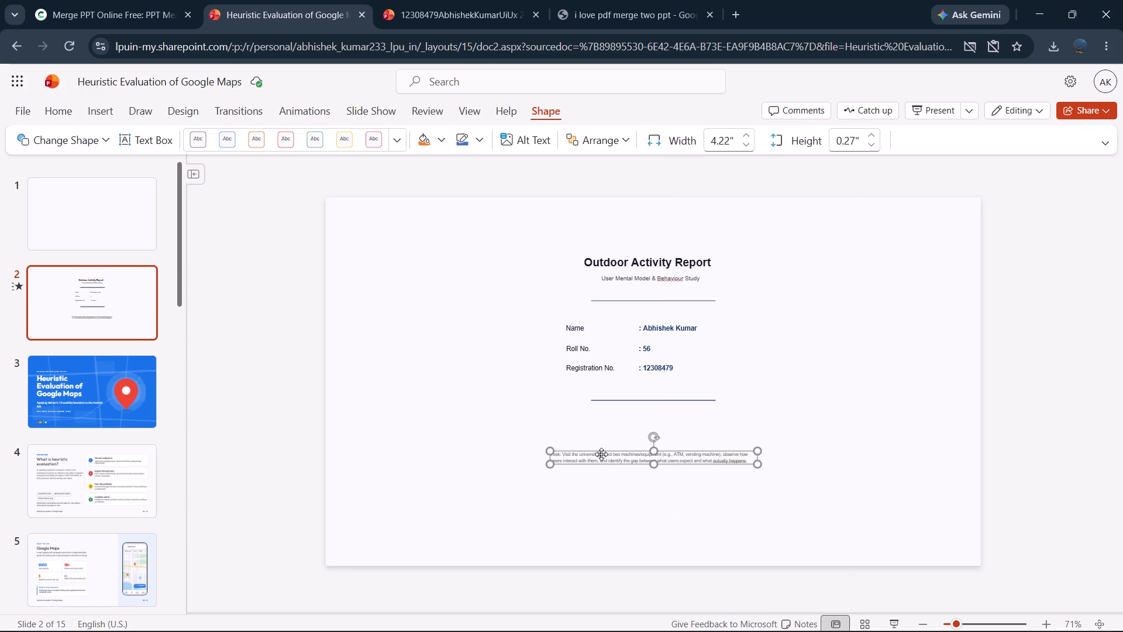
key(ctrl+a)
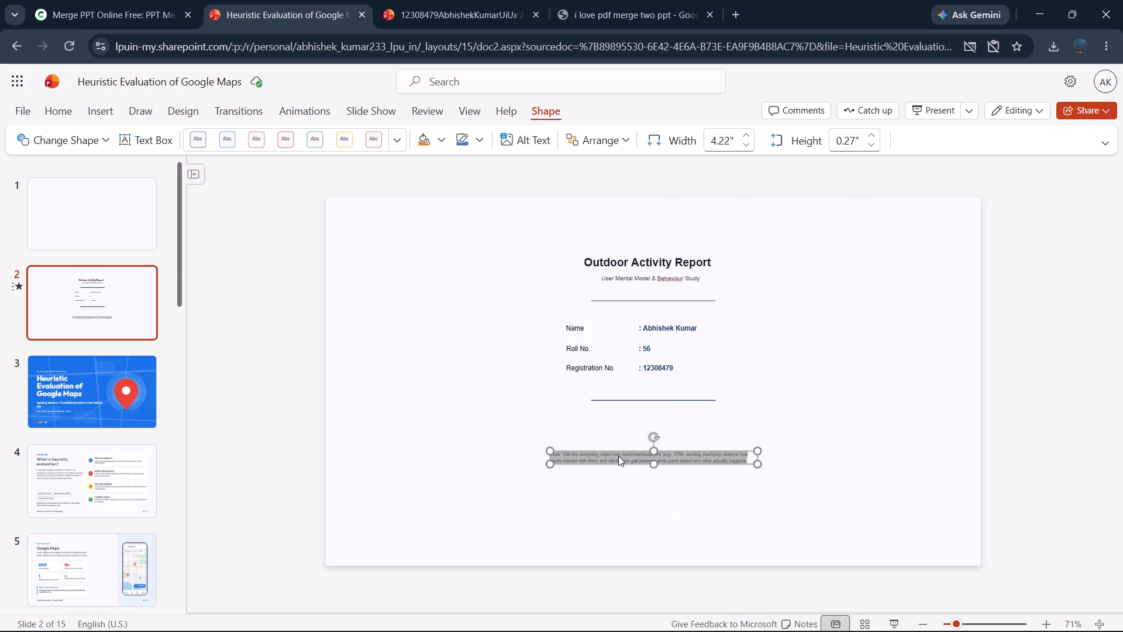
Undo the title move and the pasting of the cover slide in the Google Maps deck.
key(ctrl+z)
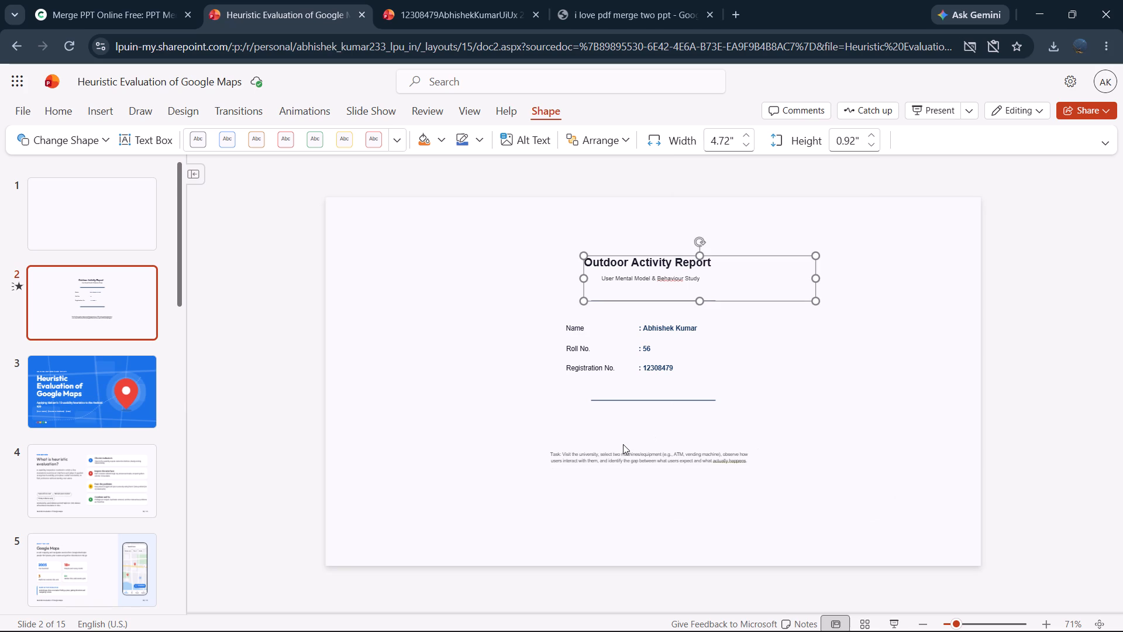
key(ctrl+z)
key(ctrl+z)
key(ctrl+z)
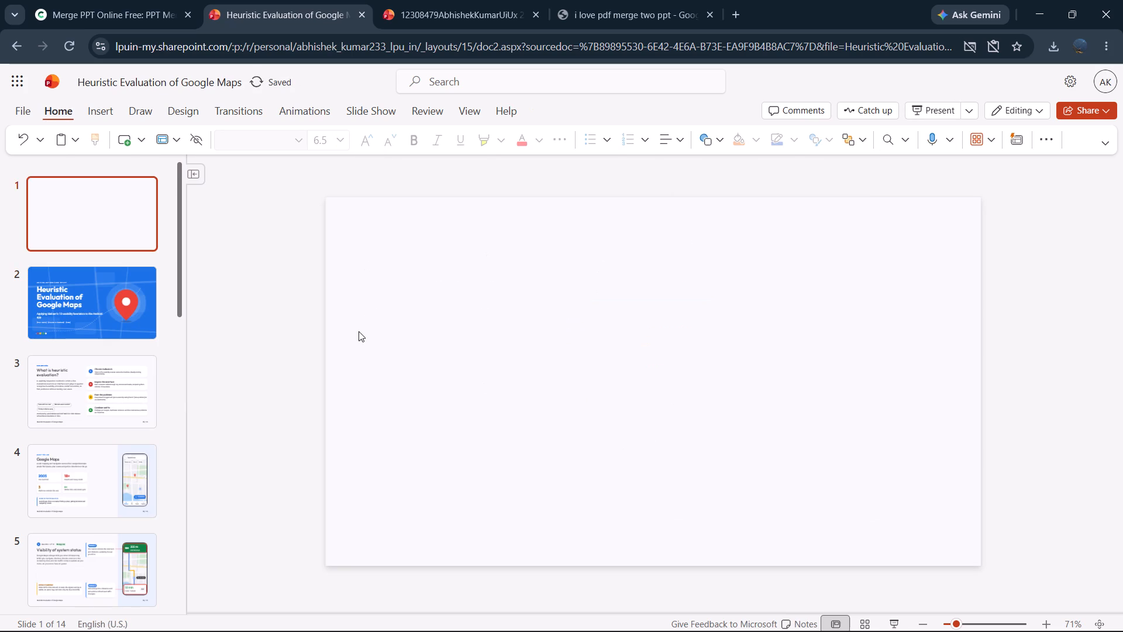
Undo the earlier blank-slide edits to restore its title and text placeholders and return it to position 5.
key(ctrl+z)
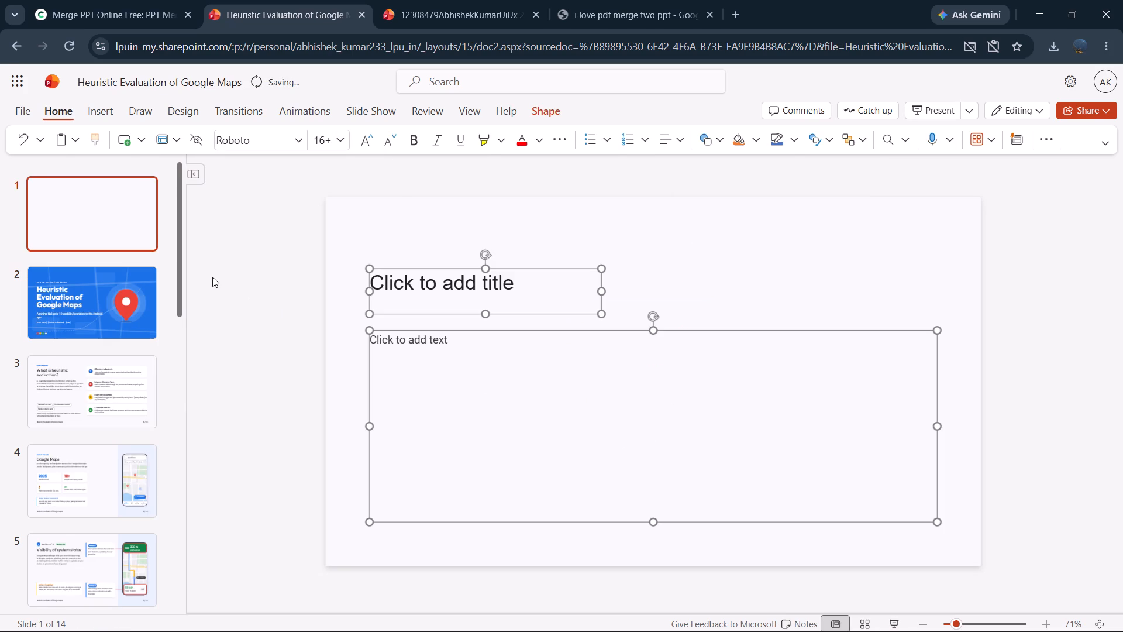
key(ctrl+z)
click(284, 254)
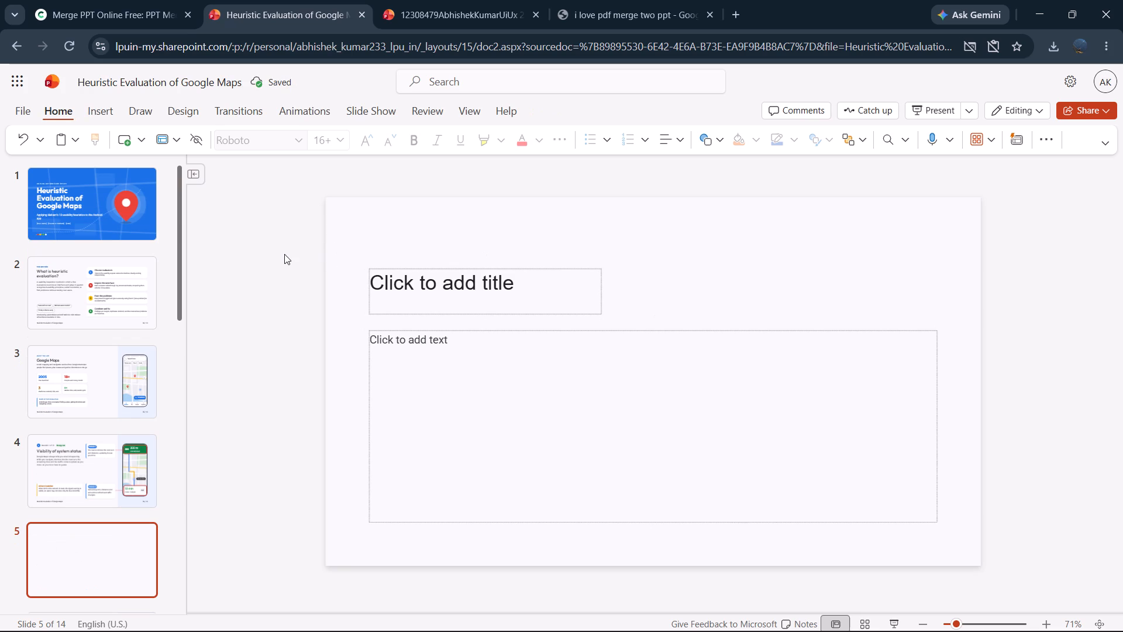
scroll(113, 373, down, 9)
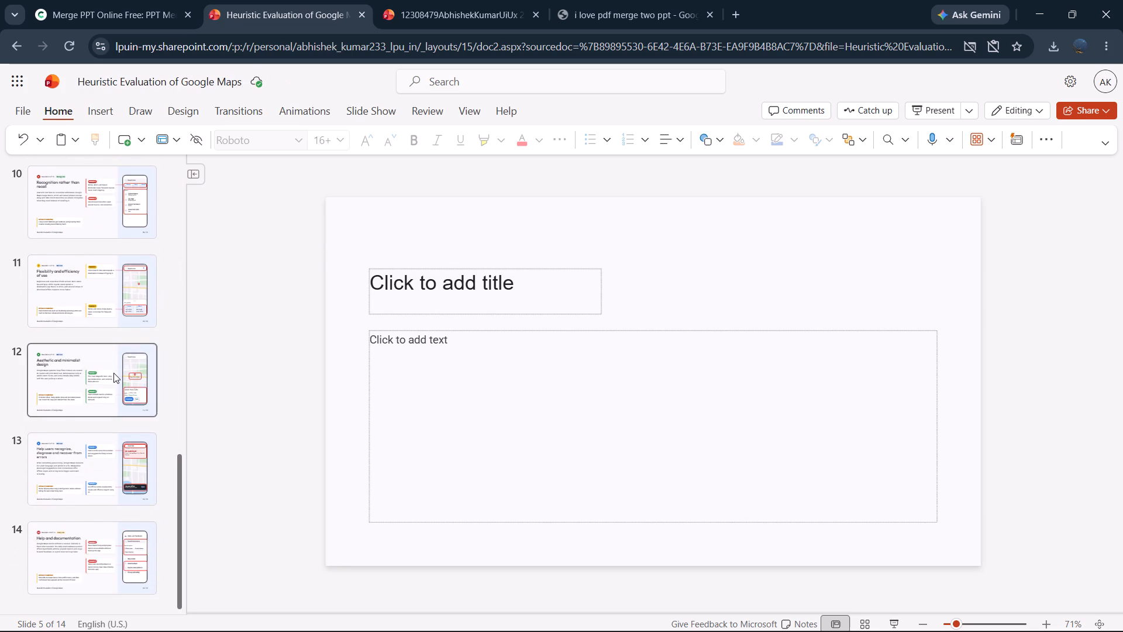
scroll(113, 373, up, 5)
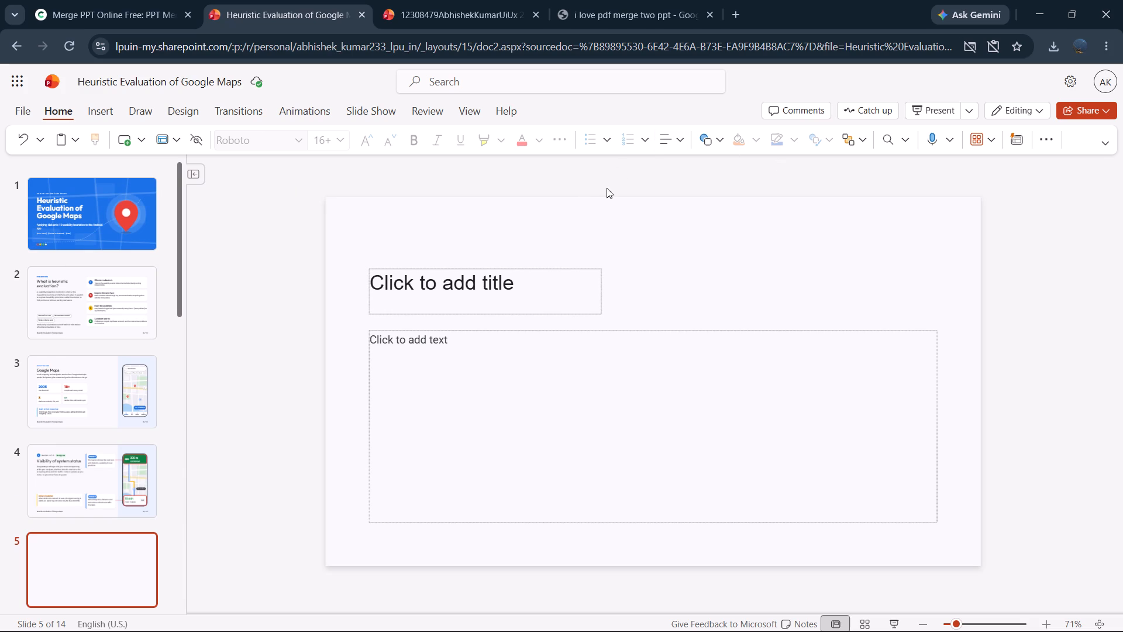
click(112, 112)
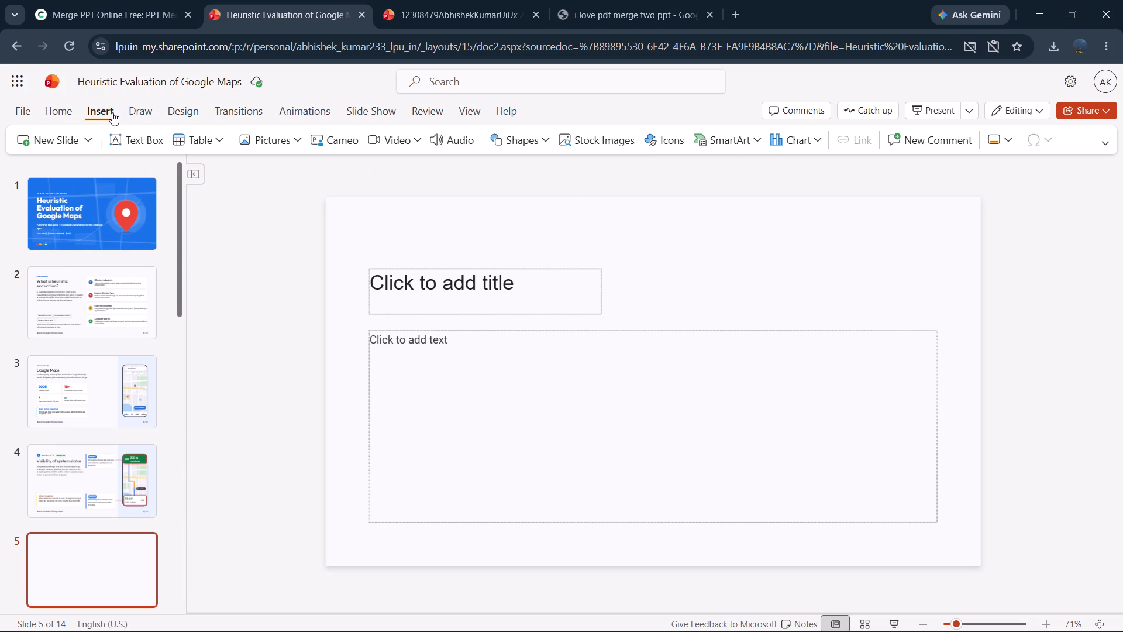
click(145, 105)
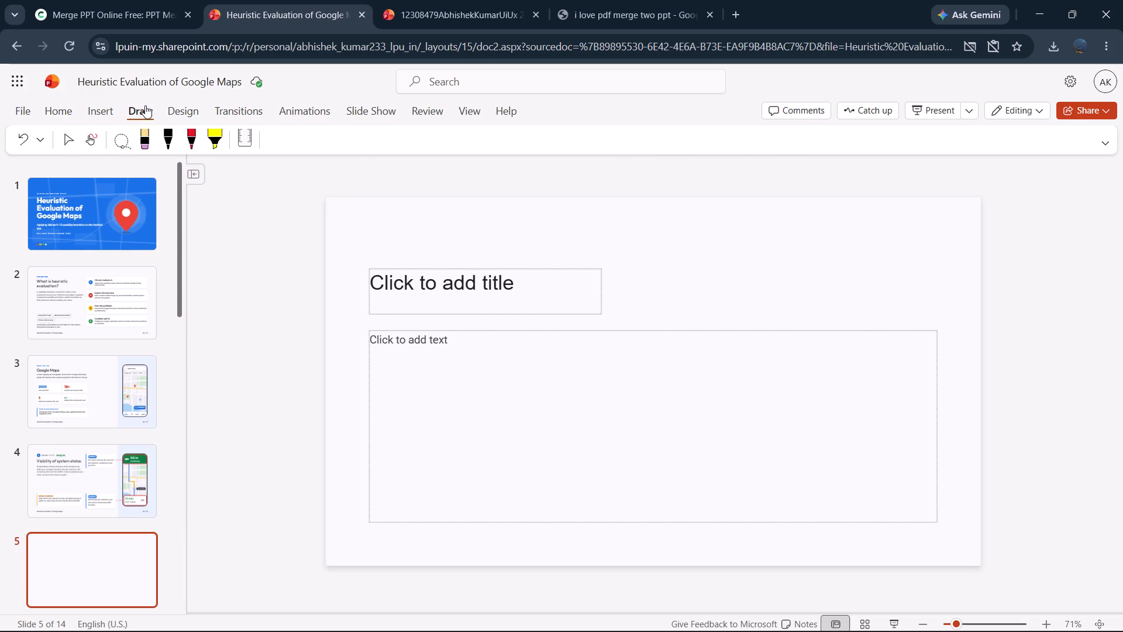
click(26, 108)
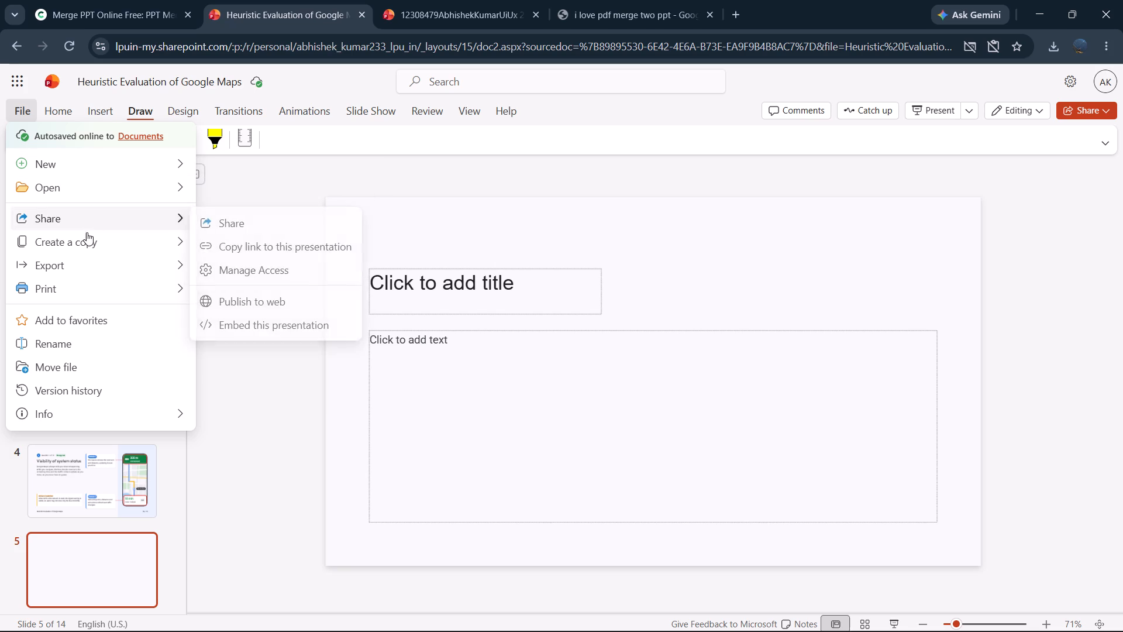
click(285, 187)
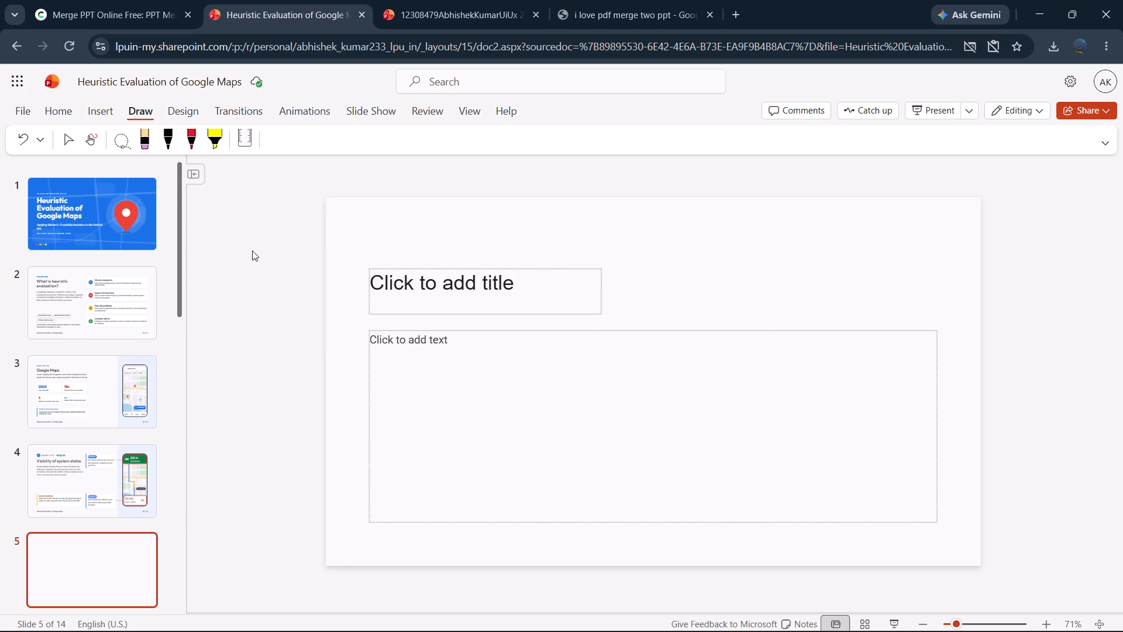
Insert a new slide after blank slide 5 in the Heuristic Evaluation of Google Maps deck.
click(101, 116)
click(82, 131)
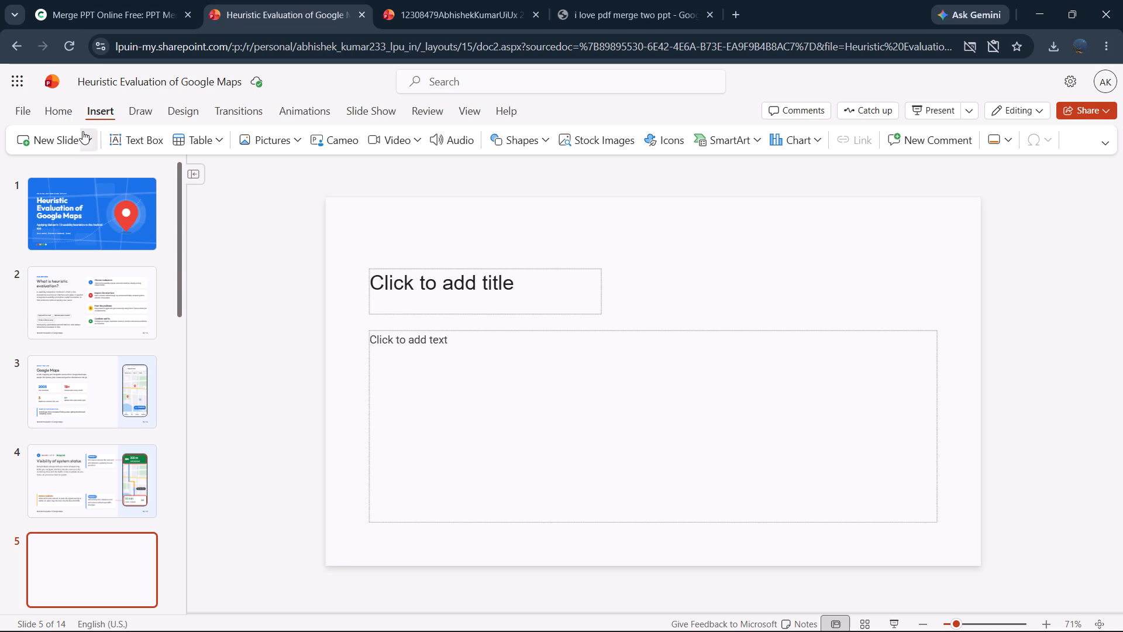
click(83, 217)
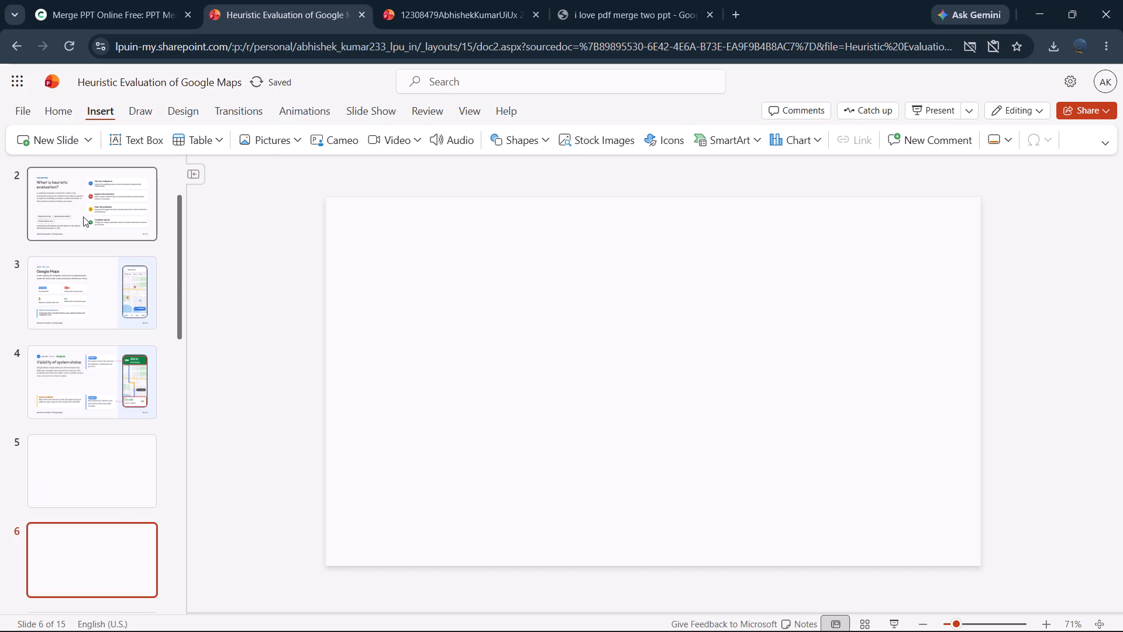
Move blank slide 5 to the very start of the deck, ahead of the Google Maps cover slide.
click(103, 479)
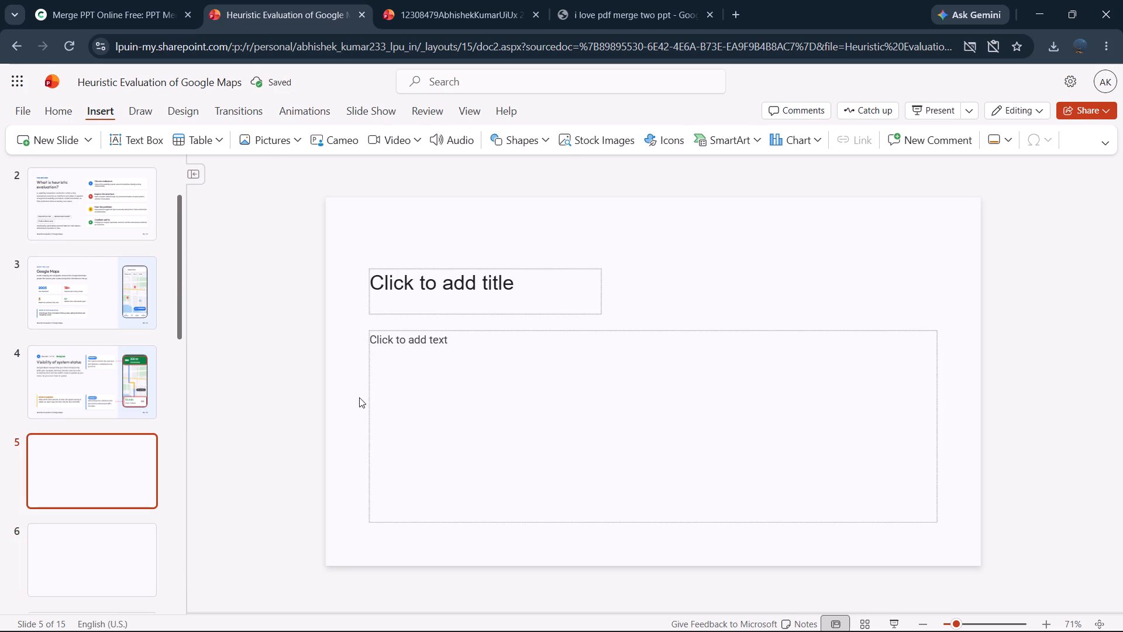
drag(109, 446, 108, 354)
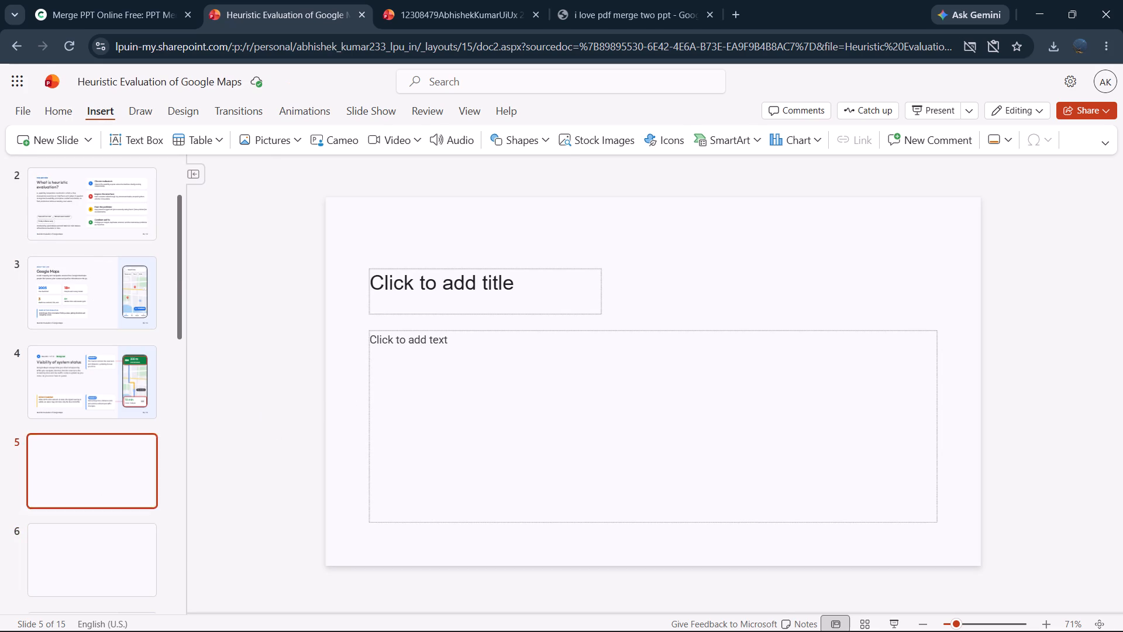
drag(108, 354, 109, 104)
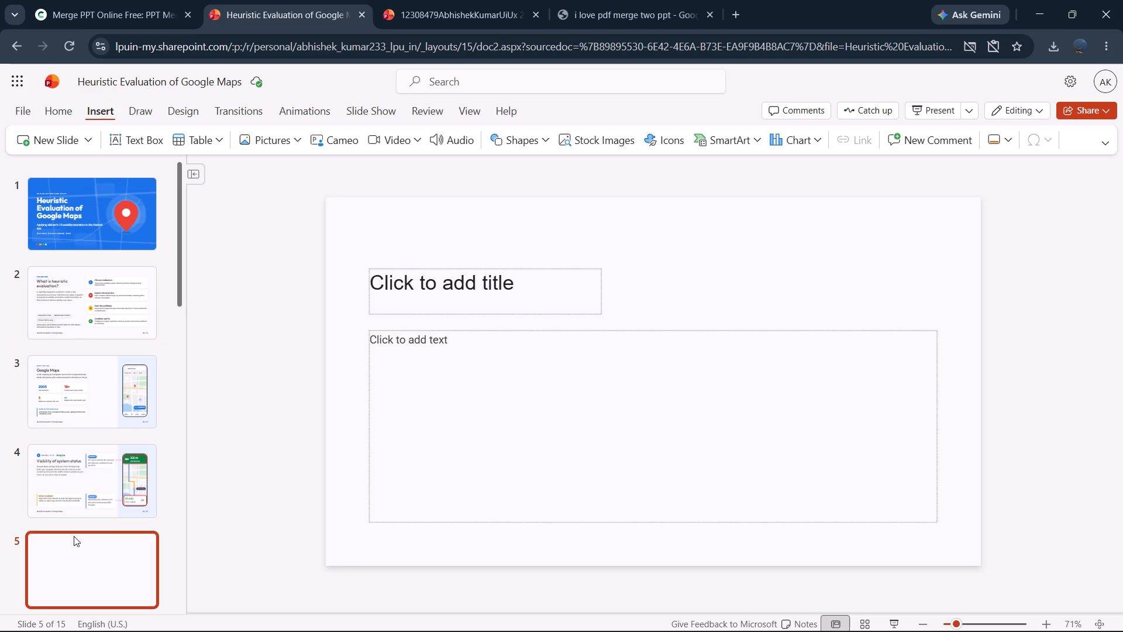
drag(74, 536, 88, 170)
Move the other blank slide from position 6 to position 2, directly before the Google Maps cover slide.
scroll(59, 399, down, 3)
scroll(59, 399, up, 1)
drag(75, 307, 84, 187)
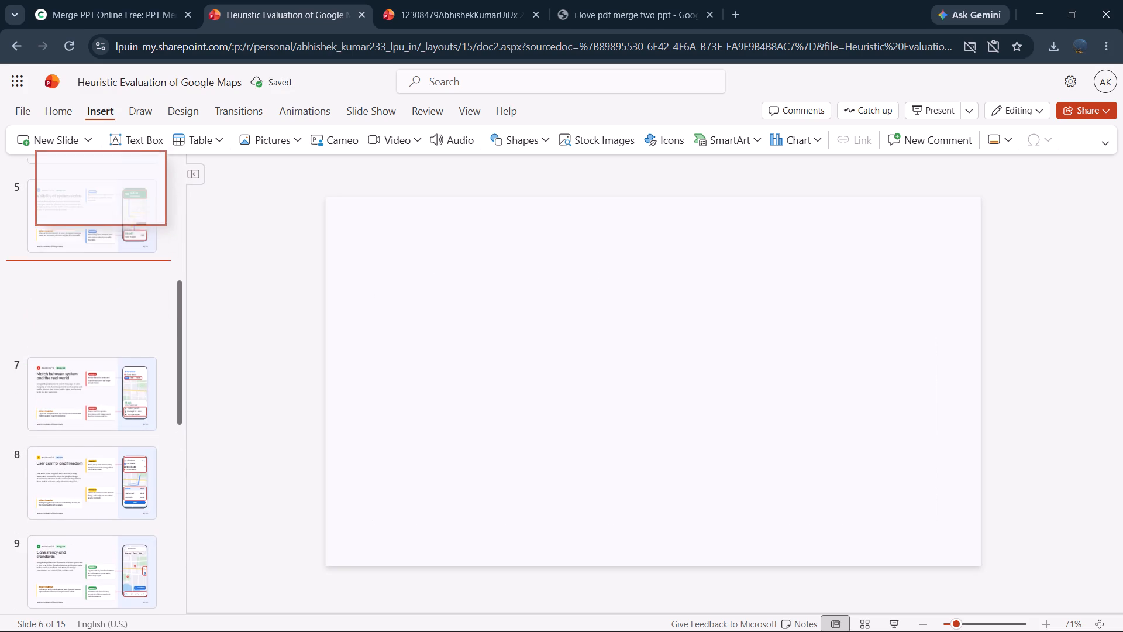
drag(84, 187, 83, 154)
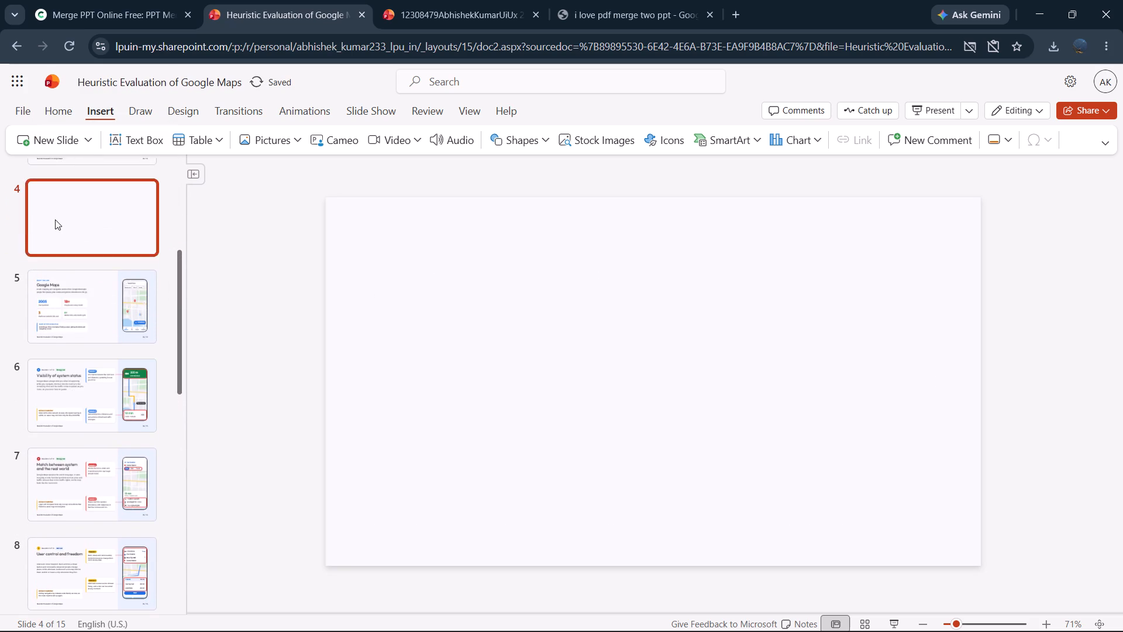
scroll(55, 219, up, 5)
drag(105, 494, 122, 277)
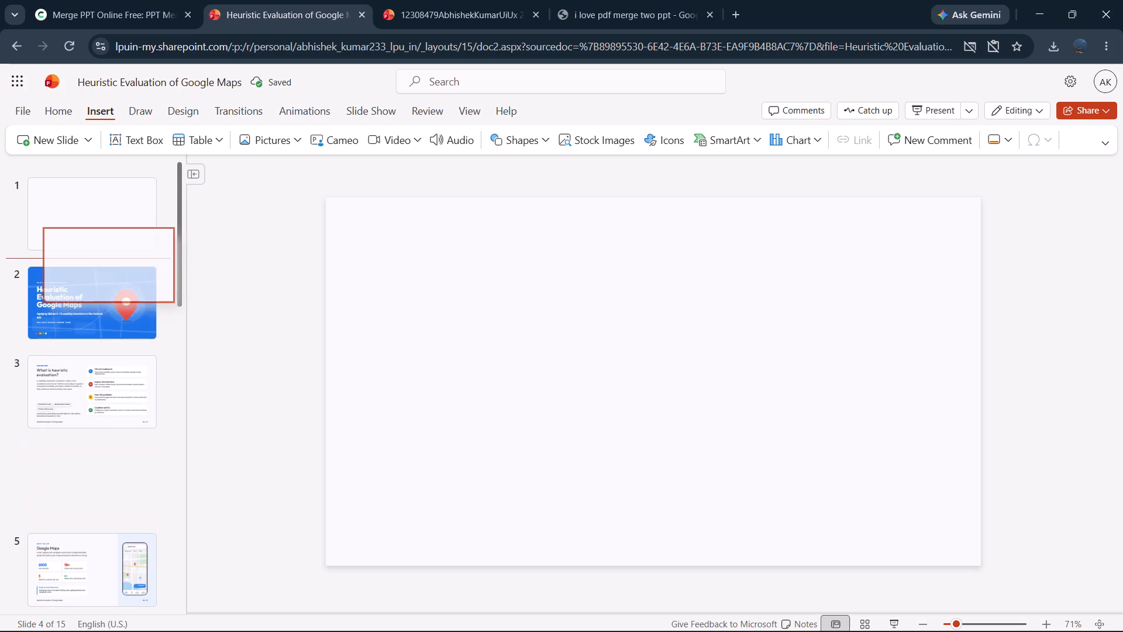
drag(122, 277, 118, 255)
Clear the title and text placeholders from blank slide 1.
click(101, 204)
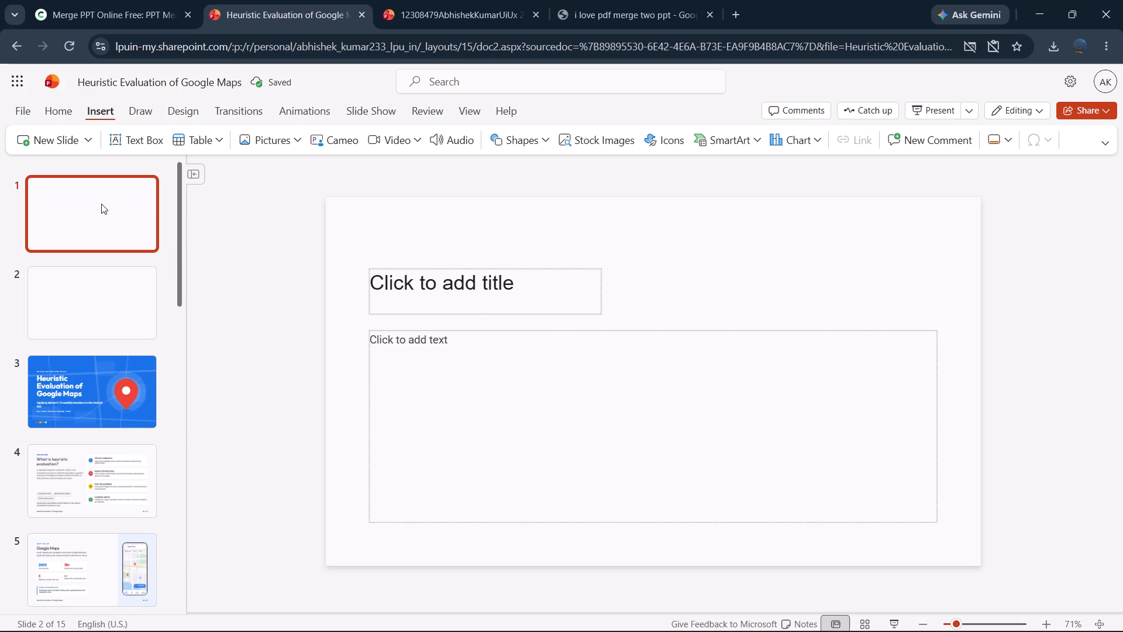
click(426, 226)
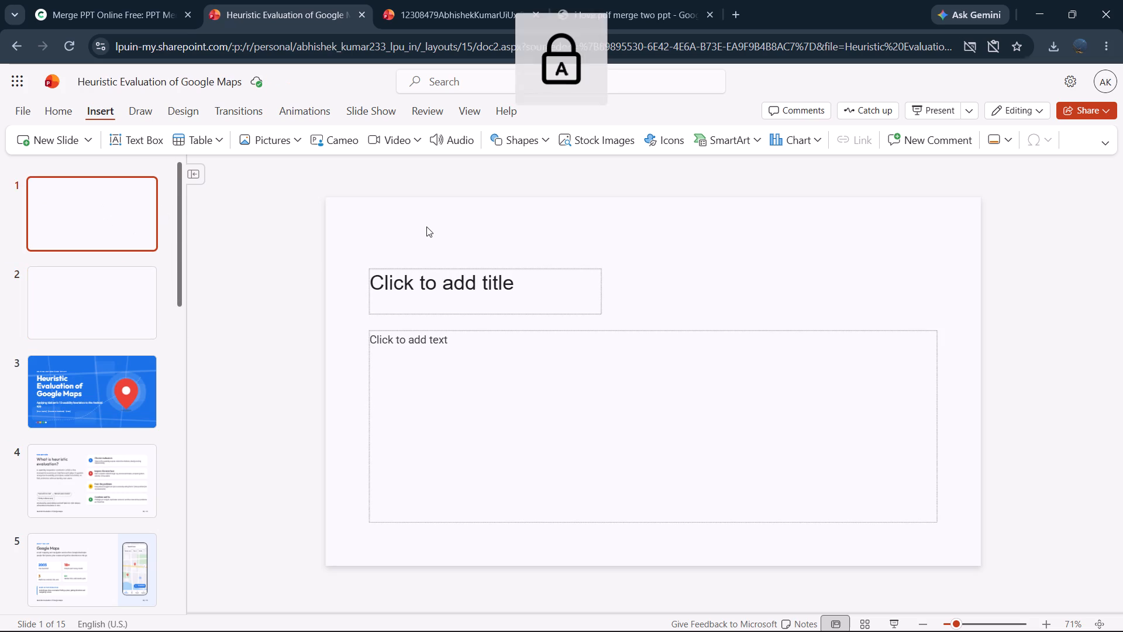
key(ctrl+a)
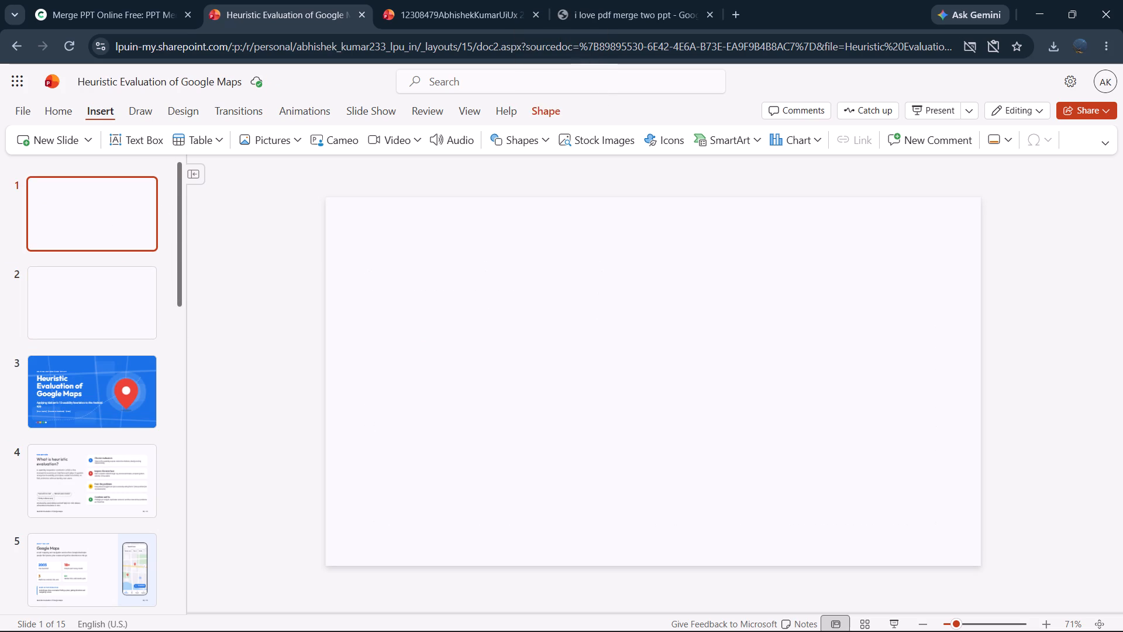
Switch to the Outdoor Activity Report deck and copy slide 2, Machine 1: Biometric Face-Recognition Entry Turnstile.
click(457, 0)
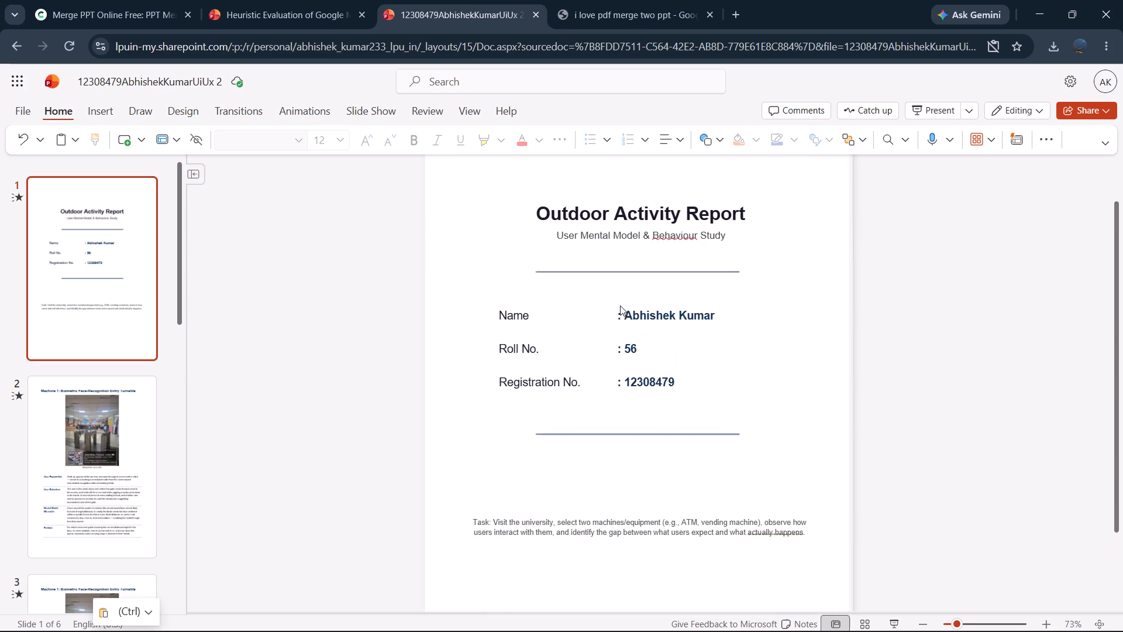
scroll(620, 305, up, 1)
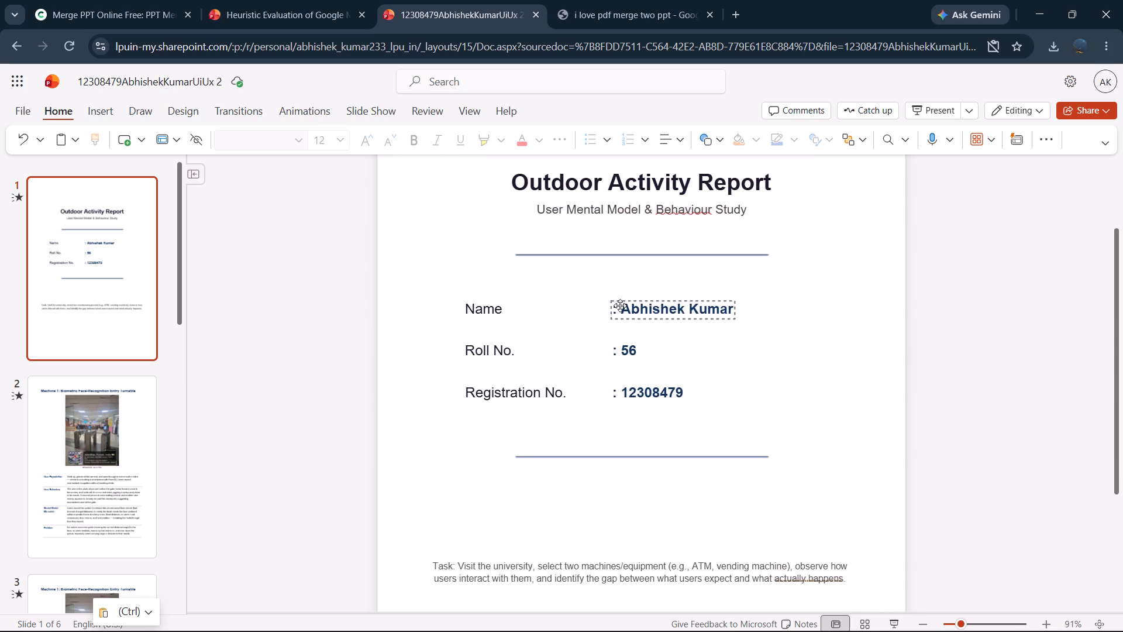
scroll(620, 305, up, 1)
click(49, 492)
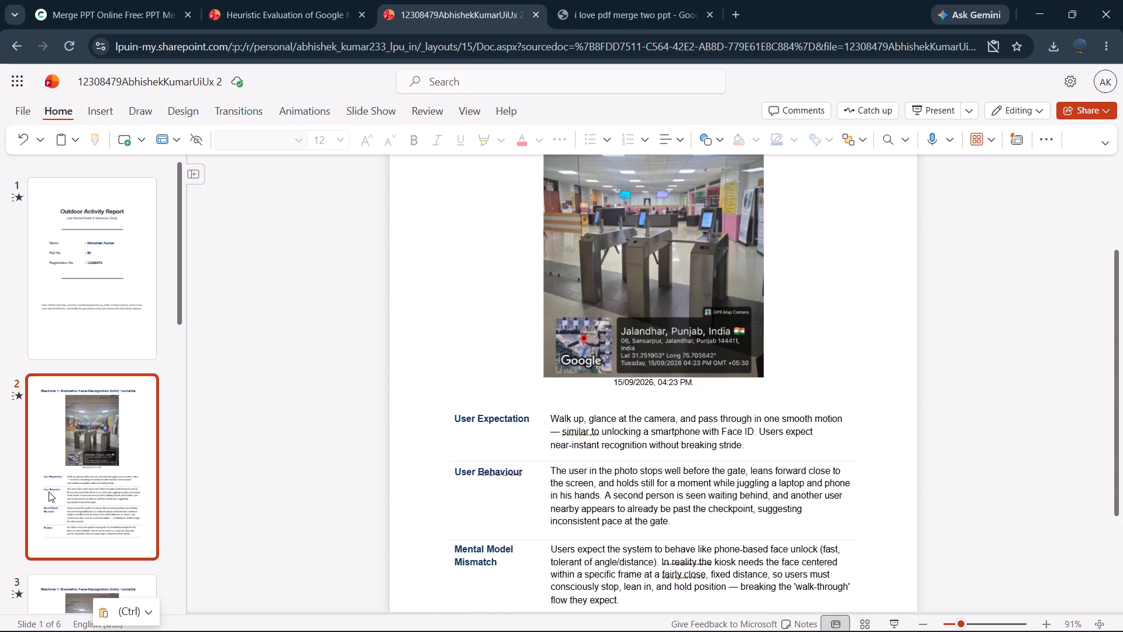
click(416, 353)
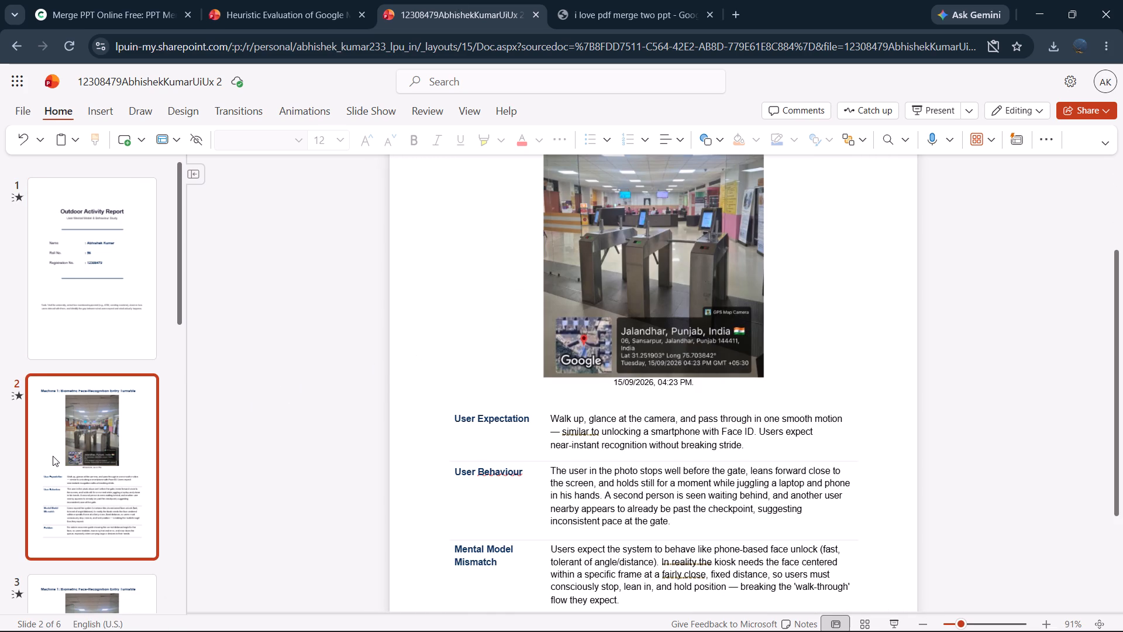
click(53, 456)
right_click(53, 456)
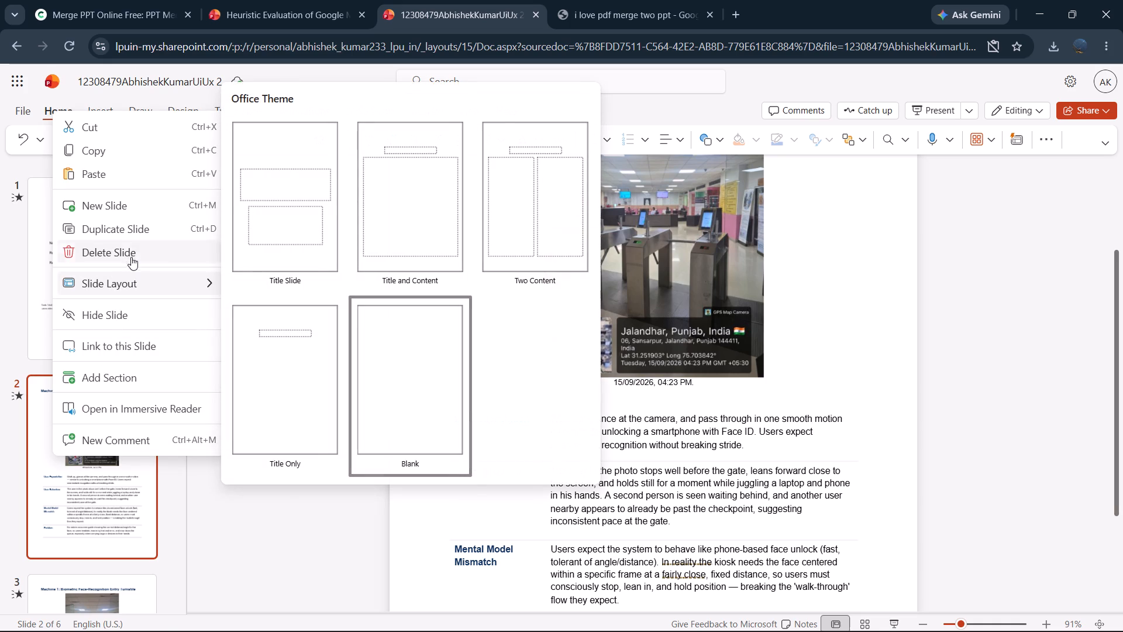
click(133, 153)
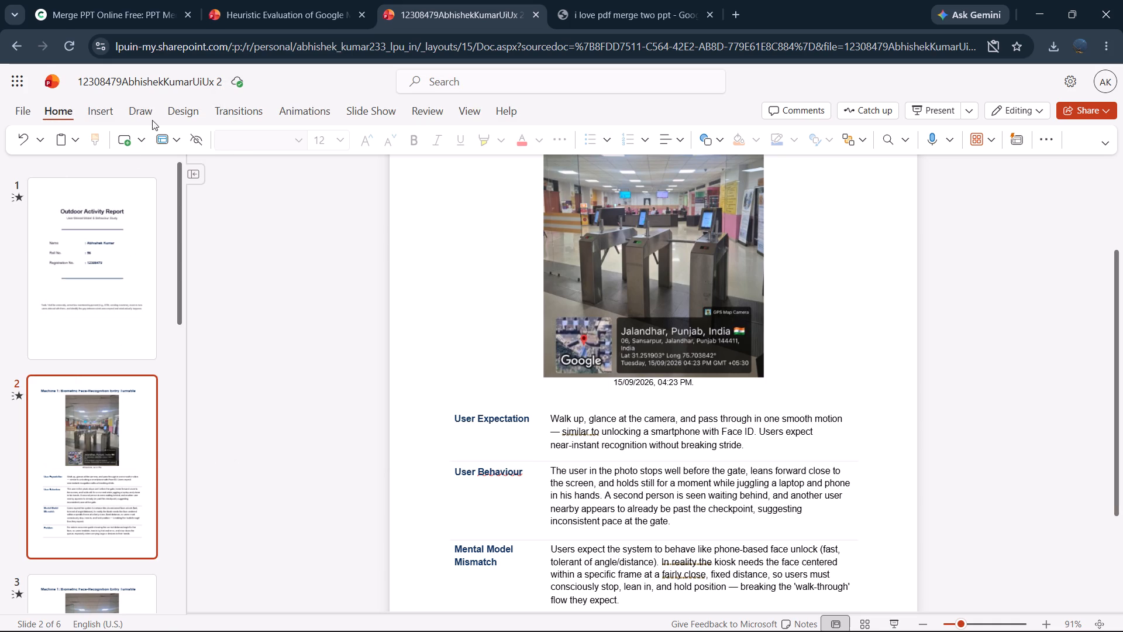
Paste the copied Machine 1 slide after blank slide 1 of the Heuristic Evaluation of Google Maps deck.
click(247, 0)
click(74, 239)
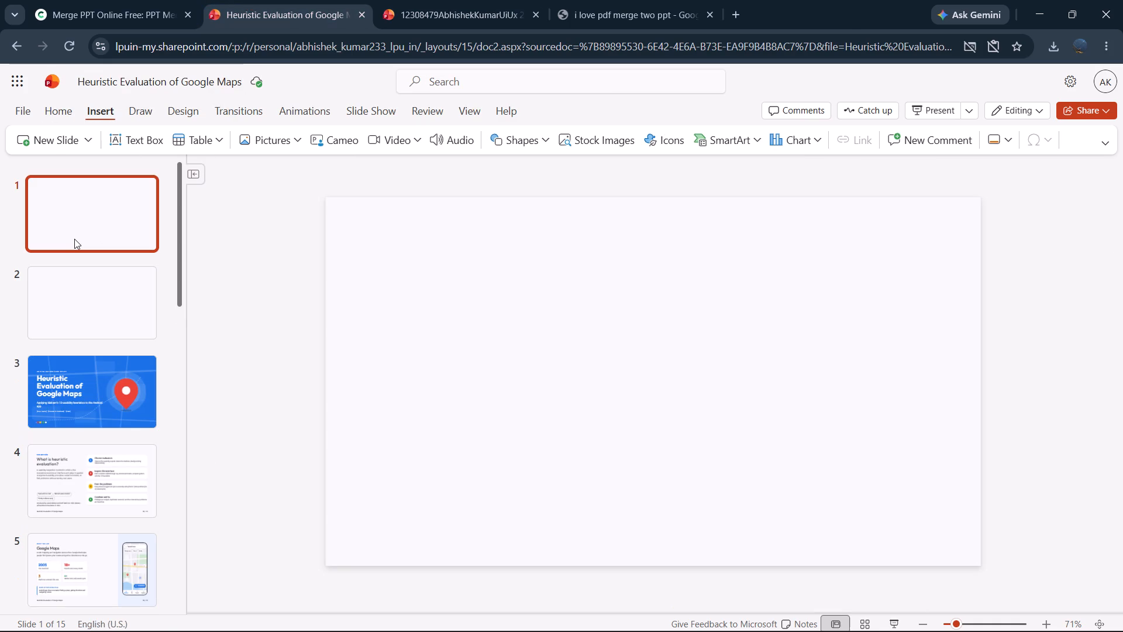
key(ctrl+v)
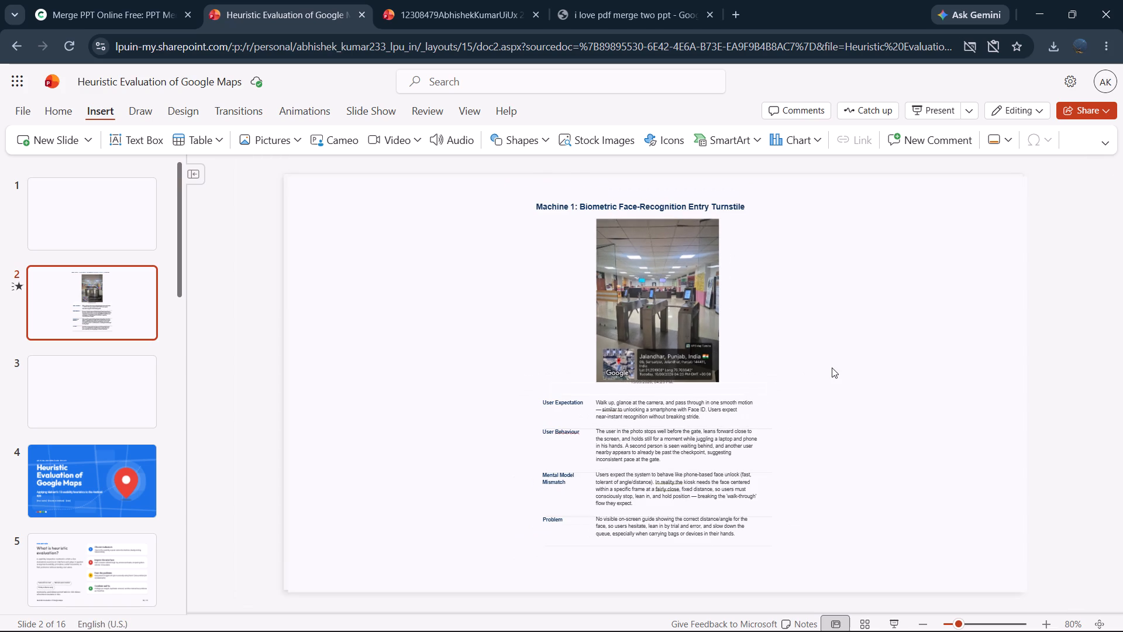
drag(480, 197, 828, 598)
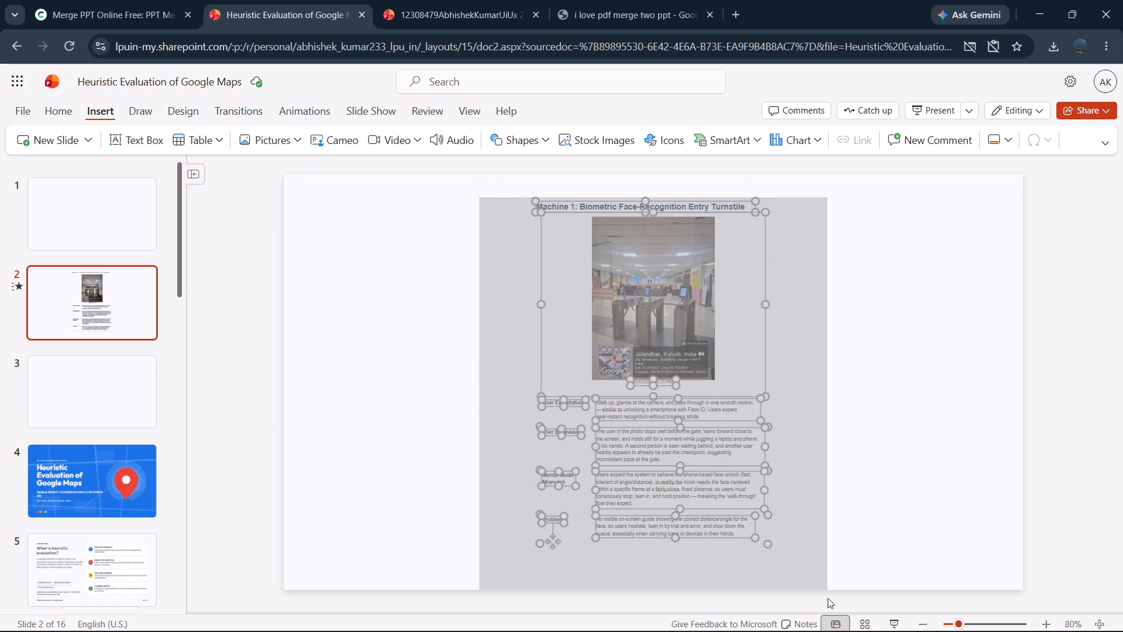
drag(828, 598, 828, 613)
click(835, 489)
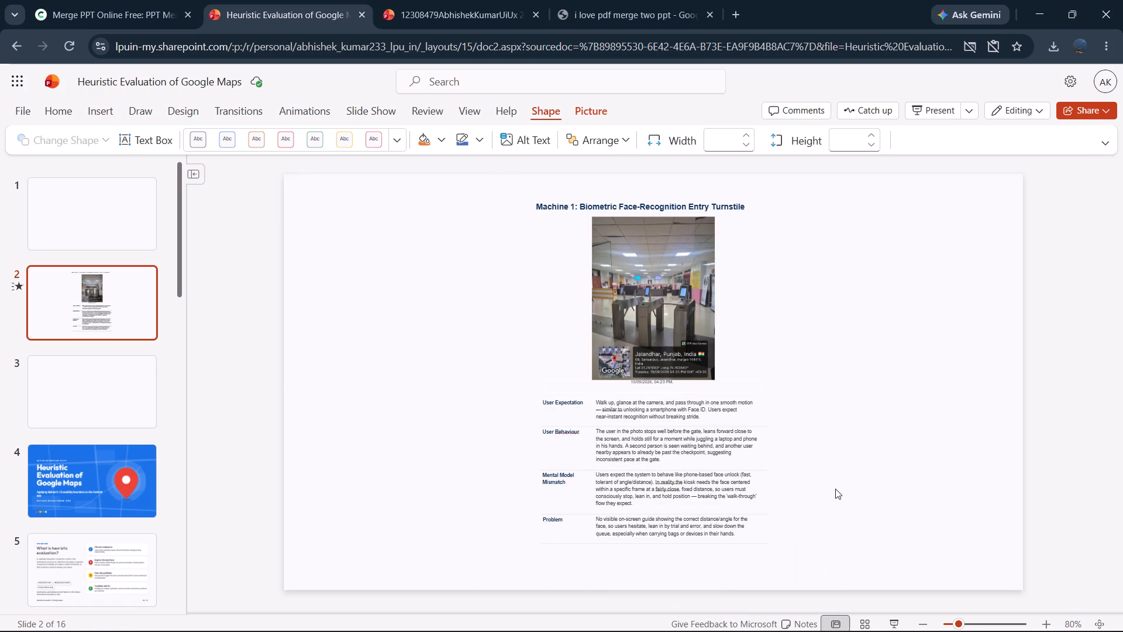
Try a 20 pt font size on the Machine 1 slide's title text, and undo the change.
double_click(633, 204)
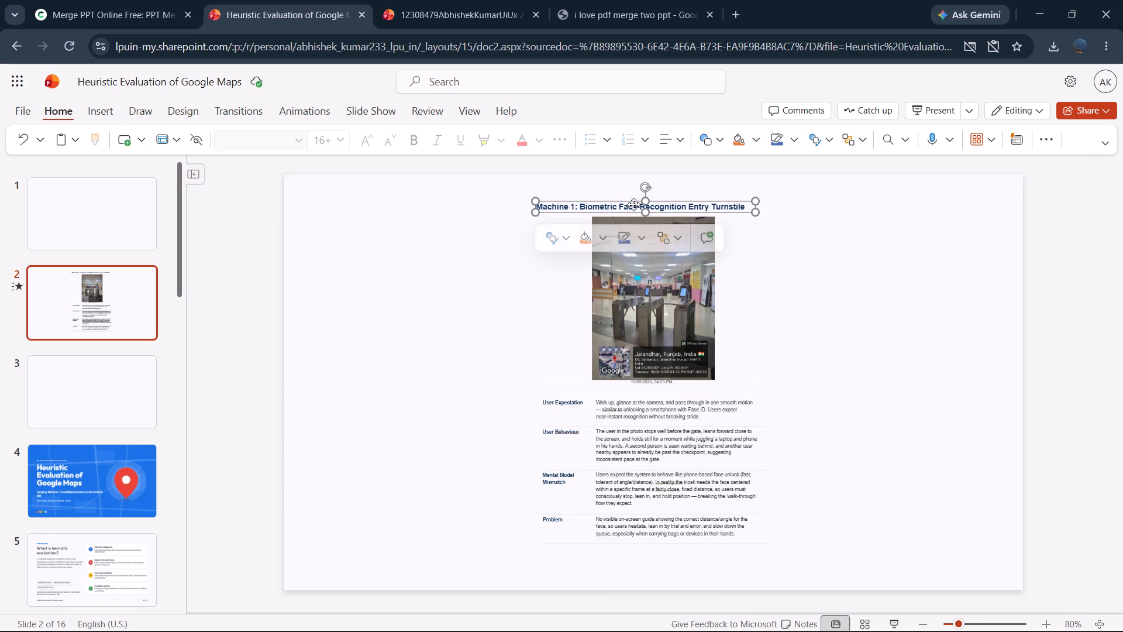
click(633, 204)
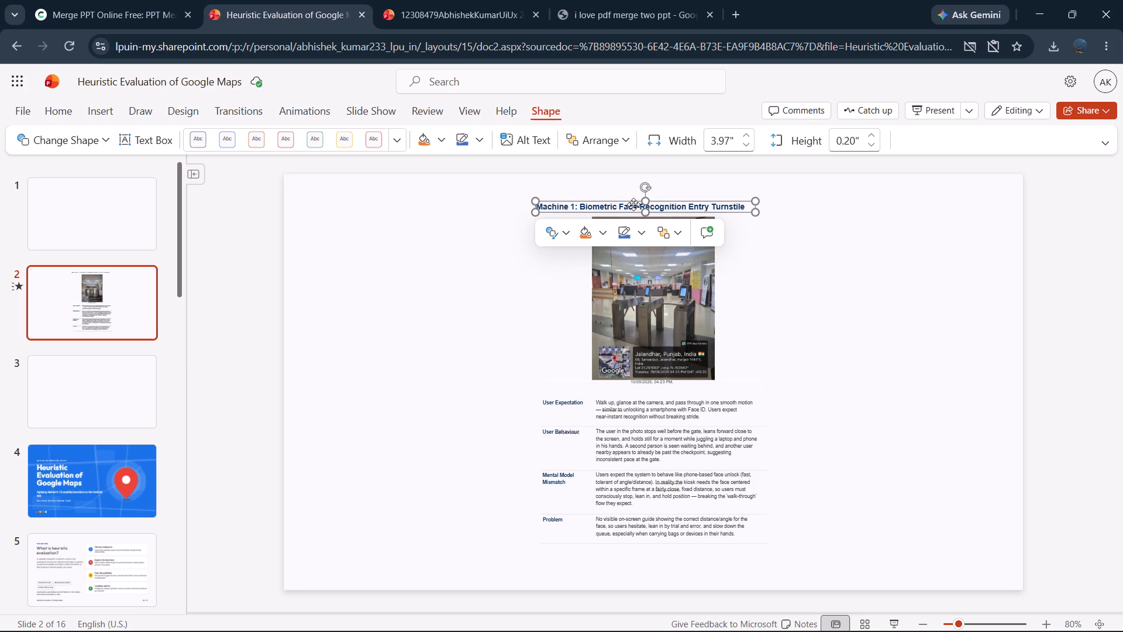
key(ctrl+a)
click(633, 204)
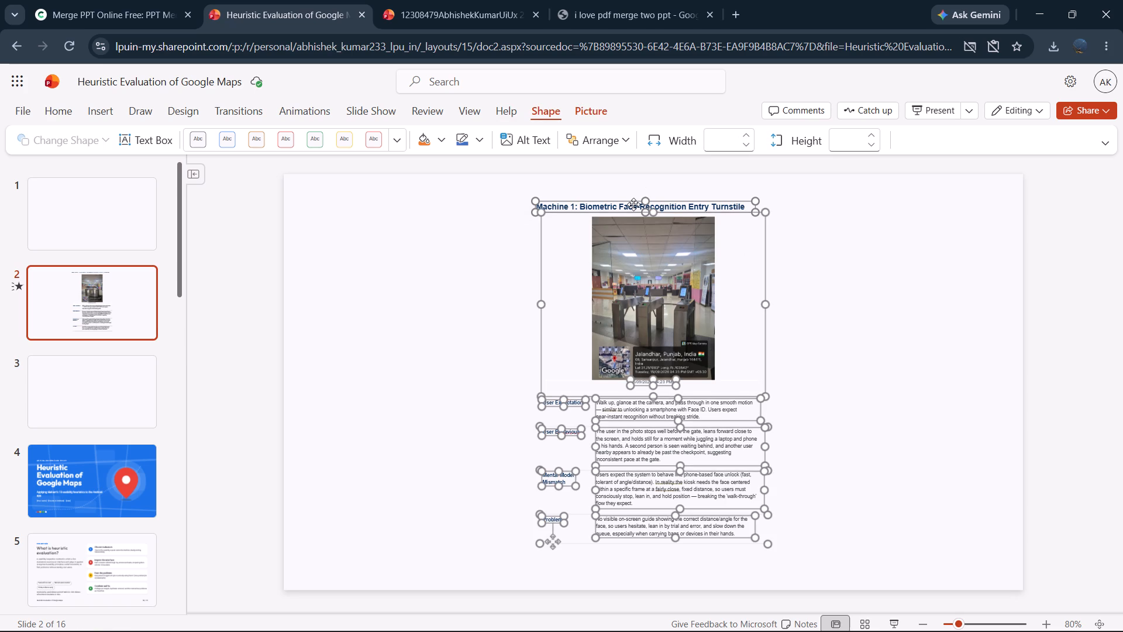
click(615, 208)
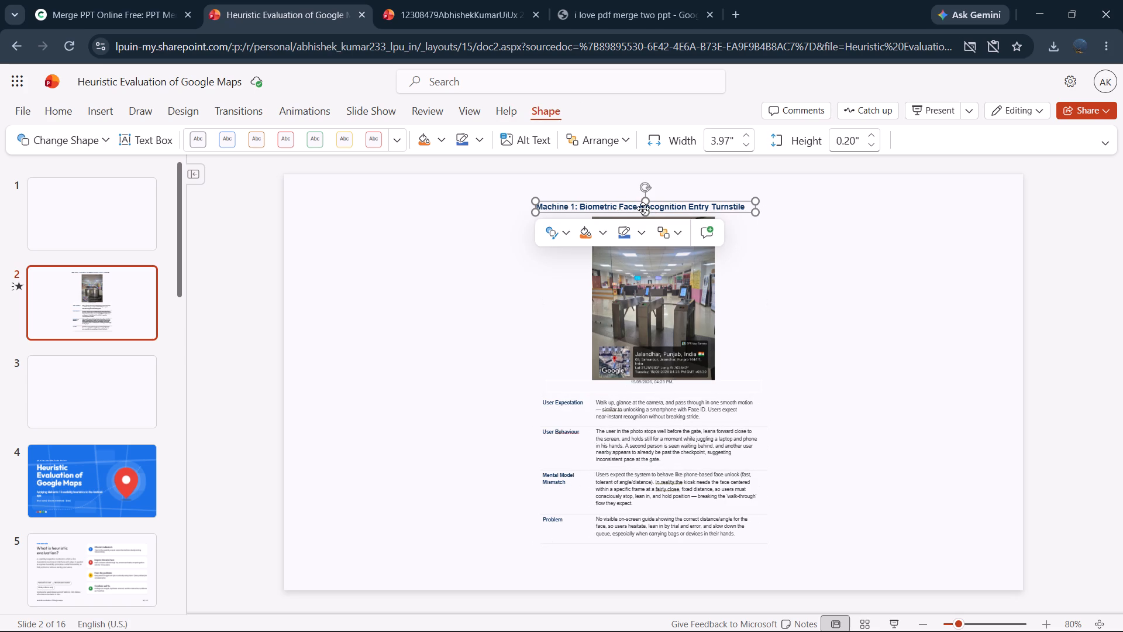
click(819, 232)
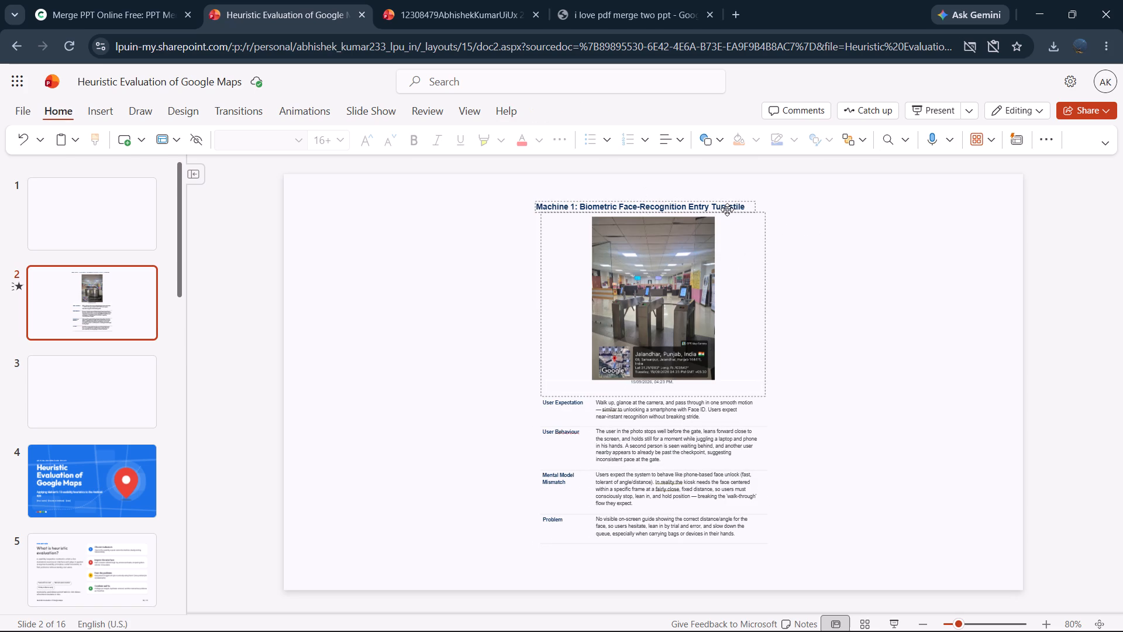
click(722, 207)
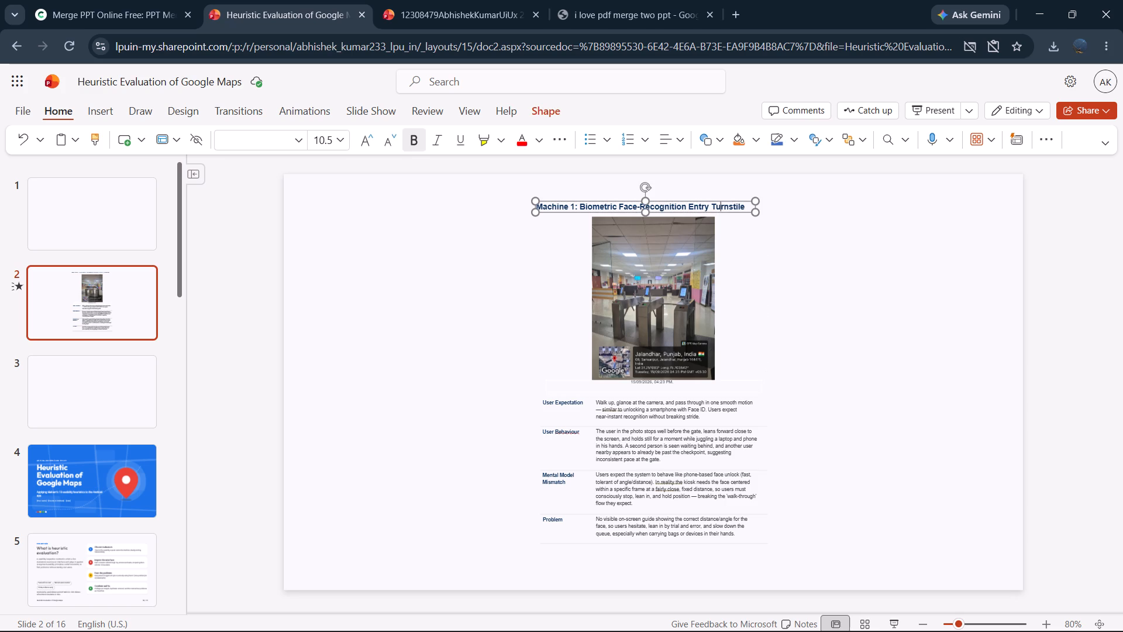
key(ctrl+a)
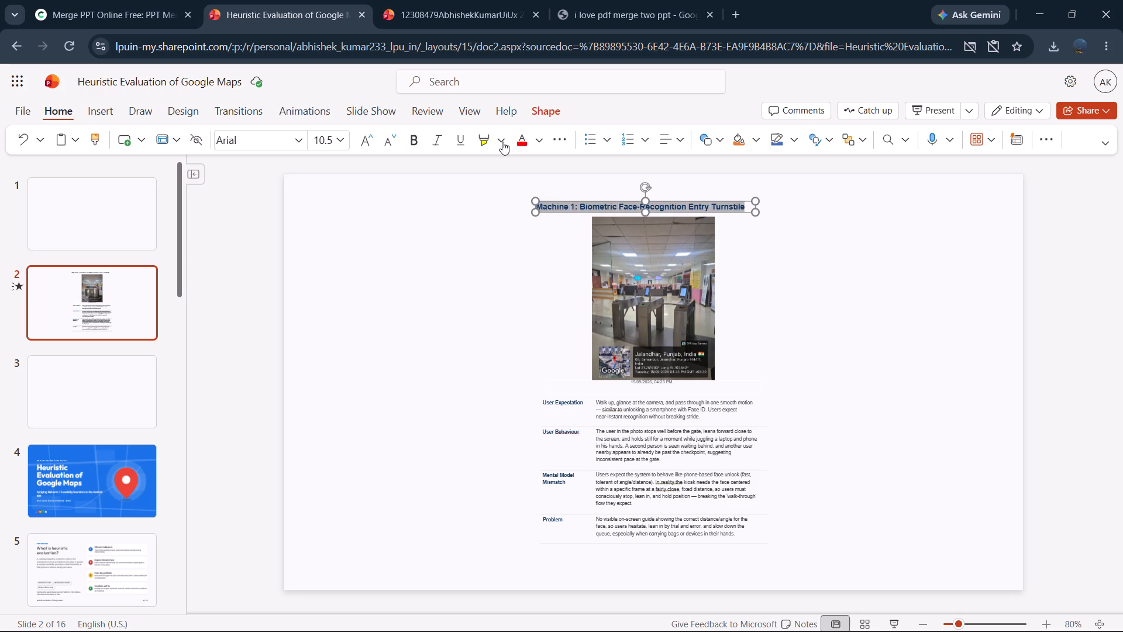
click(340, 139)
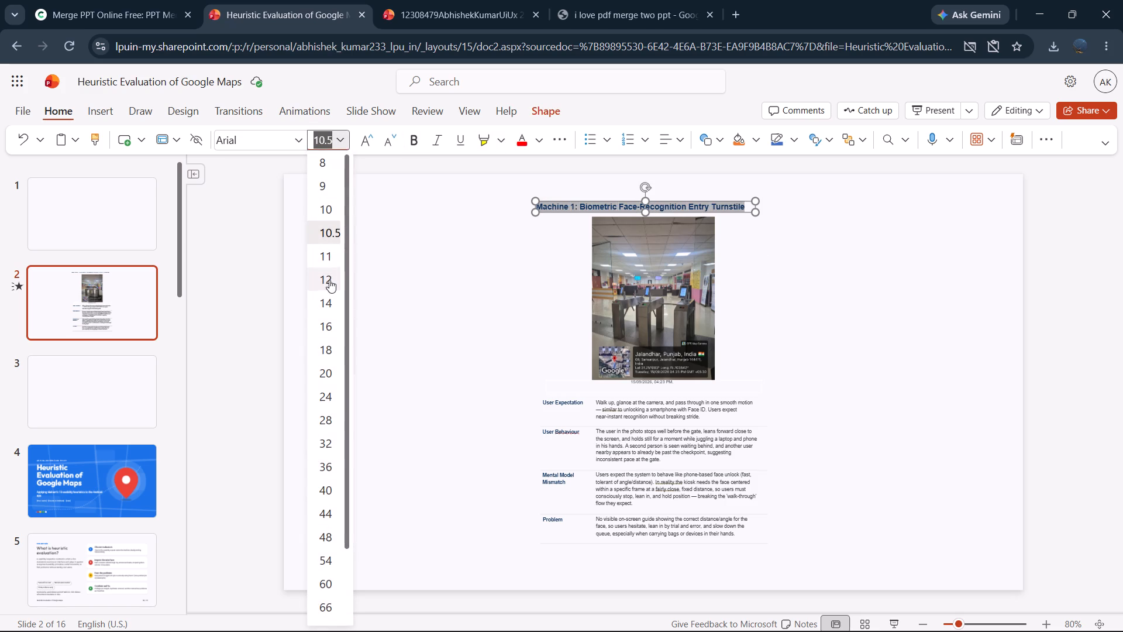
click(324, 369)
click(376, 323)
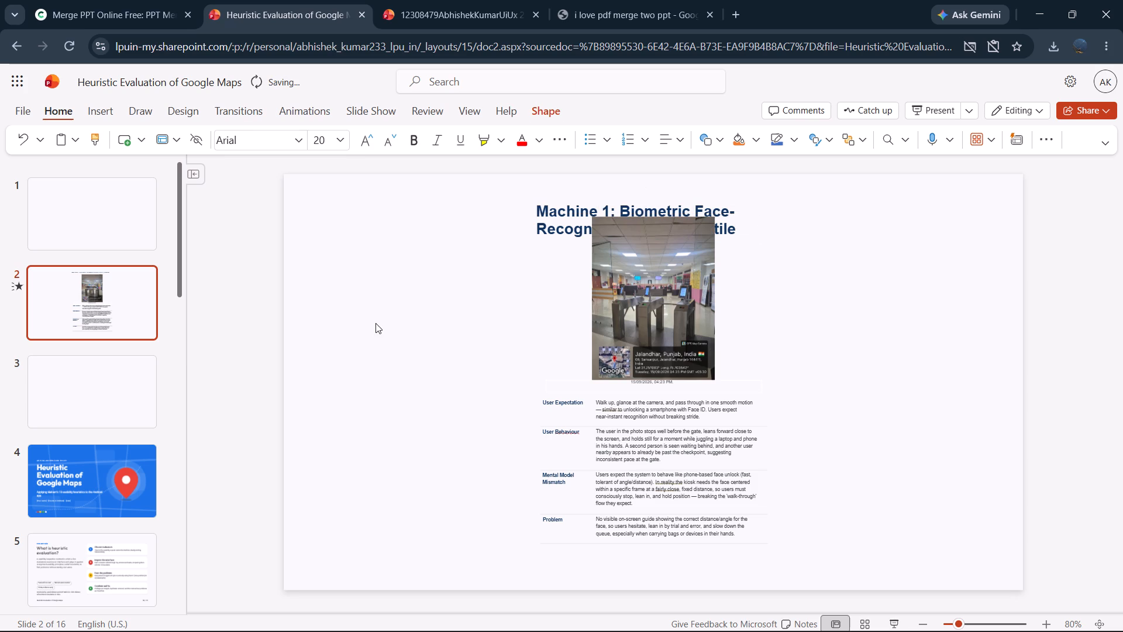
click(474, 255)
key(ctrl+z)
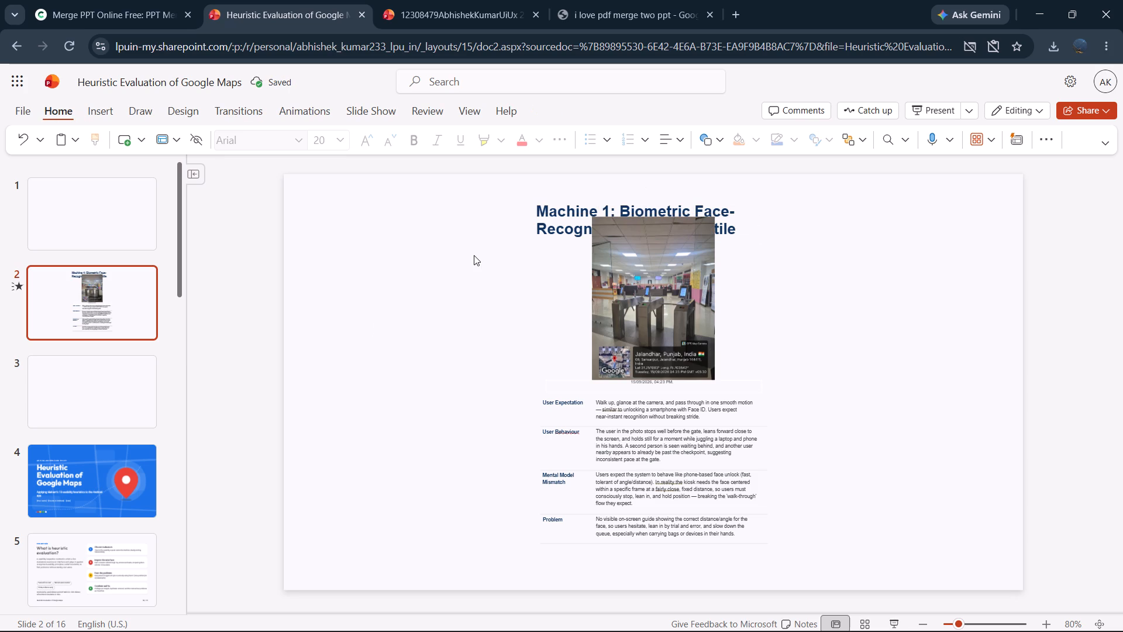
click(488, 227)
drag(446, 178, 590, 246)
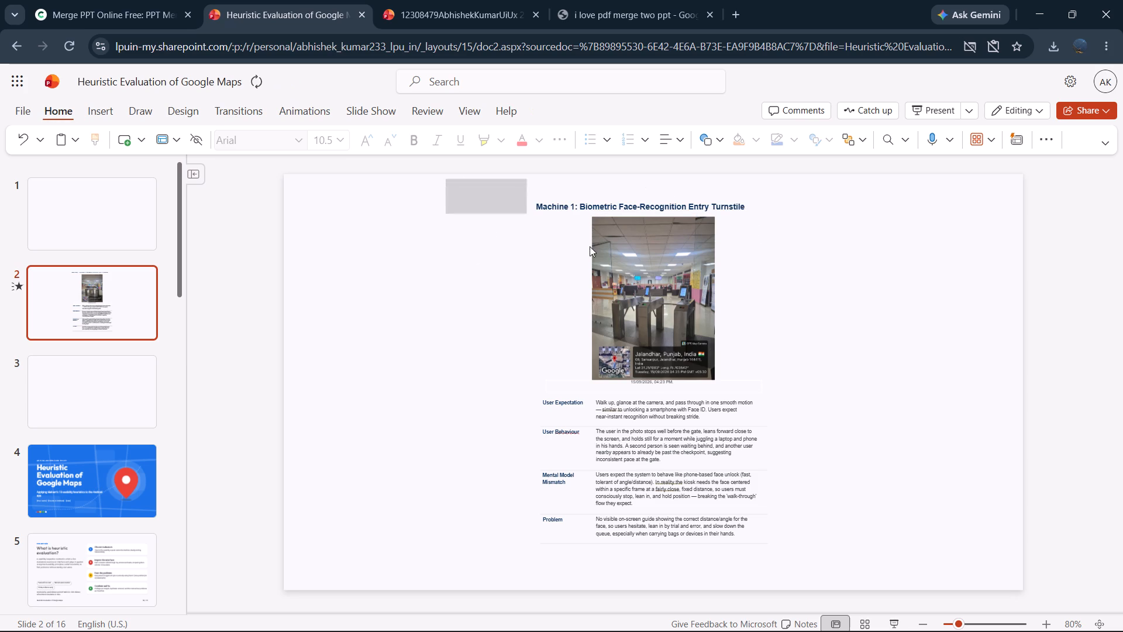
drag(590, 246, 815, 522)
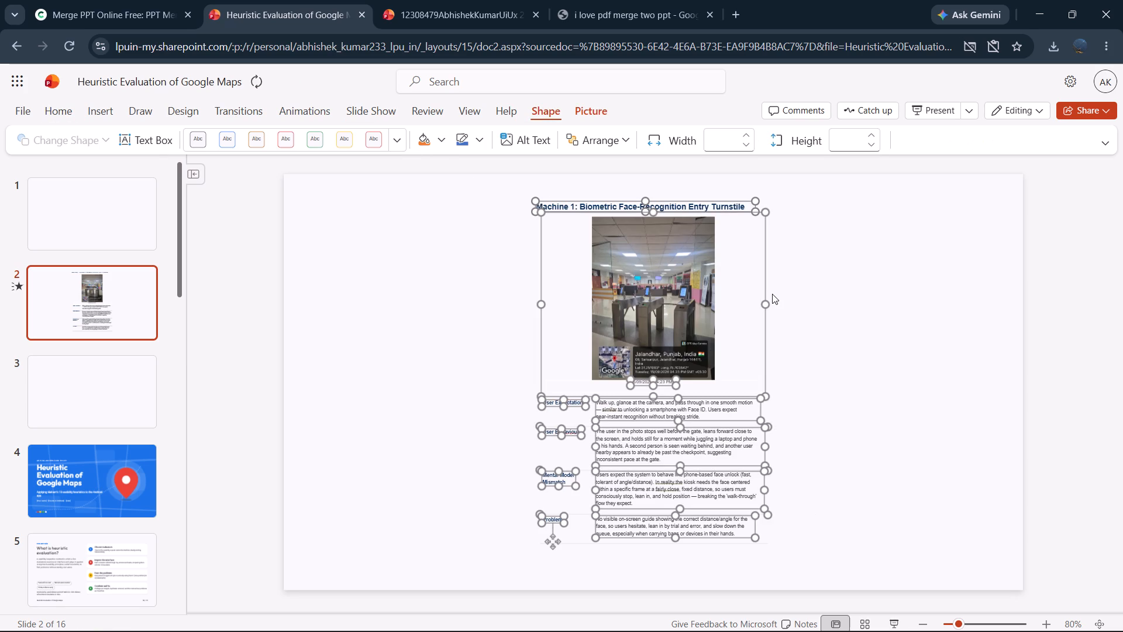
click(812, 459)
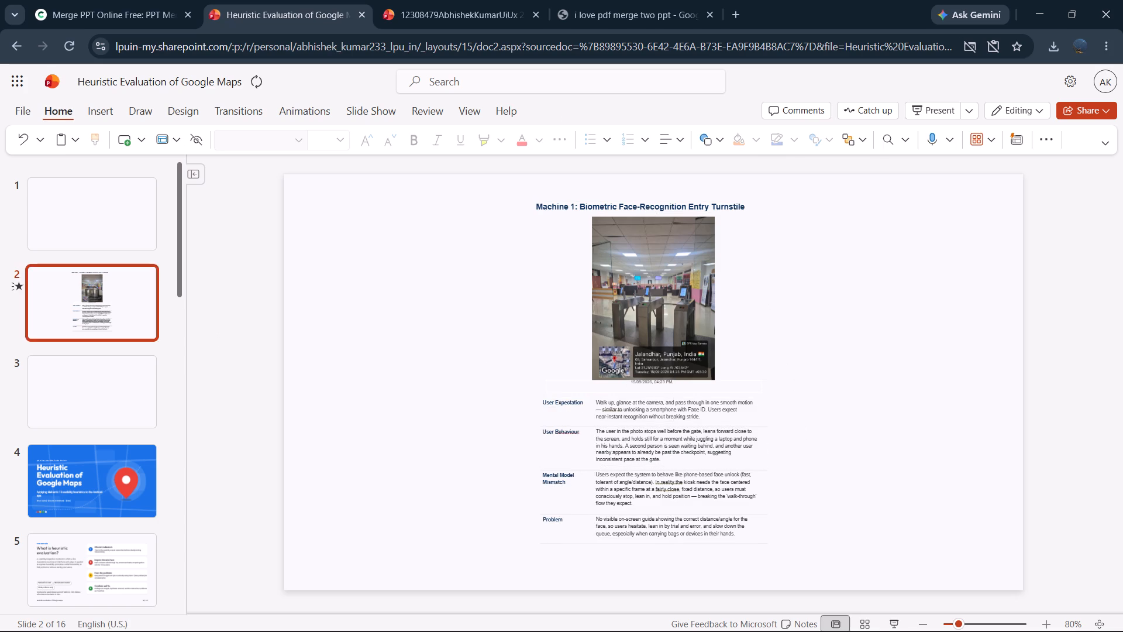
Copy the Outdoor Activity Report cover slide from the report deck and paste it after blank slide 1 of the Google Maps deck.
click(407, 1)
click(95, 235)
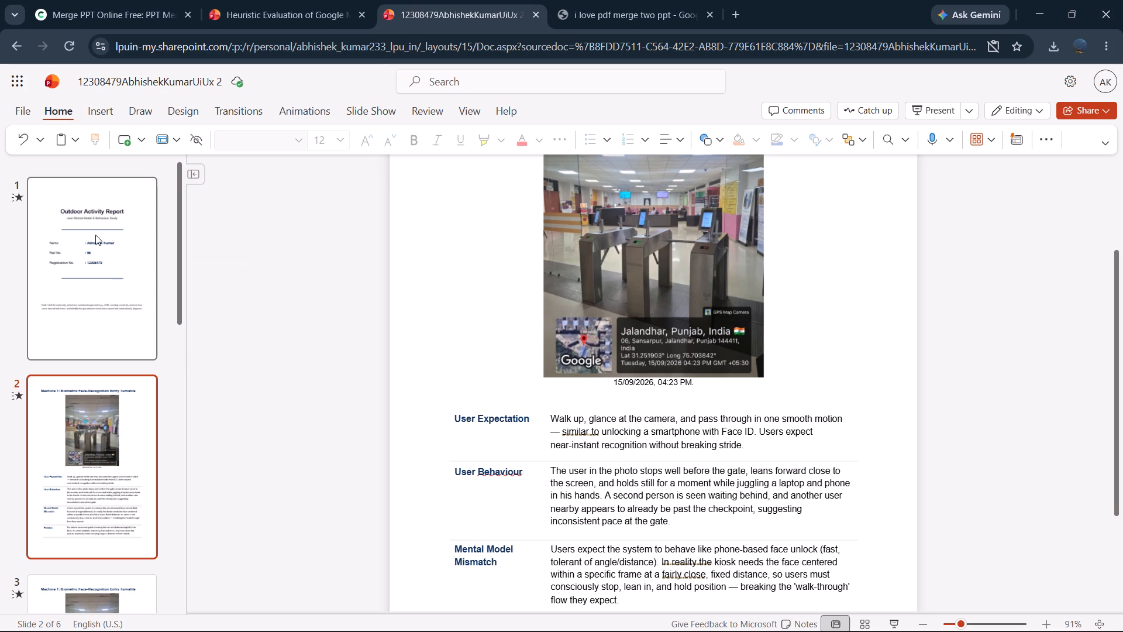
key(ctrl+c)
click(95, 235)
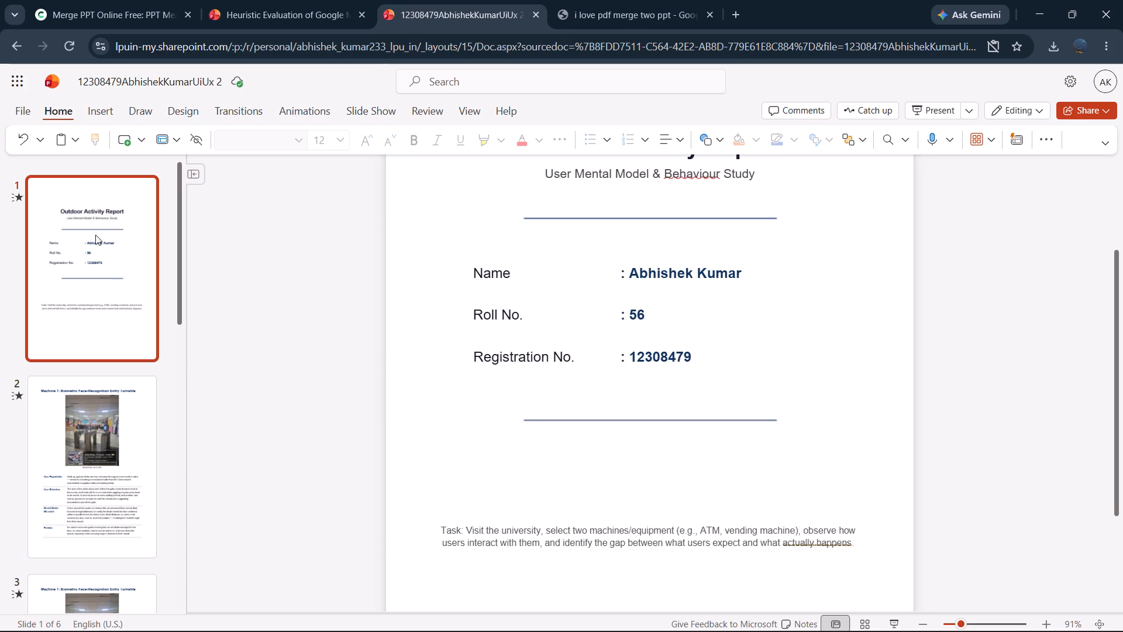
key(ctrl+c)
click(222, 0)
click(91, 198)
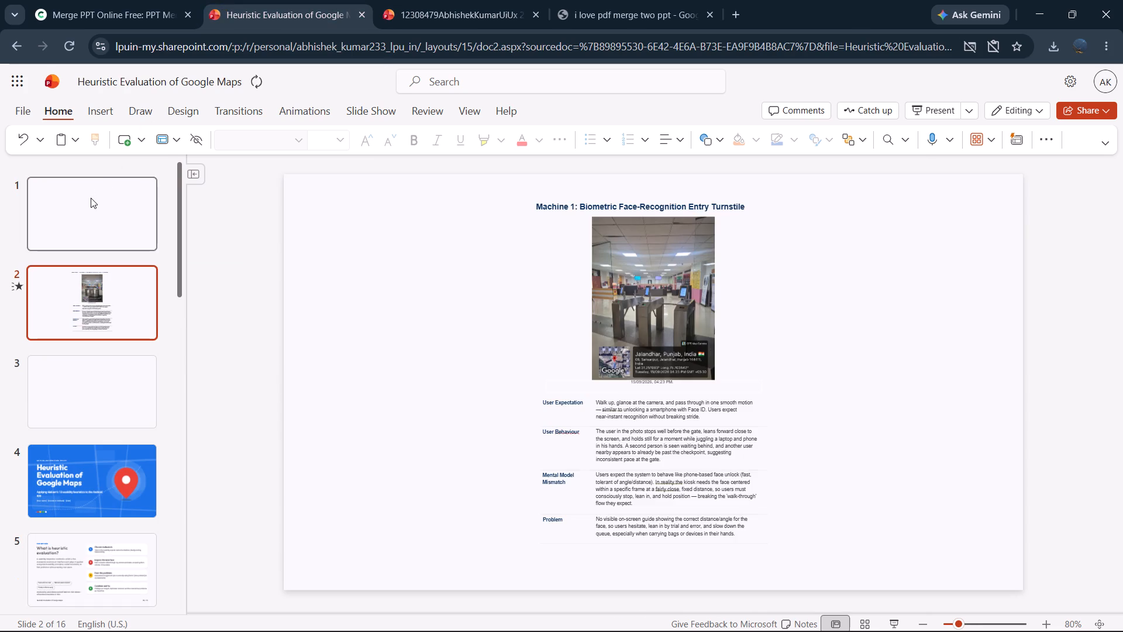
key(ctrl+v)
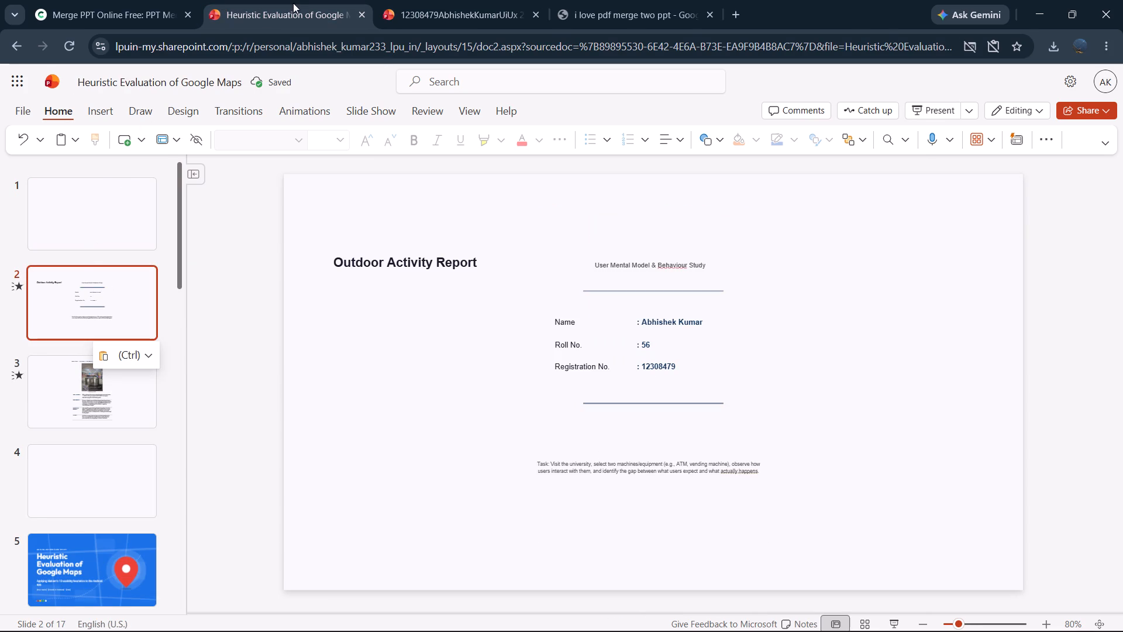
Copy slide 3 of the Outdoor Activity Report deck and paste it after blank slide 4 of the Google Maps deck.
click(446, 0)
scroll(118, 432, down, 1)
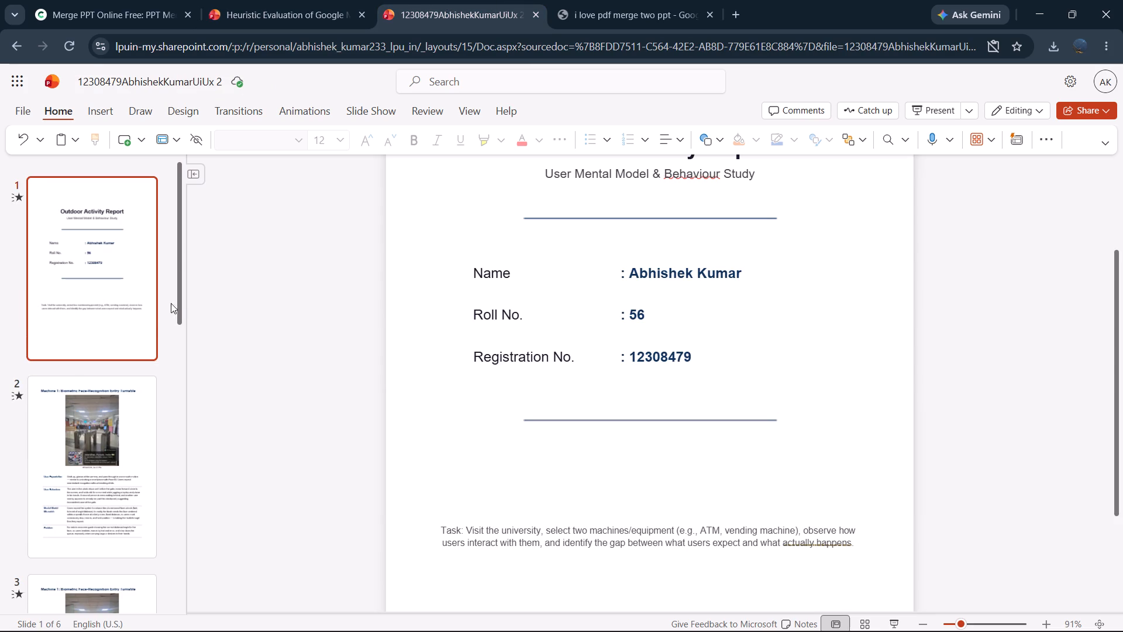
drag(177, 303, 182, 356)
drag(179, 319, 175, 418)
click(79, 386)
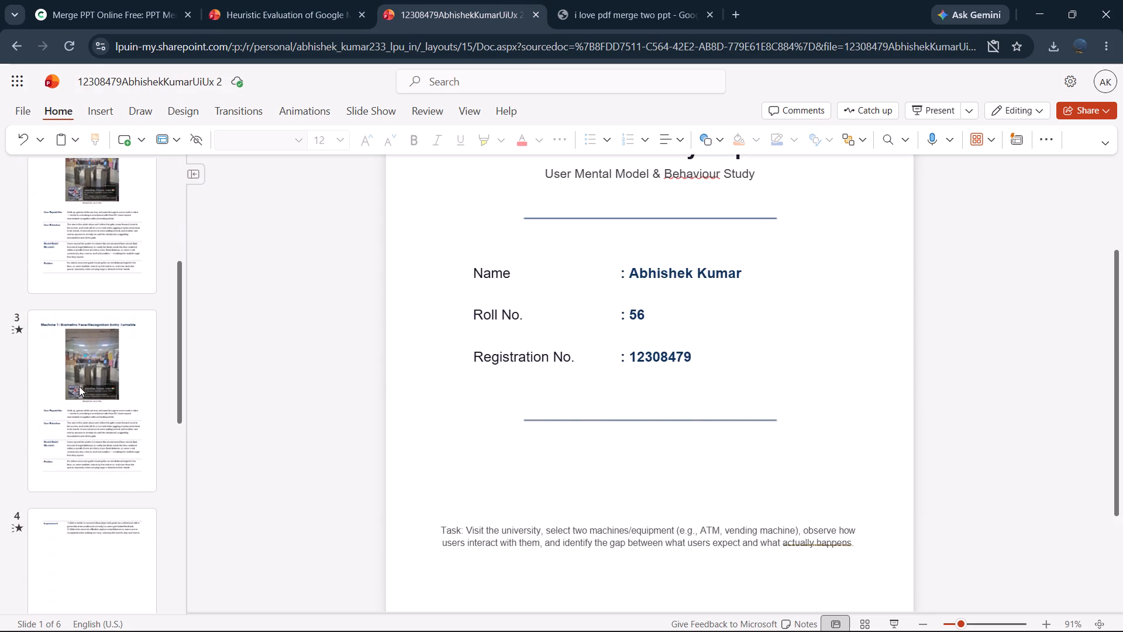
key(ctrl+c)
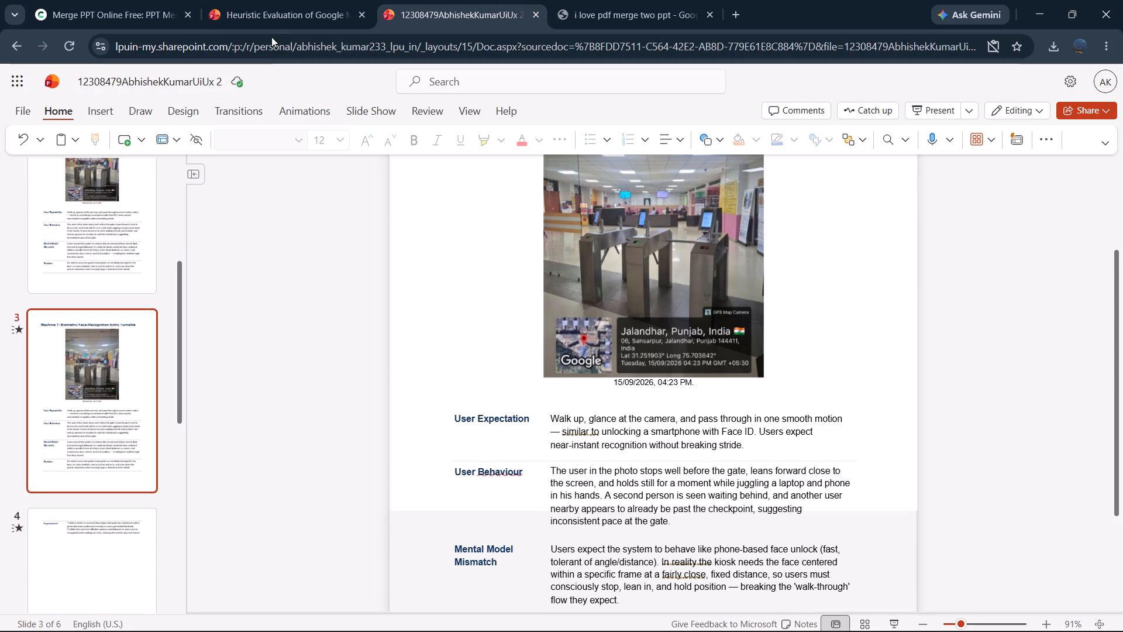
click(350, 0)
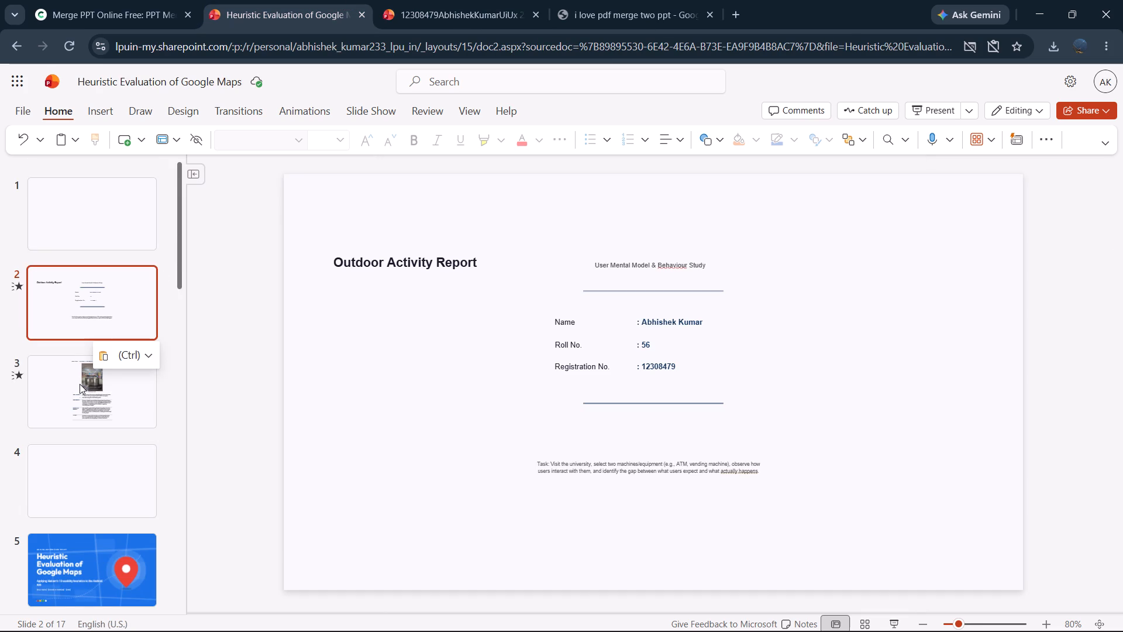
click(79, 386)
scroll(168, 449, down, 1)
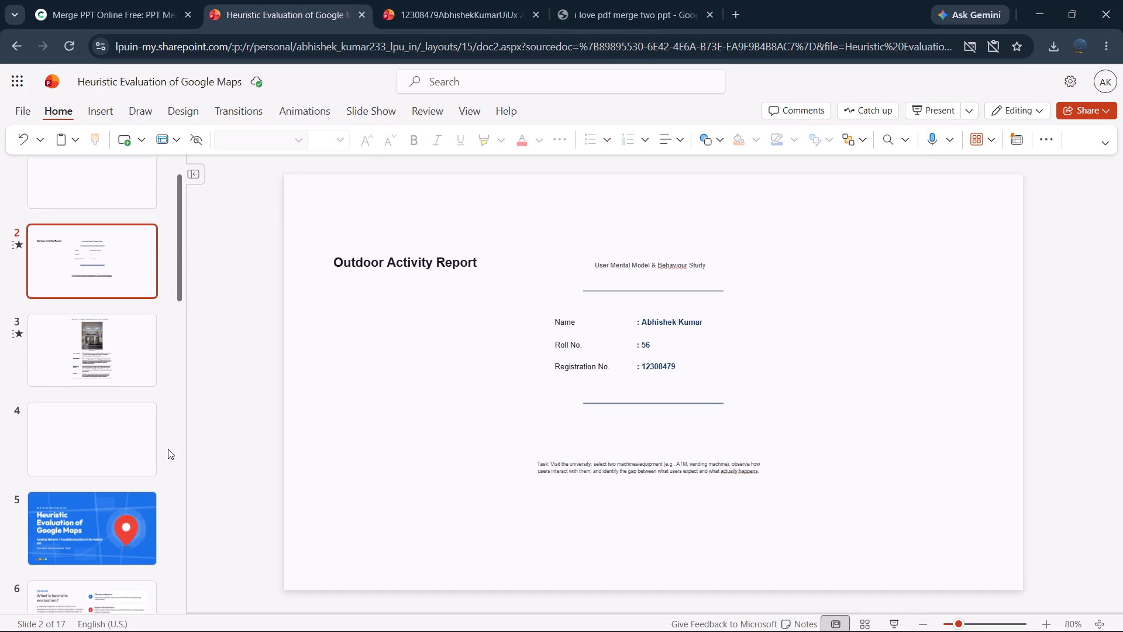
click(93, 425)
key(ctrl+v)
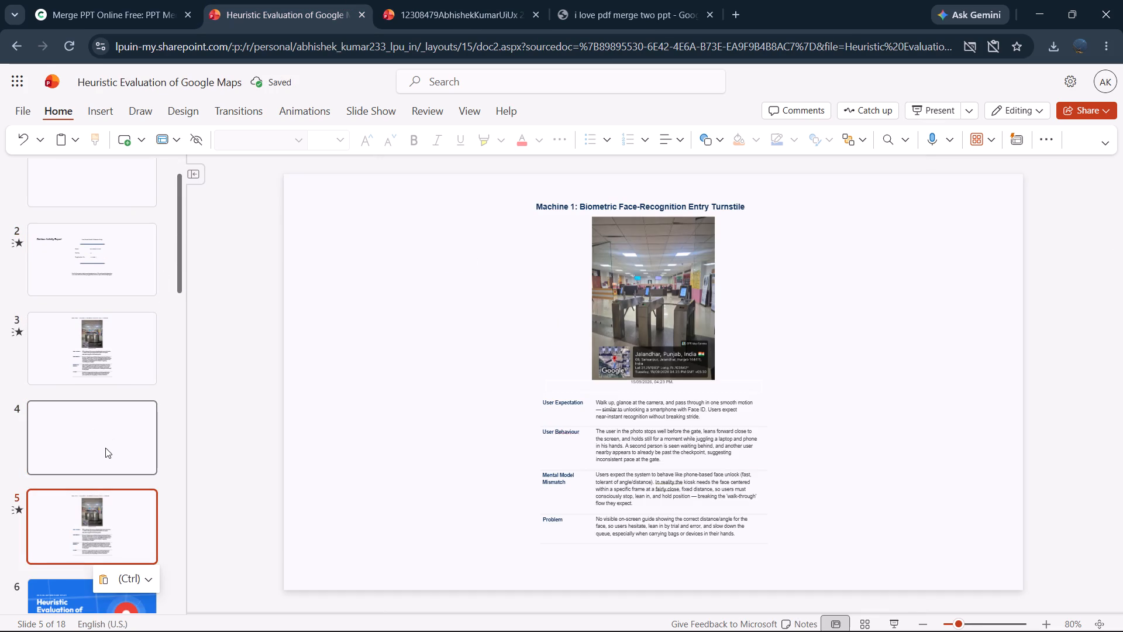
Move blank slide 4 to position 5, directly before the Google Maps cover slide.
drag(105, 448, 96, 533)
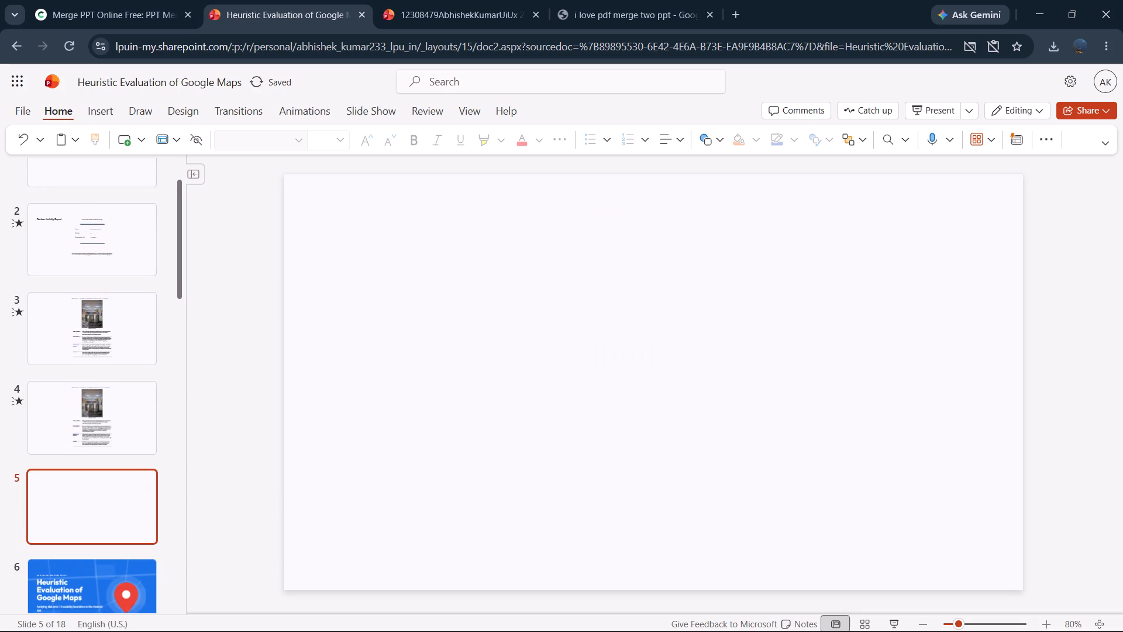
Compare the two pasted Machine 1 slides, 3 and 4, in the Google Maps deck.
scroll(213, 382, down, 1)
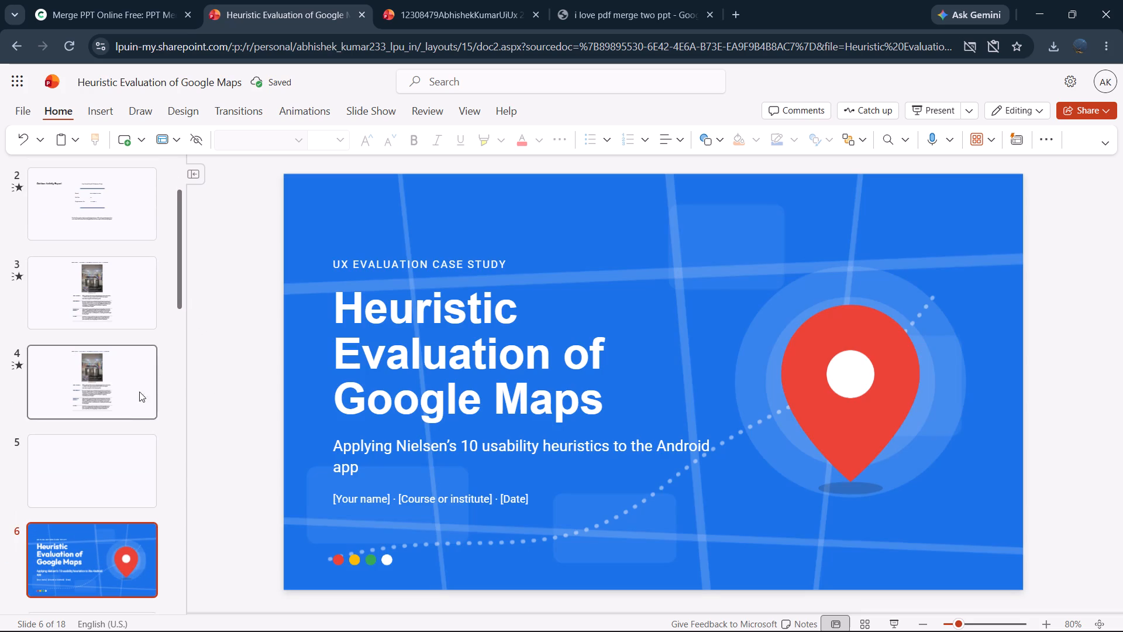
click(102, 468)
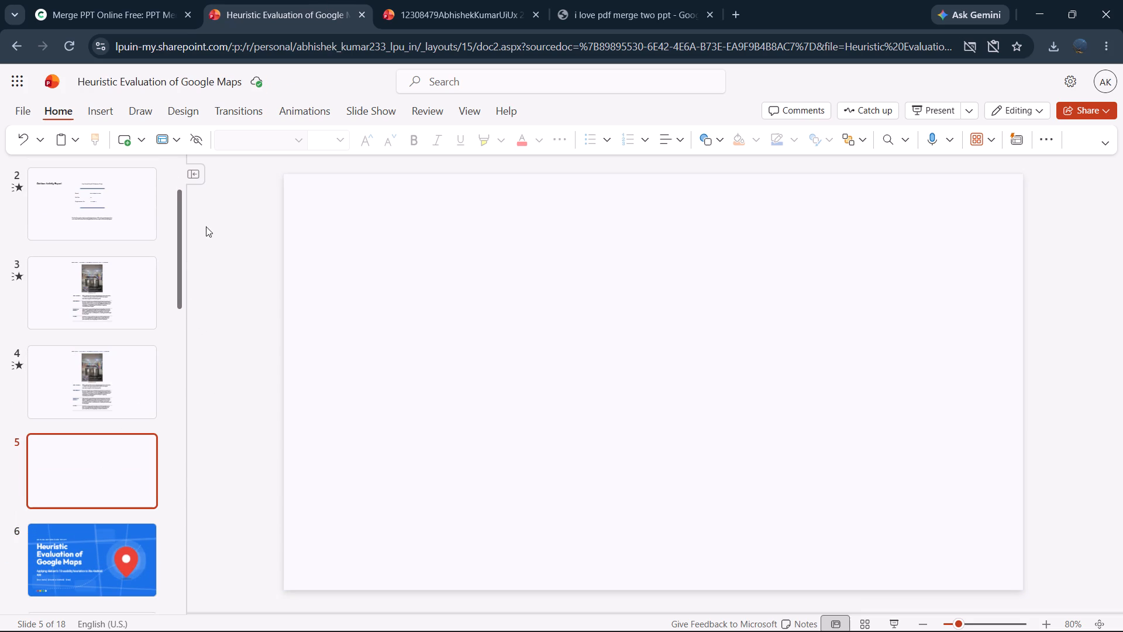
click(121, 281)
click(99, 372)
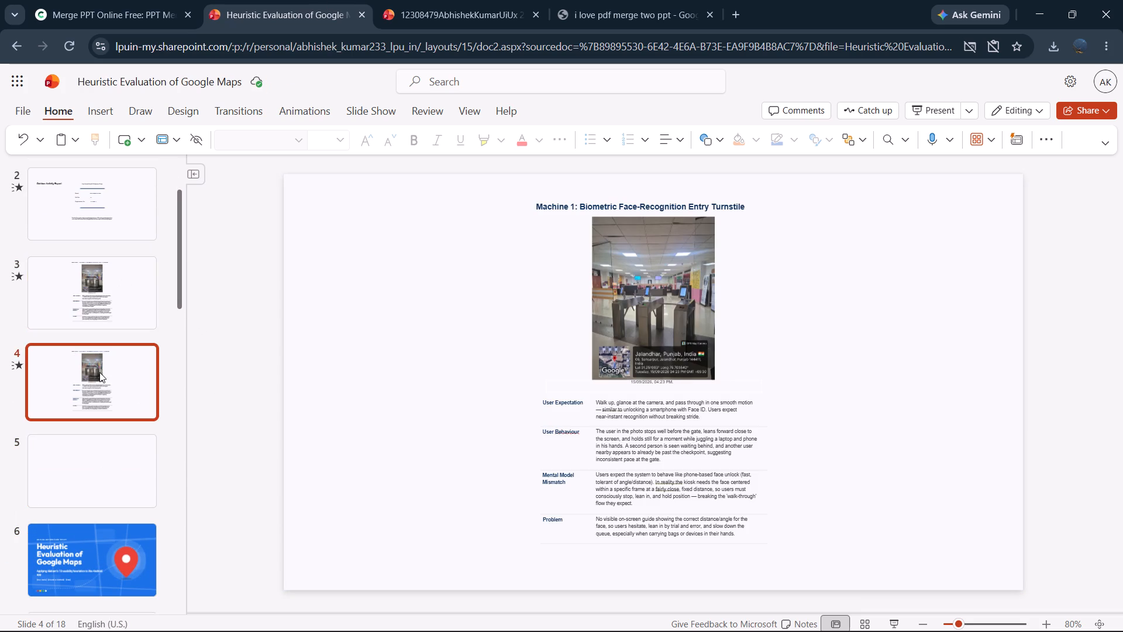
click(120, 283)
scroll(120, 283, up, 1)
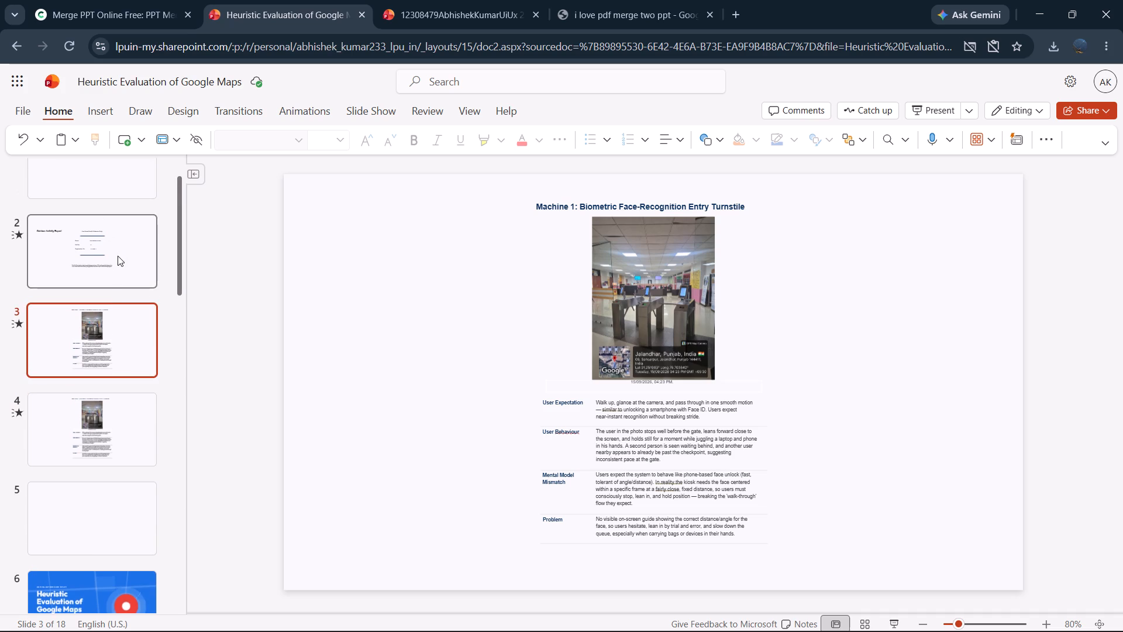
scroll(118, 256, up, 1)
Compare the two Machine 1 slides, 2 and 3, in the Outdoor Activity Report deck.
click(459, 0)
scroll(421, 305, up, 1)
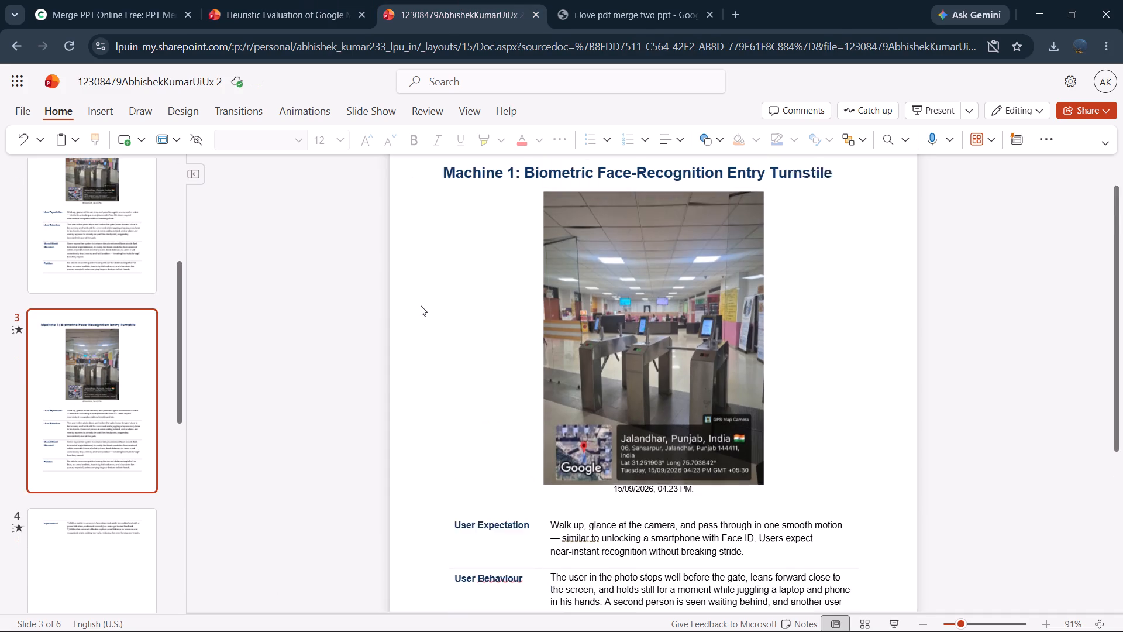
scroll(421, 305, up, 1)
scroll(219, 334, up, 2)
scroll(91, 331, up, 2)
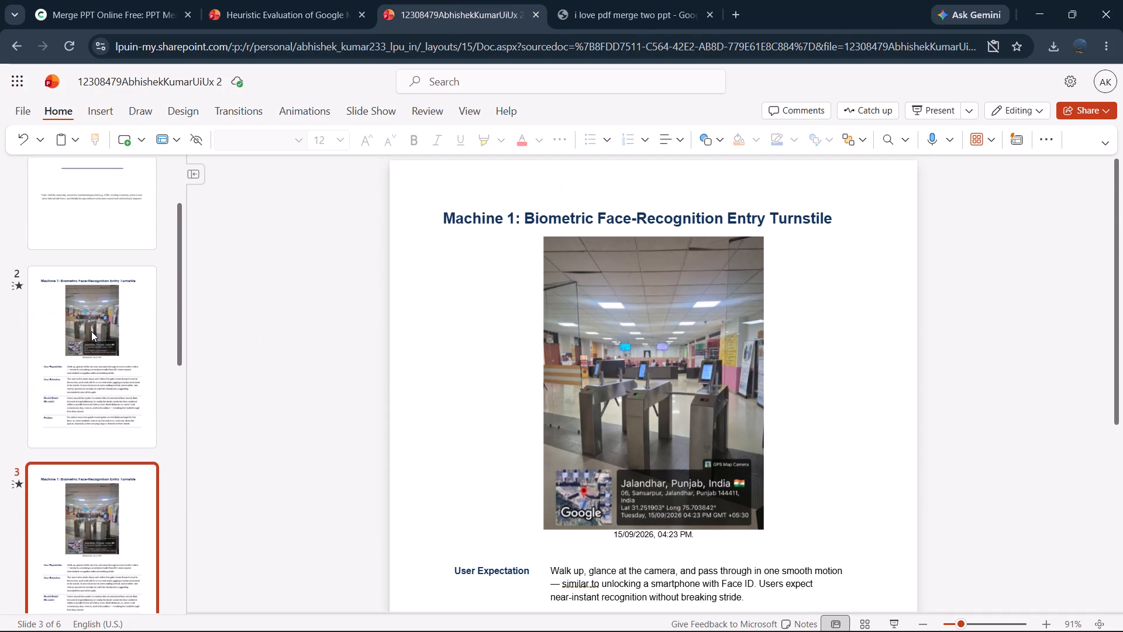
scroll(91, 331, up, 1)
scroll(96, 379, down, 1)
click(98, 309)
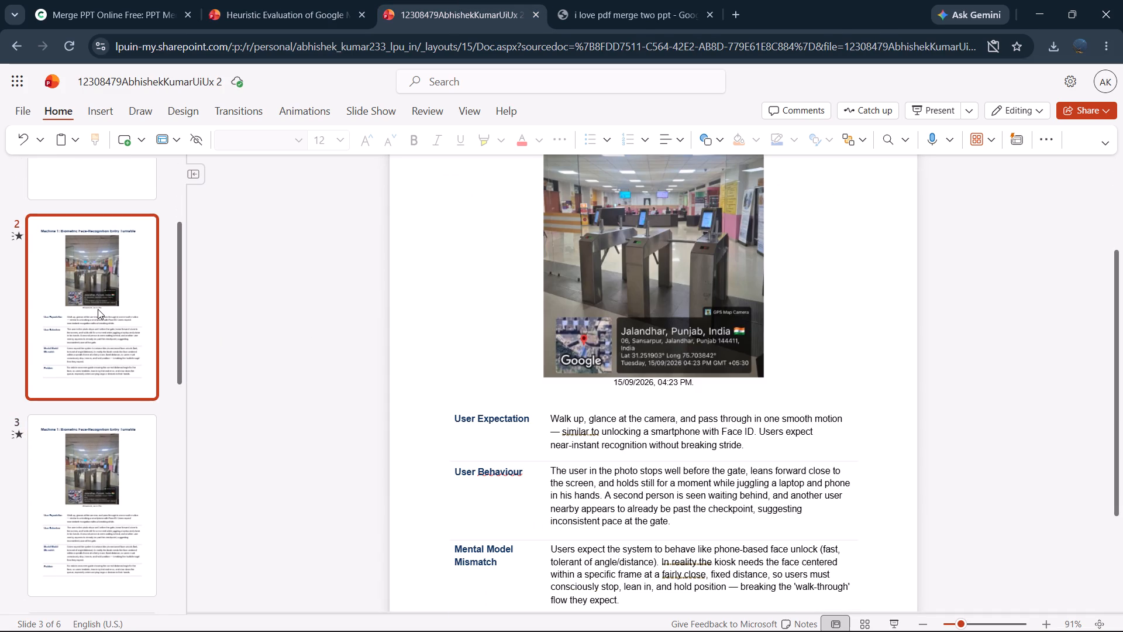
click(85, 480)
click(96, 334)
click(99, 464)
Copy slide 4, the Machine 1 Improvement slide, from the Outdoor Activity Report deck and paste it after slide 3 of the Google Maps deck.
scroll(99, 464, down, 4)
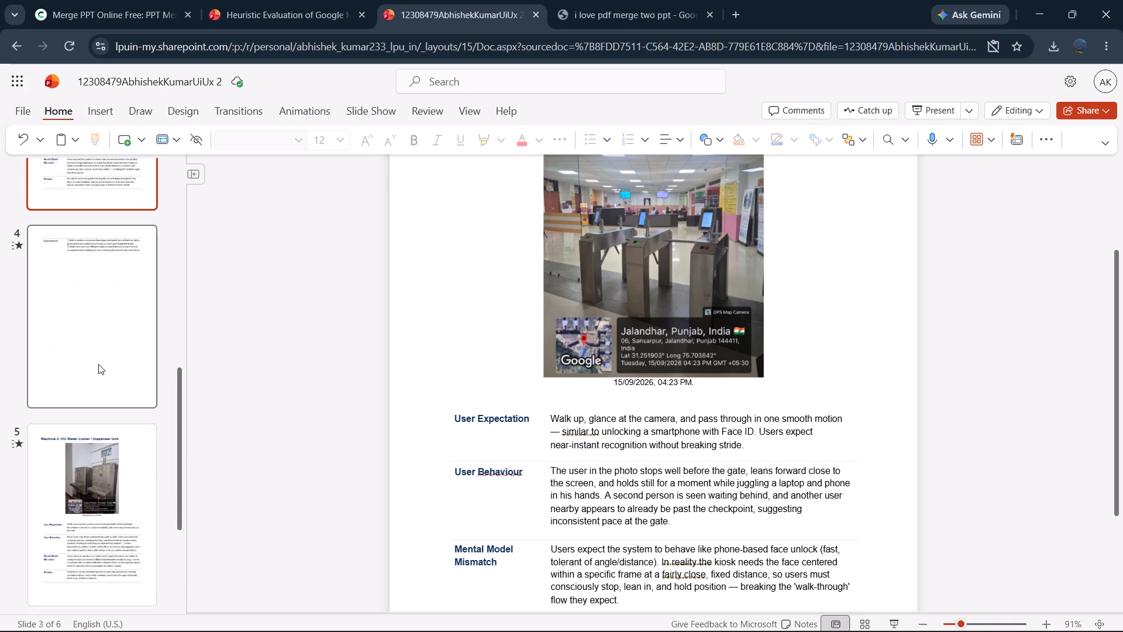
click(99, 356)
scroll(99, 356, down, 4)
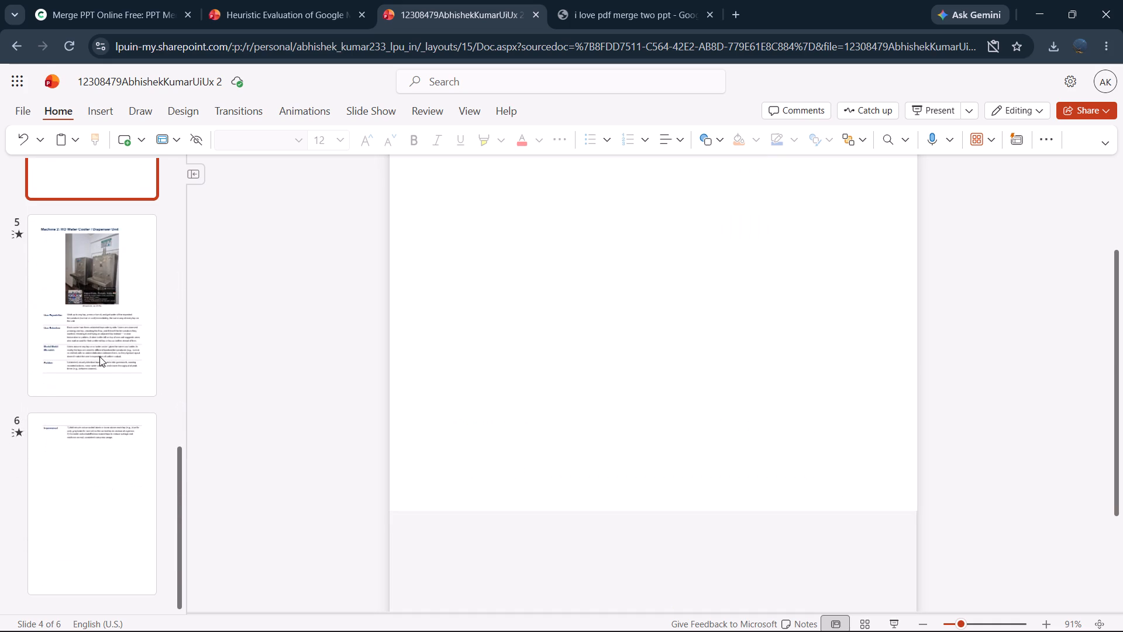
scroll(99, 356, down, 1)
scroll(99, 356, up, 4)
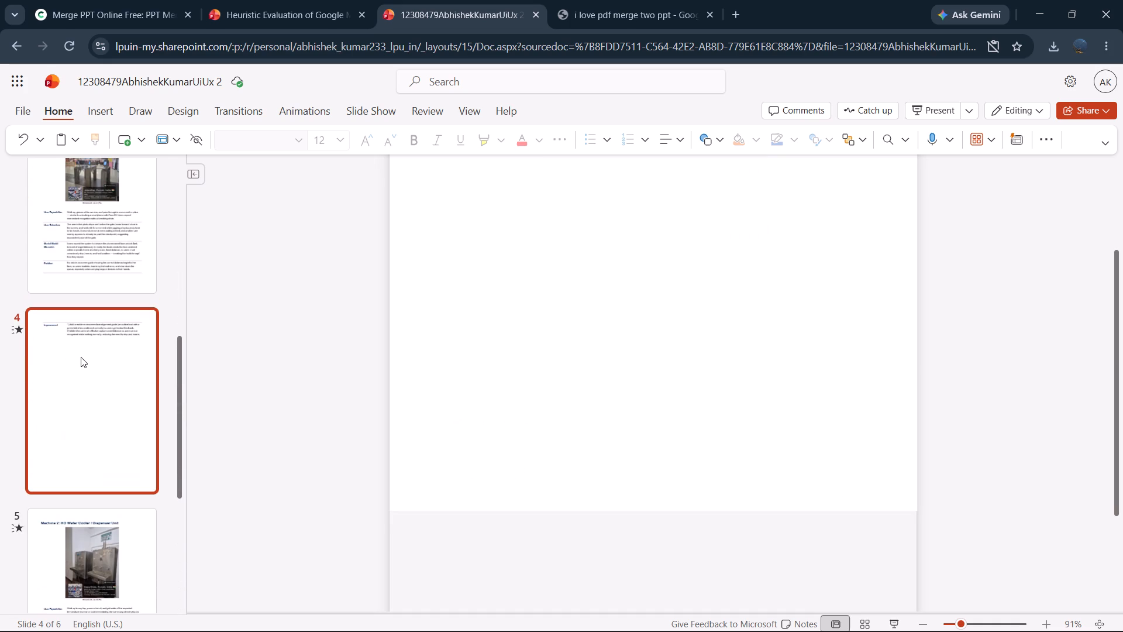
key(ctrl+c)
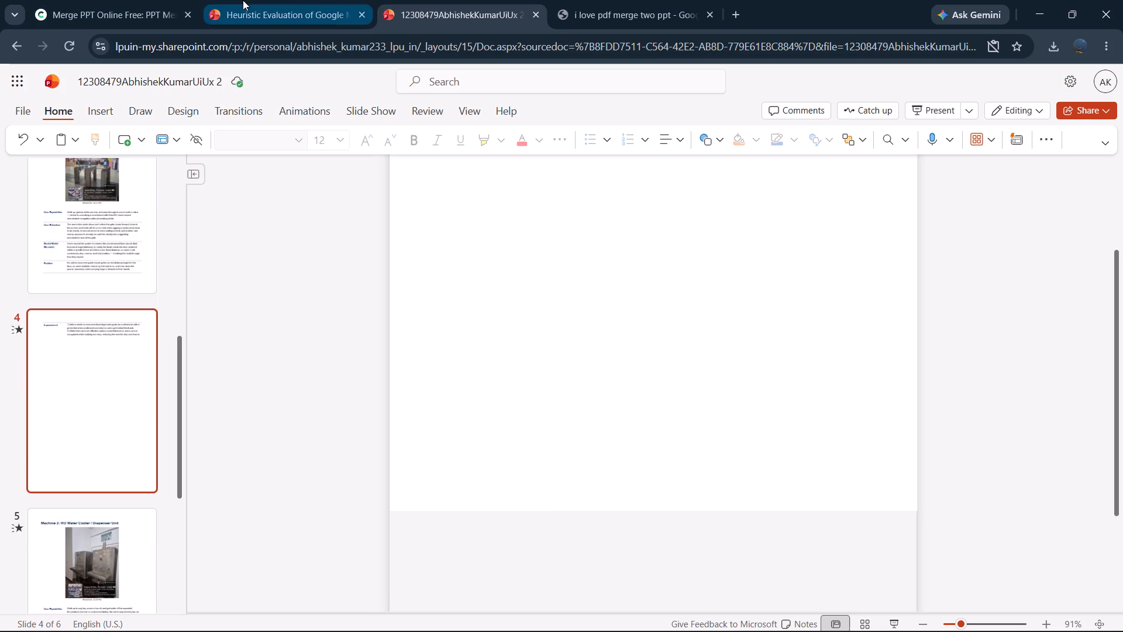
click(243, 0)
click(96, 476)
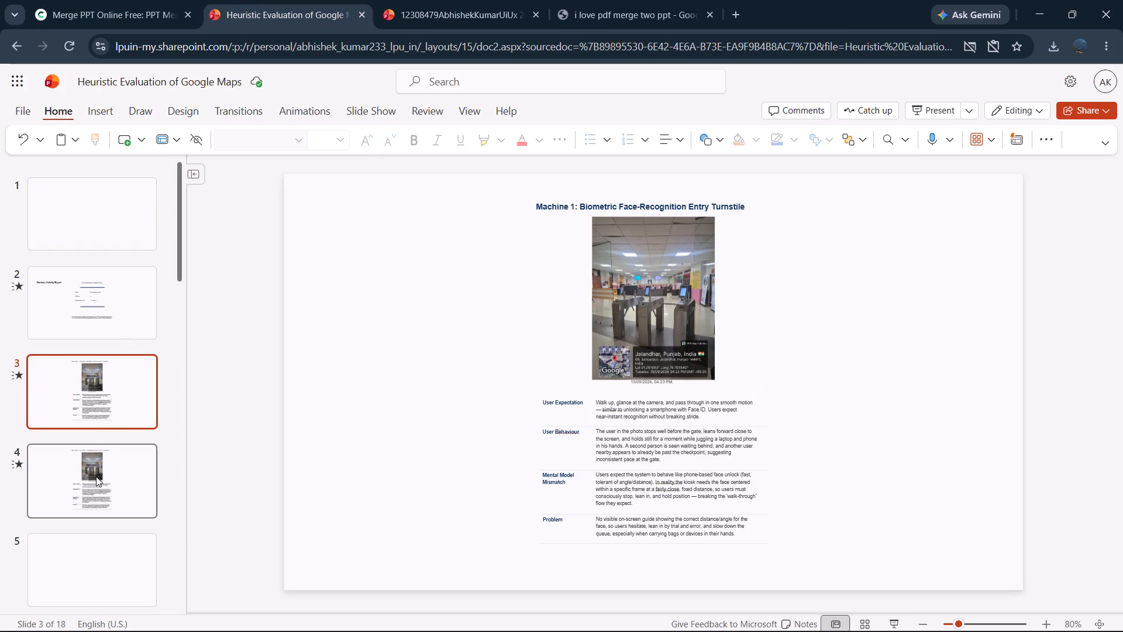
key(ctrl+v)
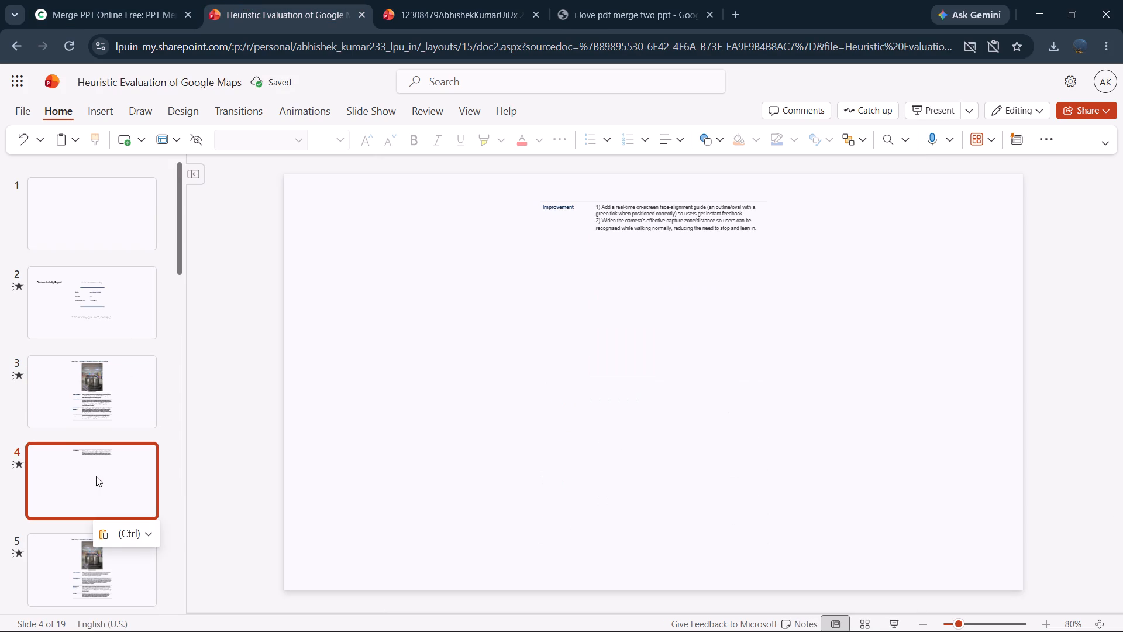
Delete the duplicate Machine 1 slide at position 5 of the Google Maps deck.
scroll(96, 476, down, 1)
click(96, 476)
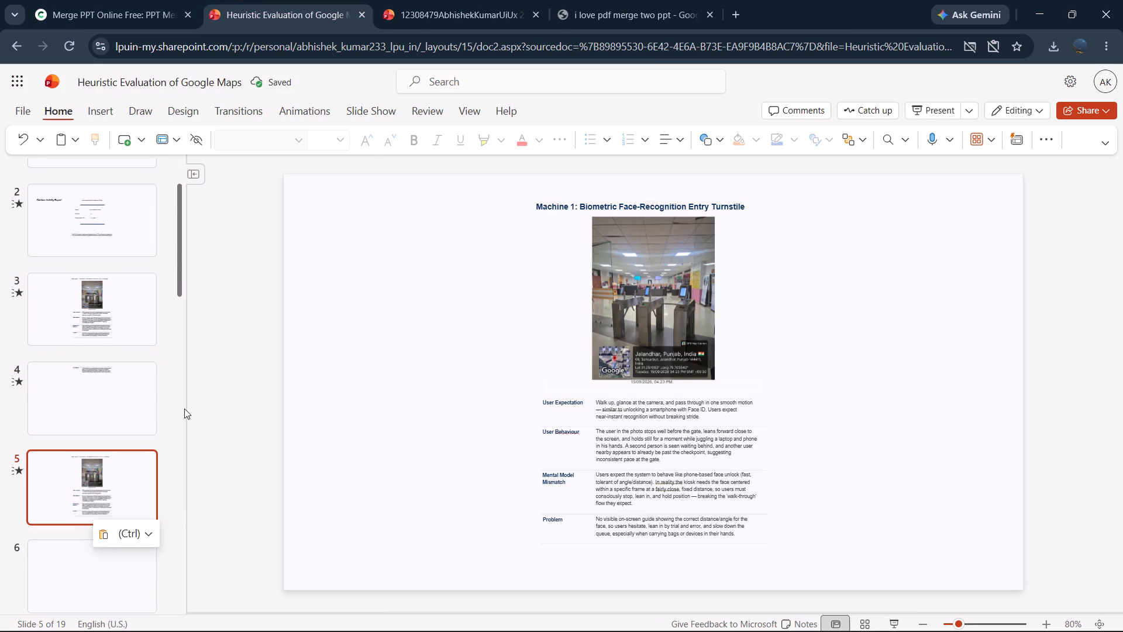
key(Delete)
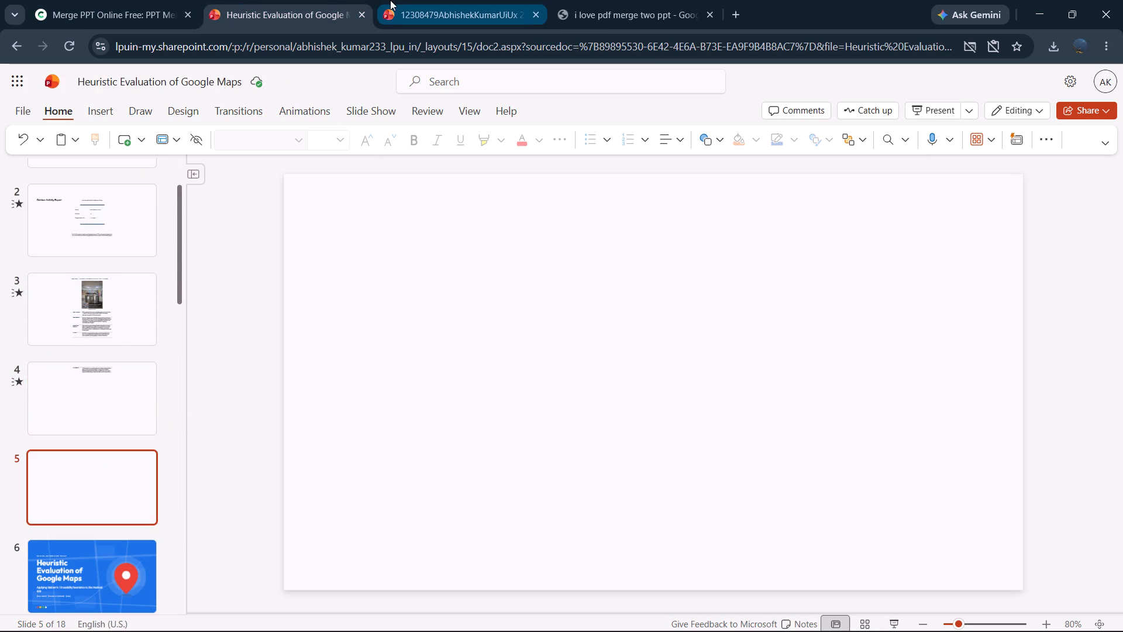
Copy slide 5, Machine 2: RO Water Cooler / Dispenser Unit, from the report deck and paste it after blank slide 5 of the Google Maps deck.
click(390, 0)
scroll(133, 421, down, 2)
scroll(84, 459, down, 1)
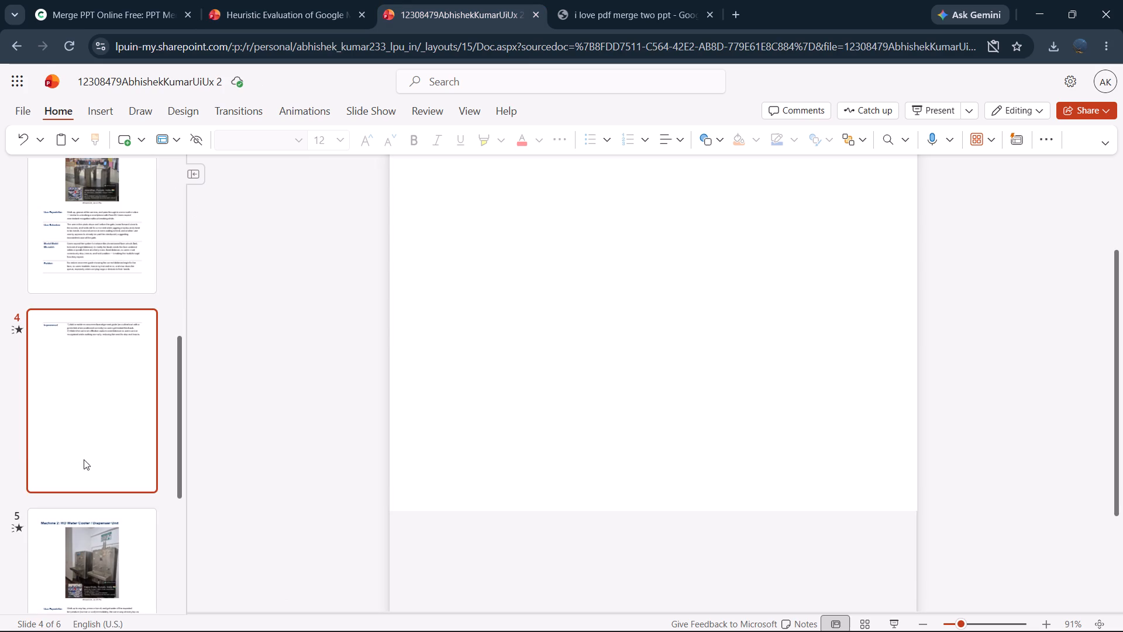
scroll(84, 459, down, 1)
scroll(88, 344, up, 2)
drag(179, 401, 167, 452)
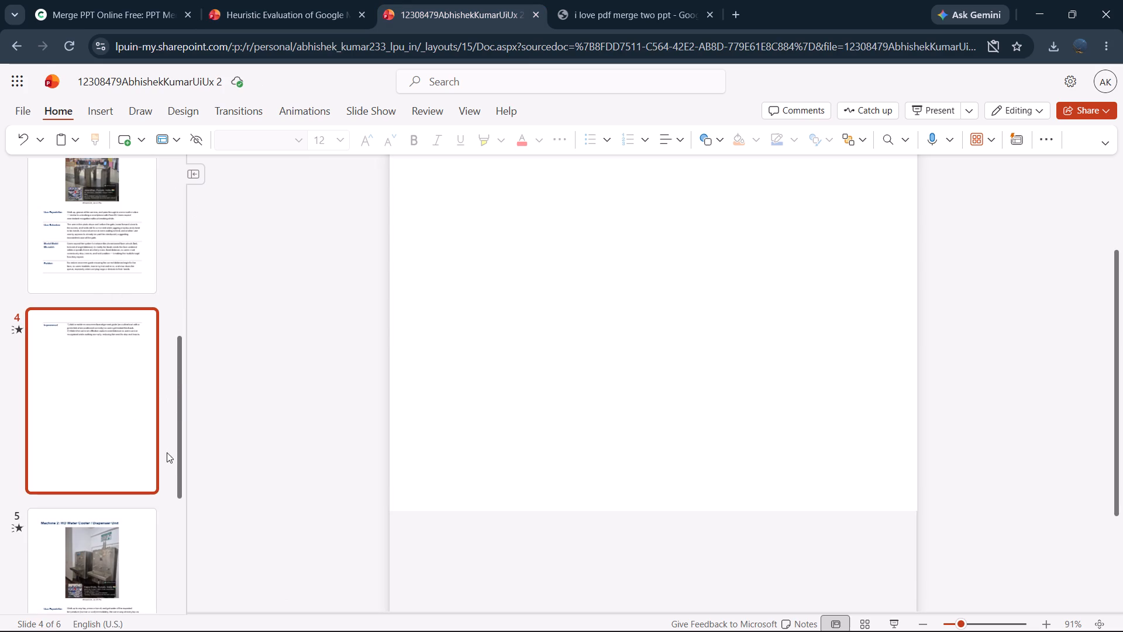
scroll(99, 448, down, 1)
click(99, 448)
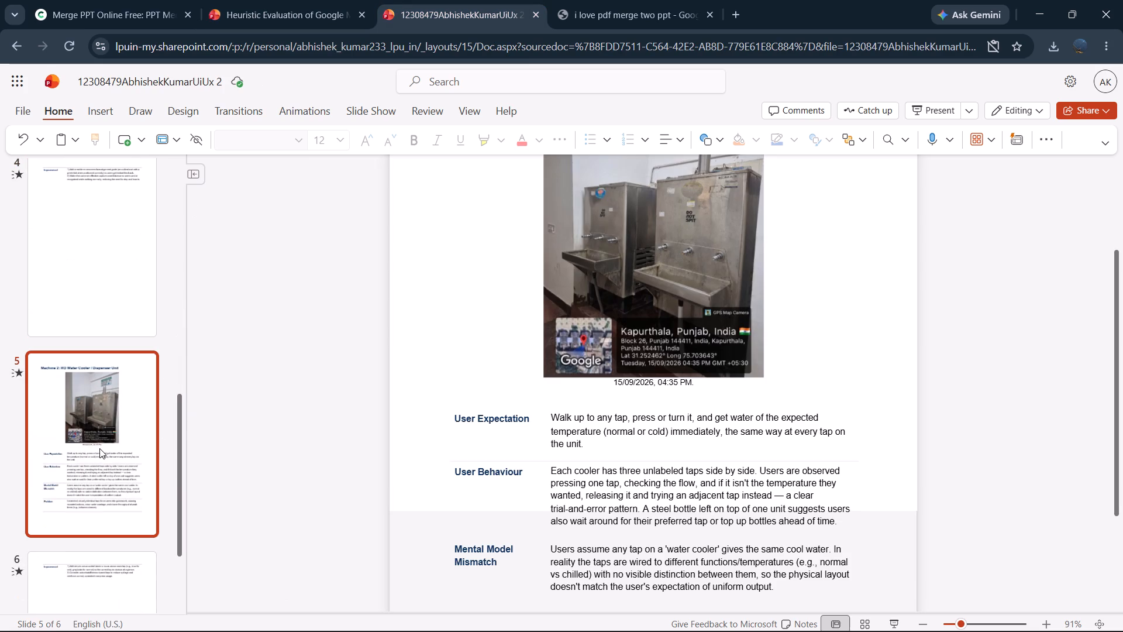
key(ctrl+c)
click(228, 6)
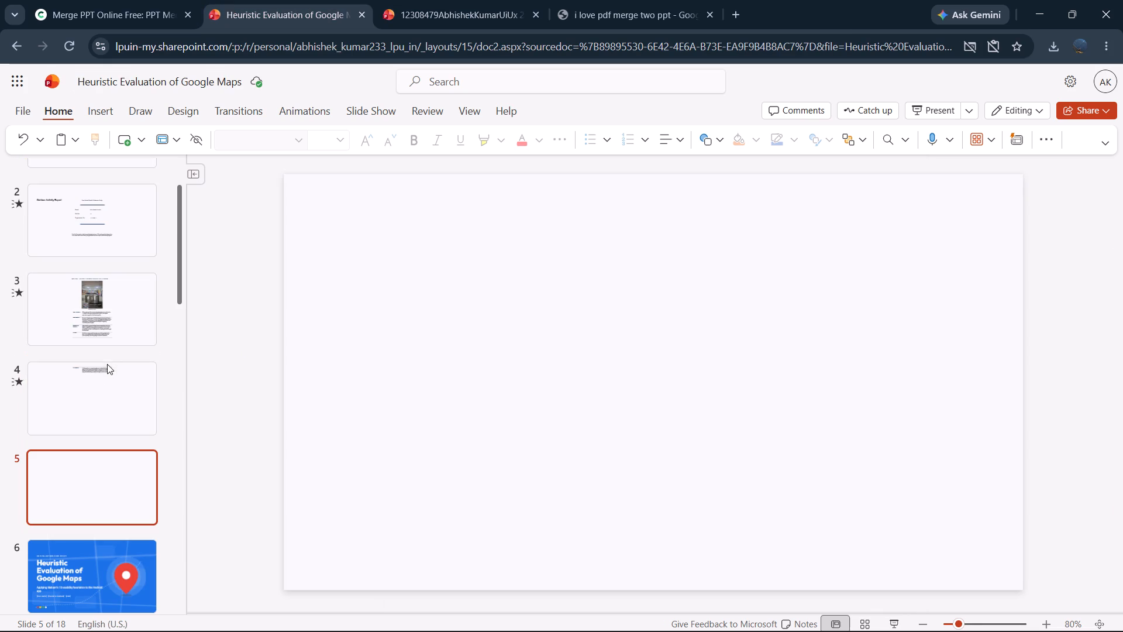
key(ctrl+v)
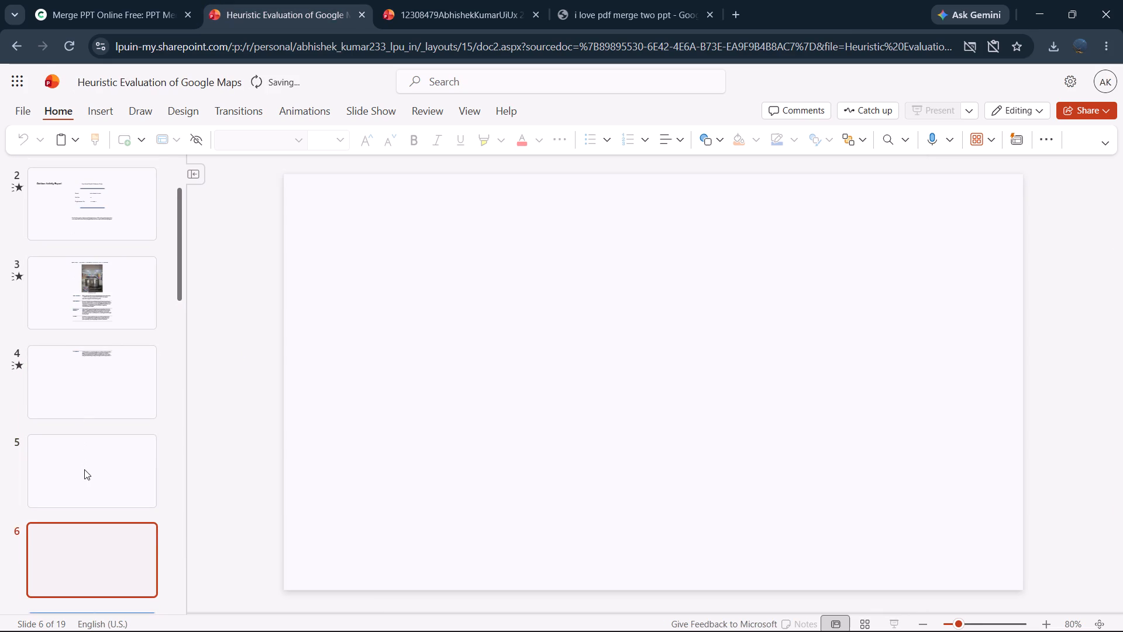
Move blank slide 5 to position 6, directly after the Machine 2 slide and before the Google Maps cover slide.
scroll(202, 396, down, 1)
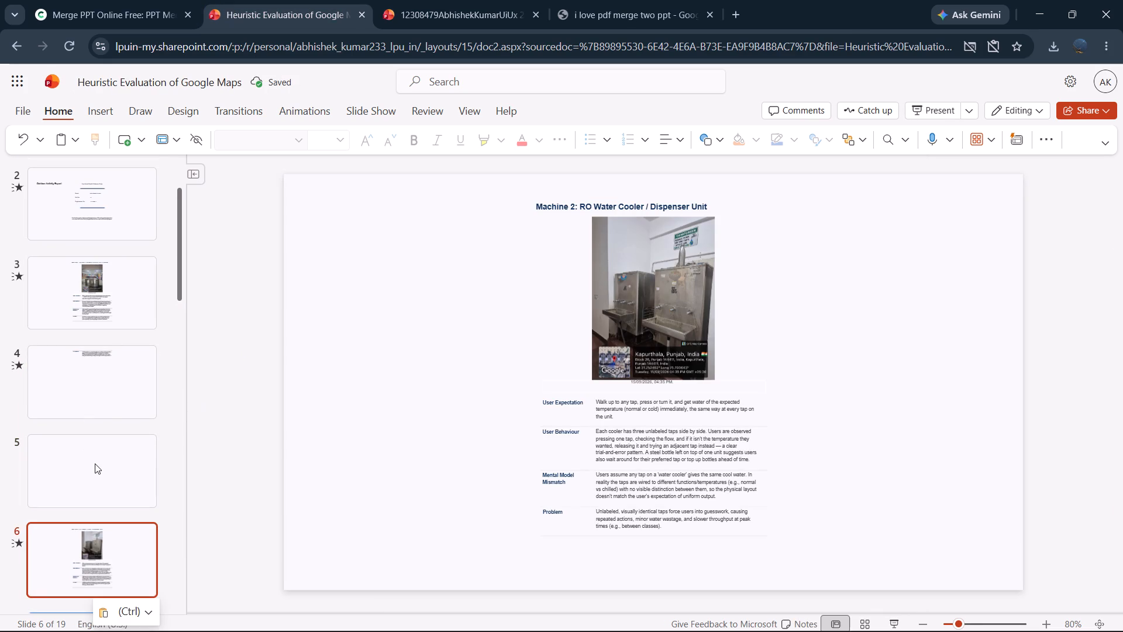
scroll(109, 373, down, 1)
drag(181, 297, 181, 317)
drag(181, 270, 181, 321)
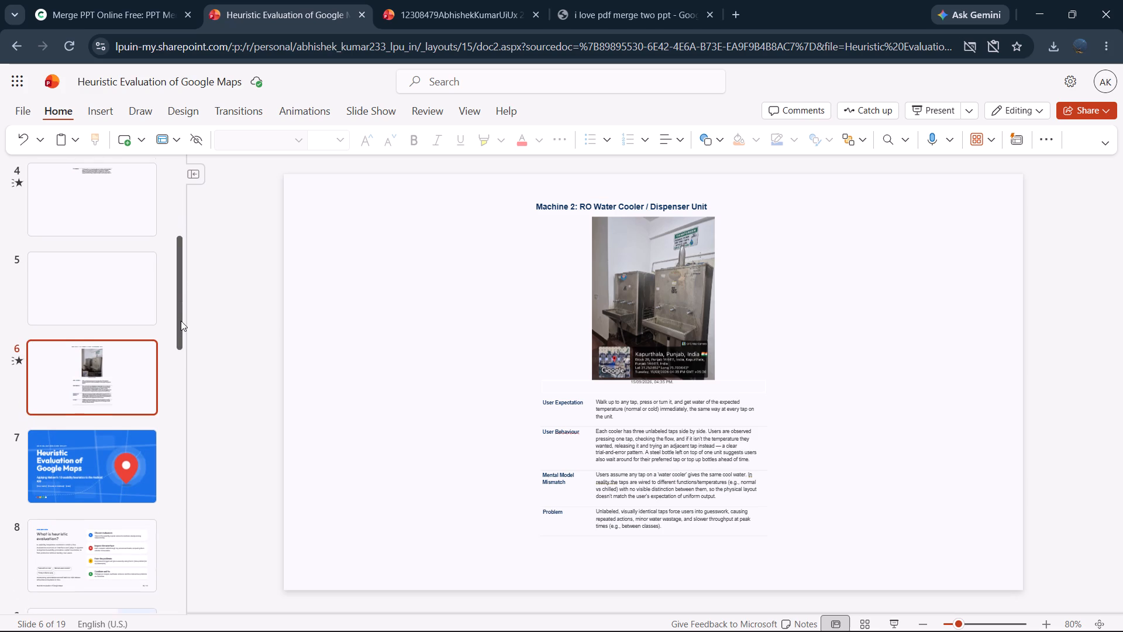
drag(181, 321, 180, 321)
drag(95, 294, 88, 356)
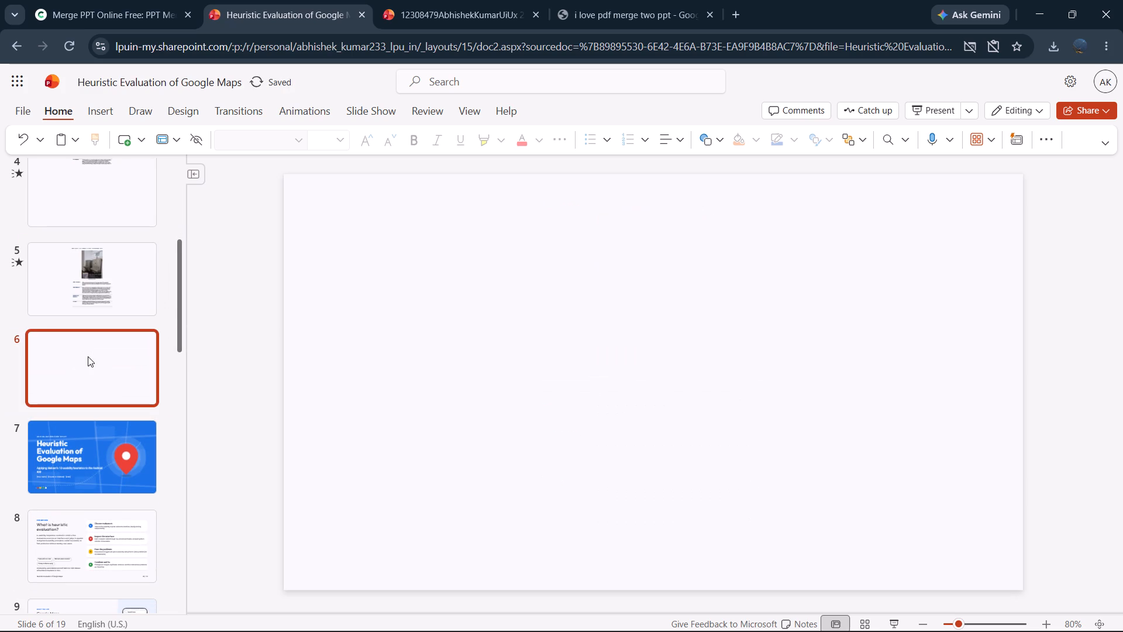
Try to copy slide 6 of the Outdoor Activity Report deck and paste it after blank slide 6 of the Google Maps deck.
click(407, 0)
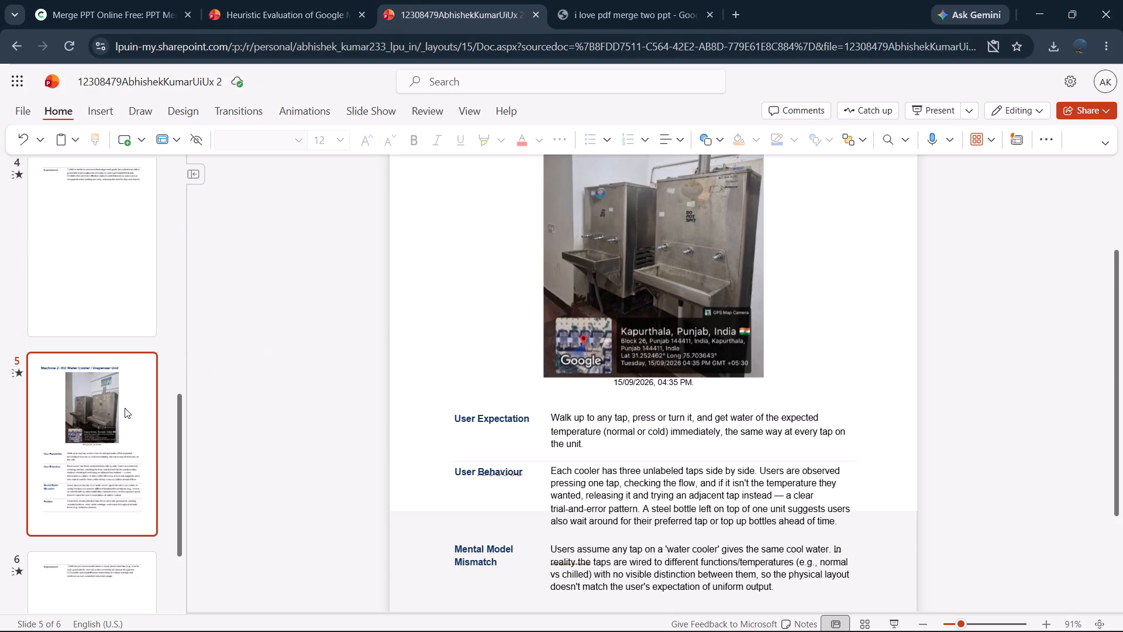
scroll(122, 410, down, 3)
click(88, 588)
key(ctrl+c)
click(266, 2)
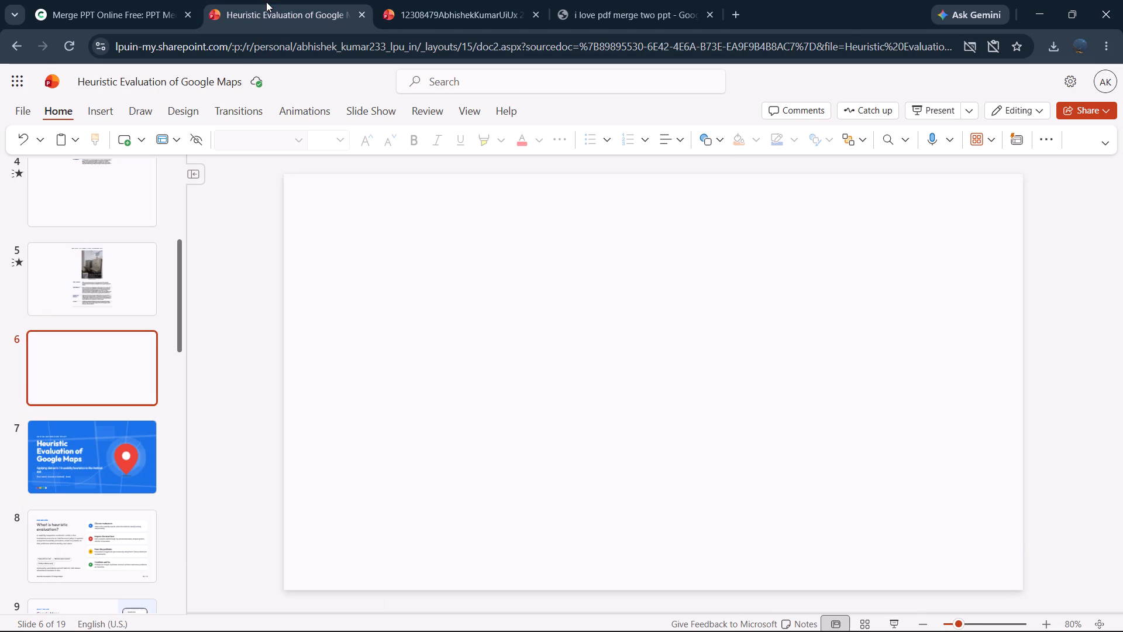
key(ctrl+v)
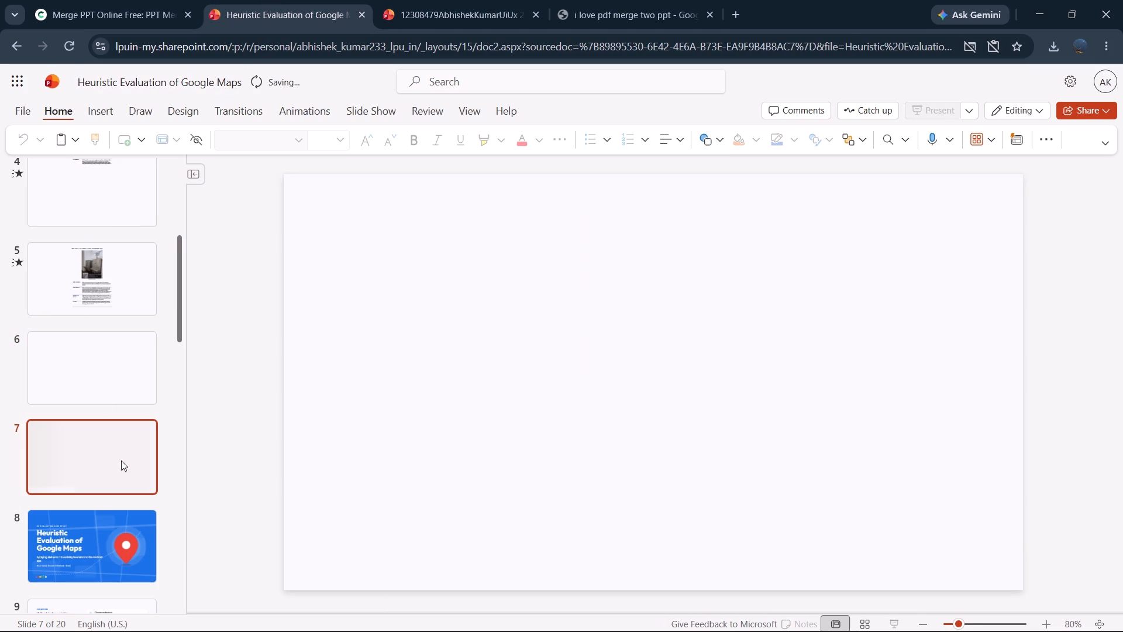
Move blank slide 6 to position 7, directly before the Google Maps cover slide.
drag(124, 360, 105, 465)
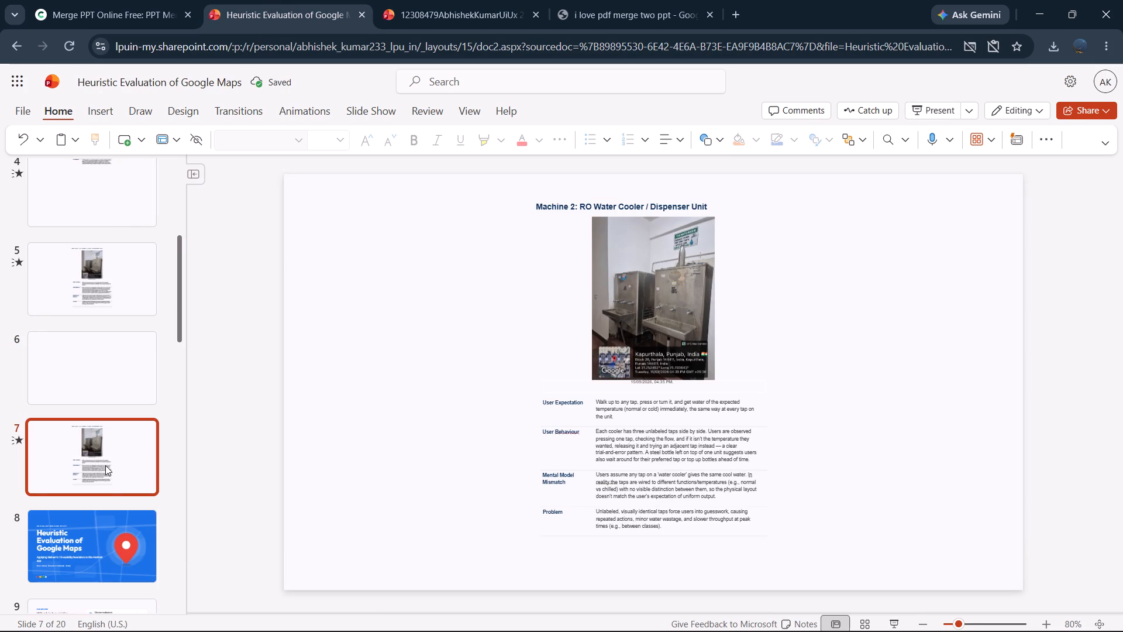
drag(109, 364, 99, 448)
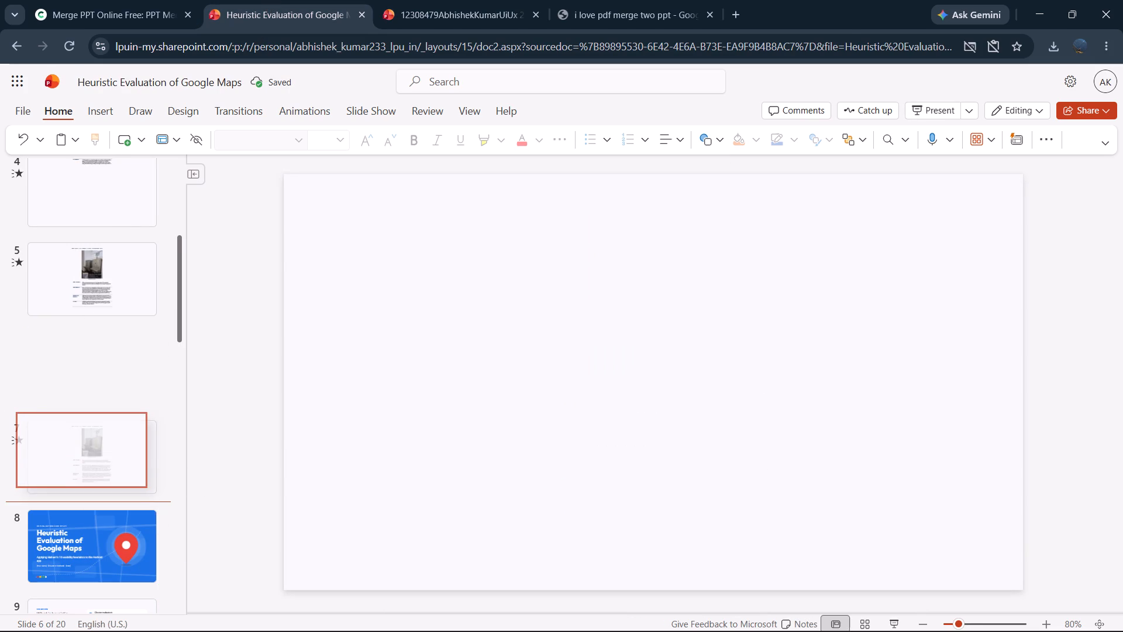
drag(99, 448, 102, 474)
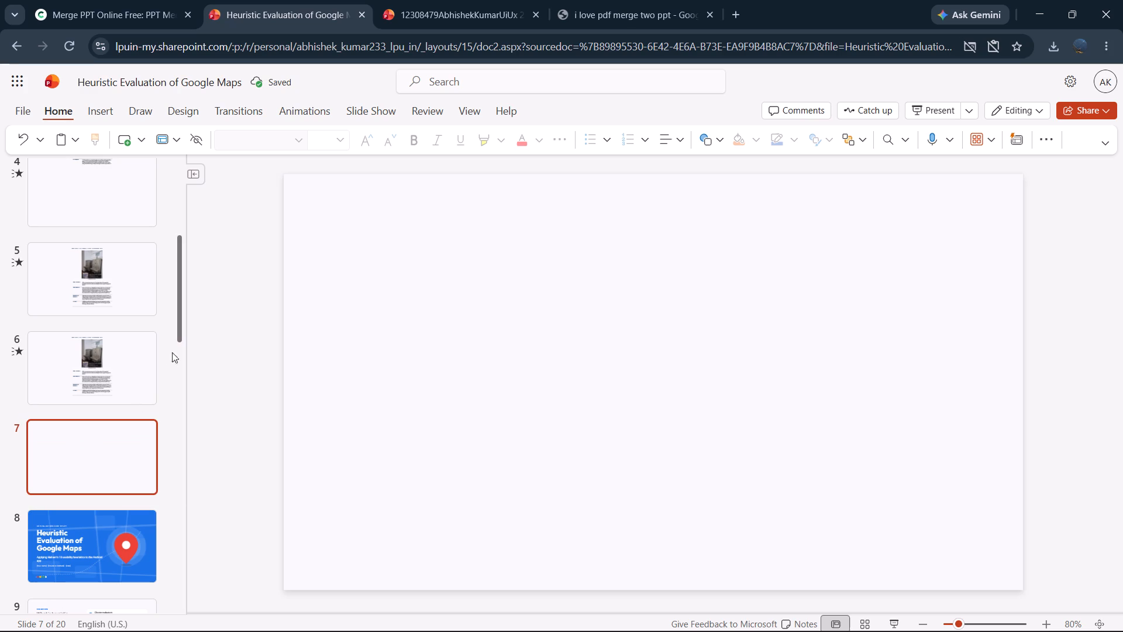
Review the Outdoor Activity Report deck again, comparing Machine 1 slides 2 and 3.
click(434, 0)
scroll(112, 415, down, 4)
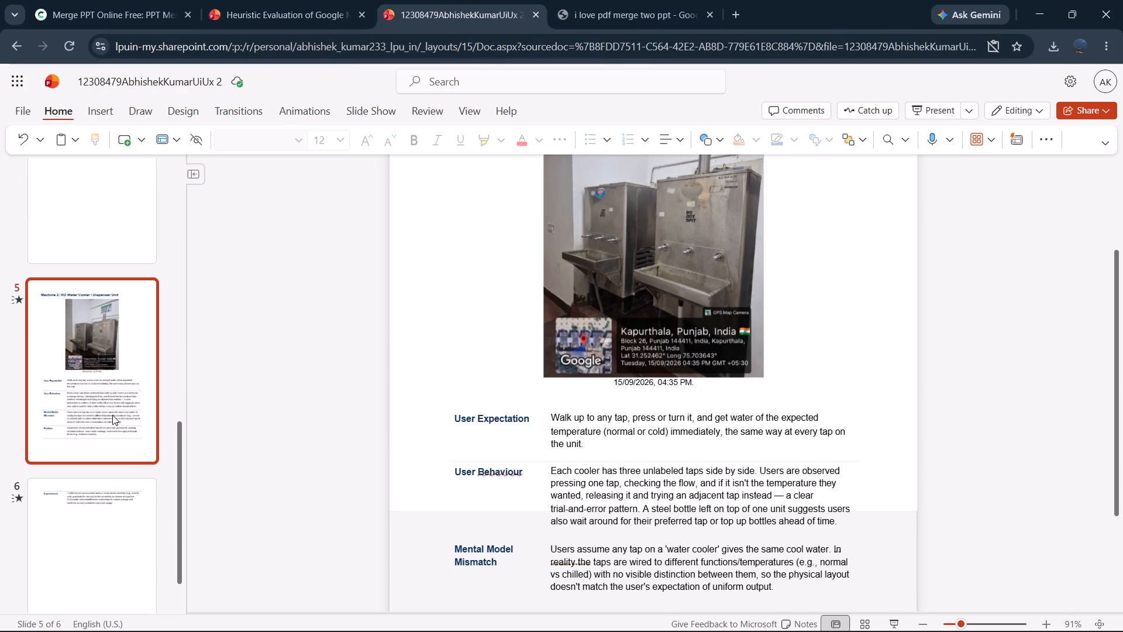
scroll(114, 411, up, 7)
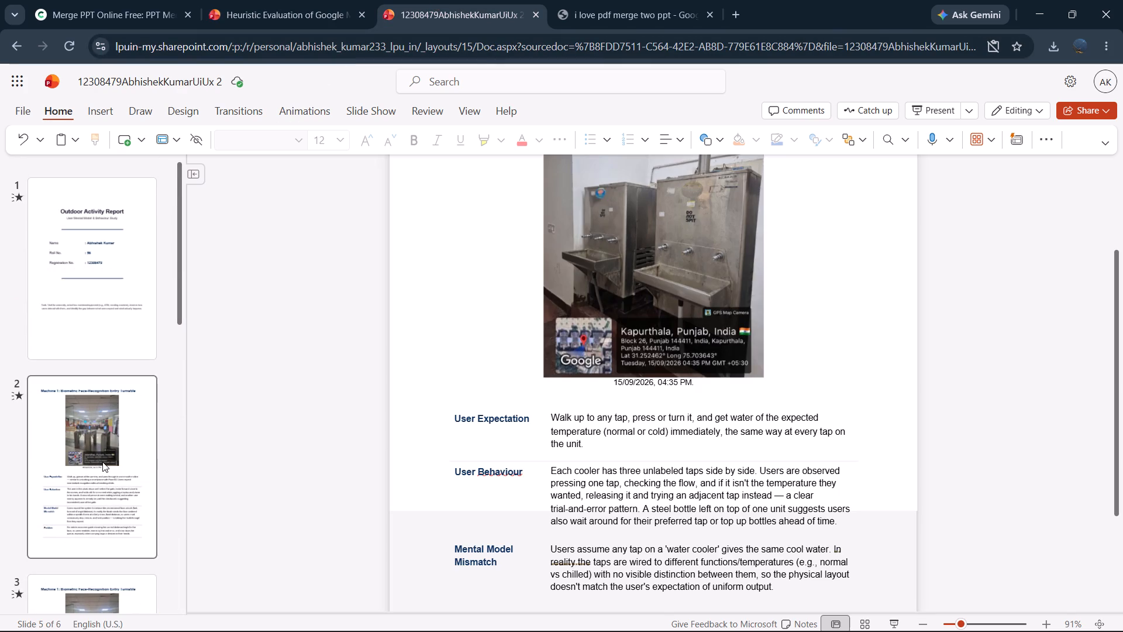
click(102, 462)
scroll(102, 462, down, 2)
scroll(349, 334, up, 1)
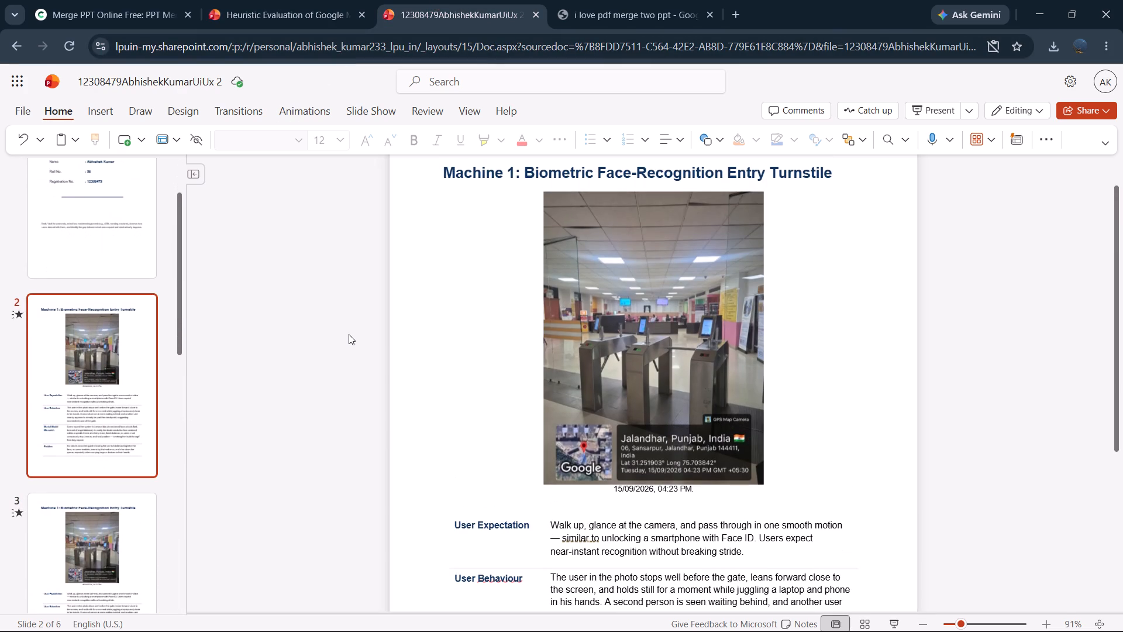
click(103, 539)
scroll(280, 337, up, 1)
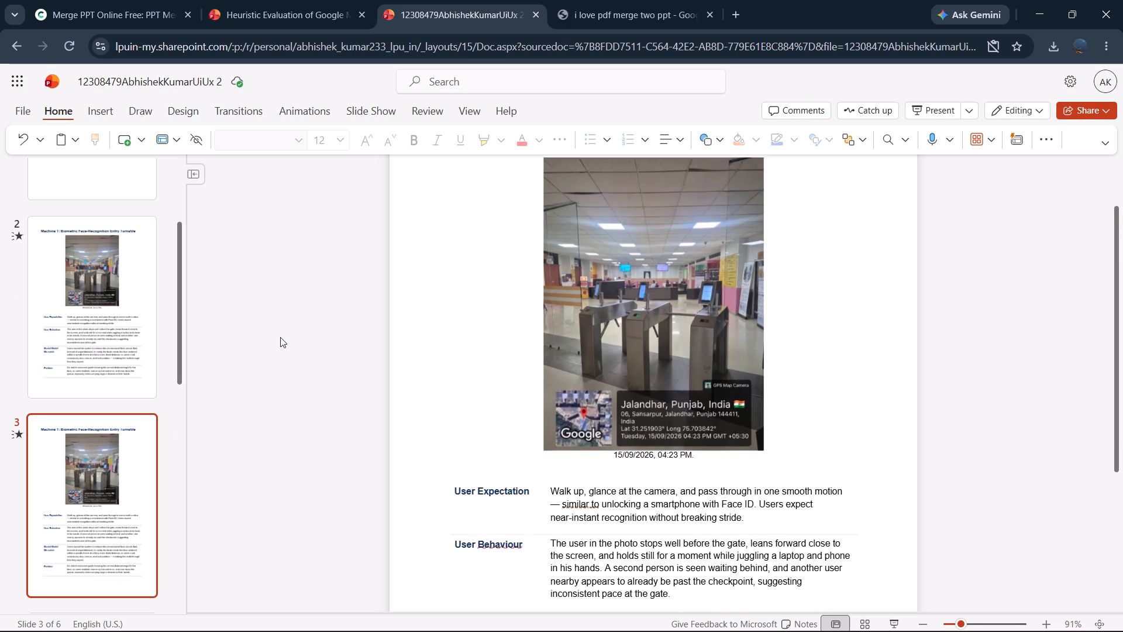
scroll(280, 337, up, 1)
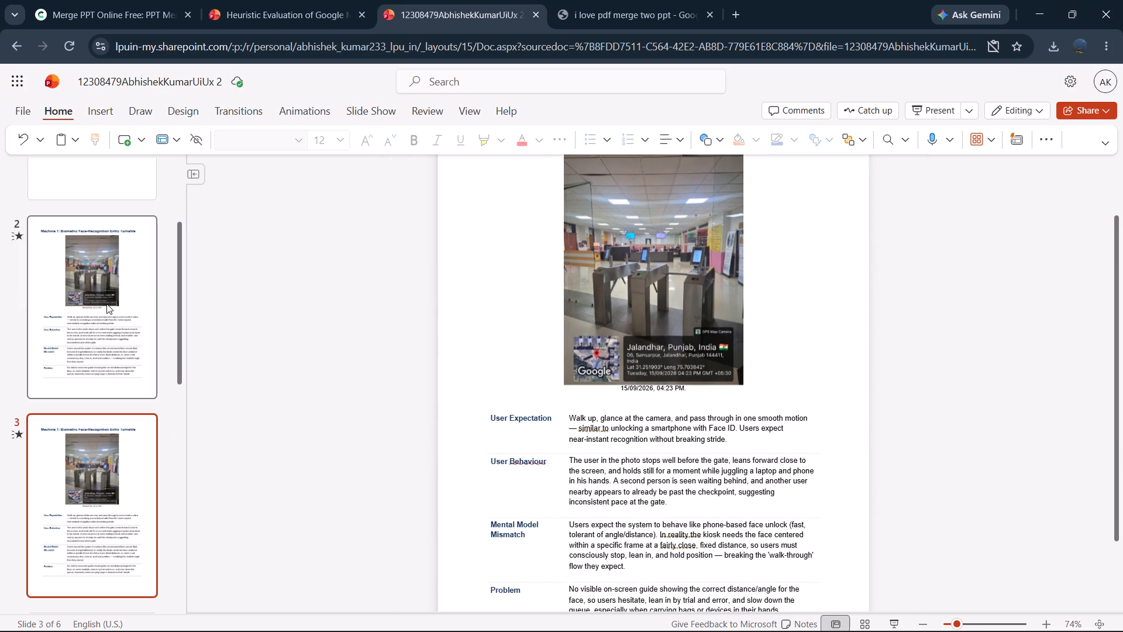
click(106, 304)
click(82, 474)
click(75, 342)
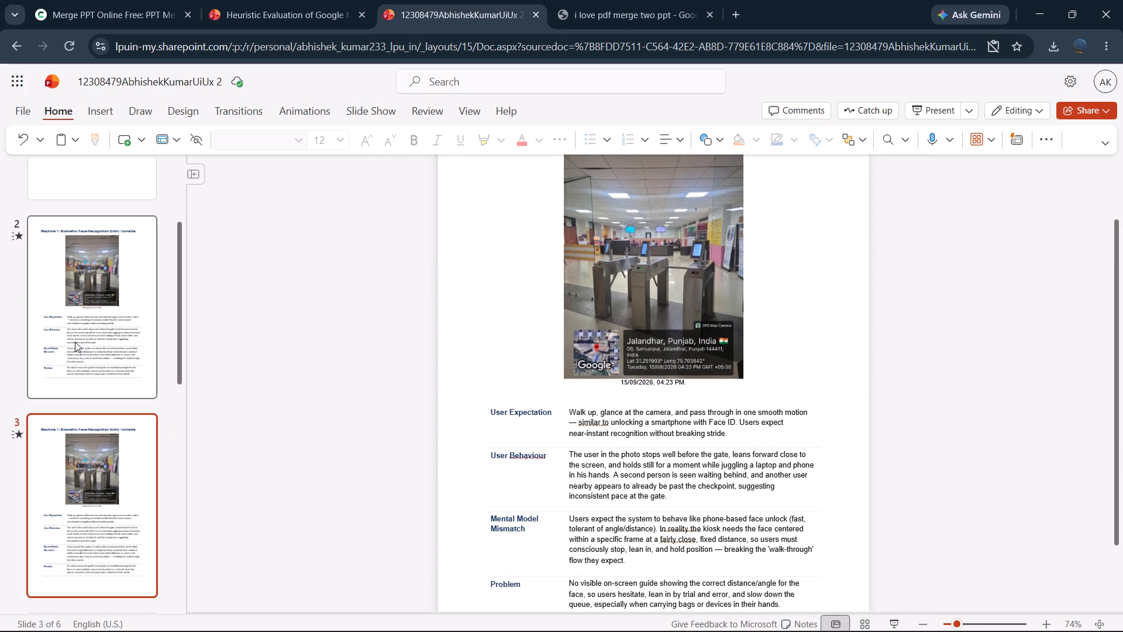
In the Google Maps deck, delete the blank opening slide and the blank slide directly before the Google Maps cover slide.
click(71, 489)
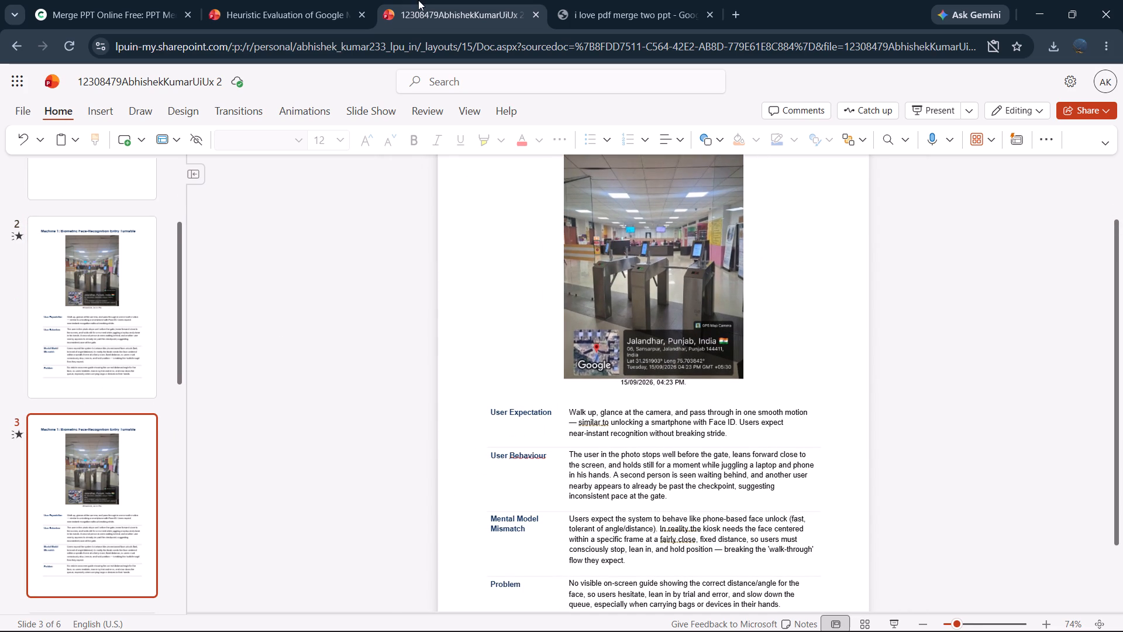
click(373, 0)
scroll(97, 274, up, 6)
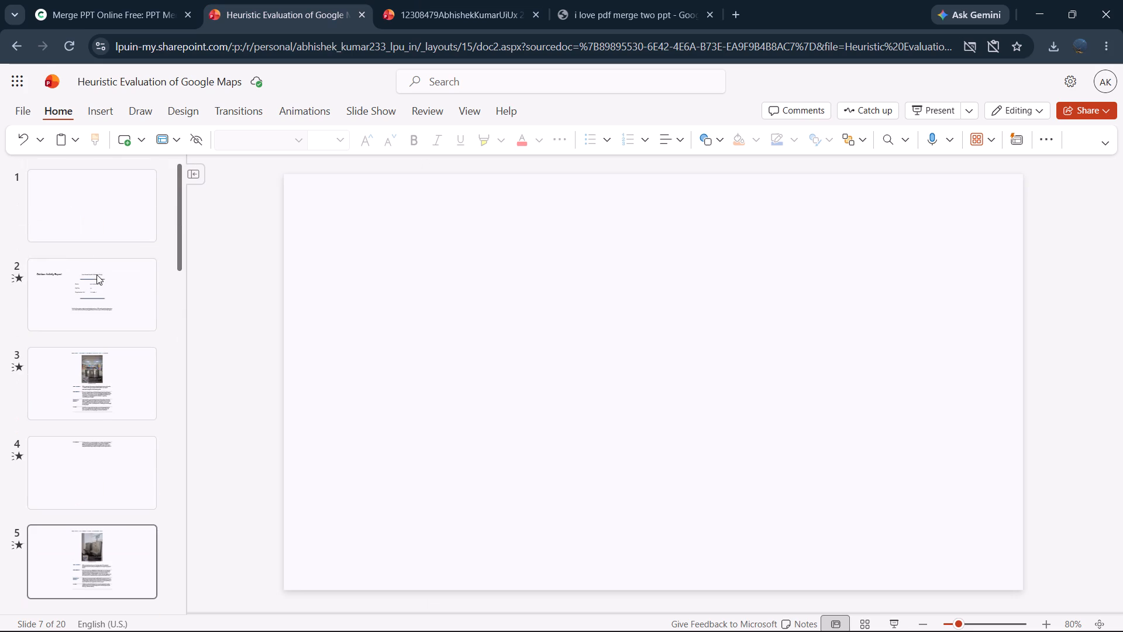
click(101, 230)
key(Delete)
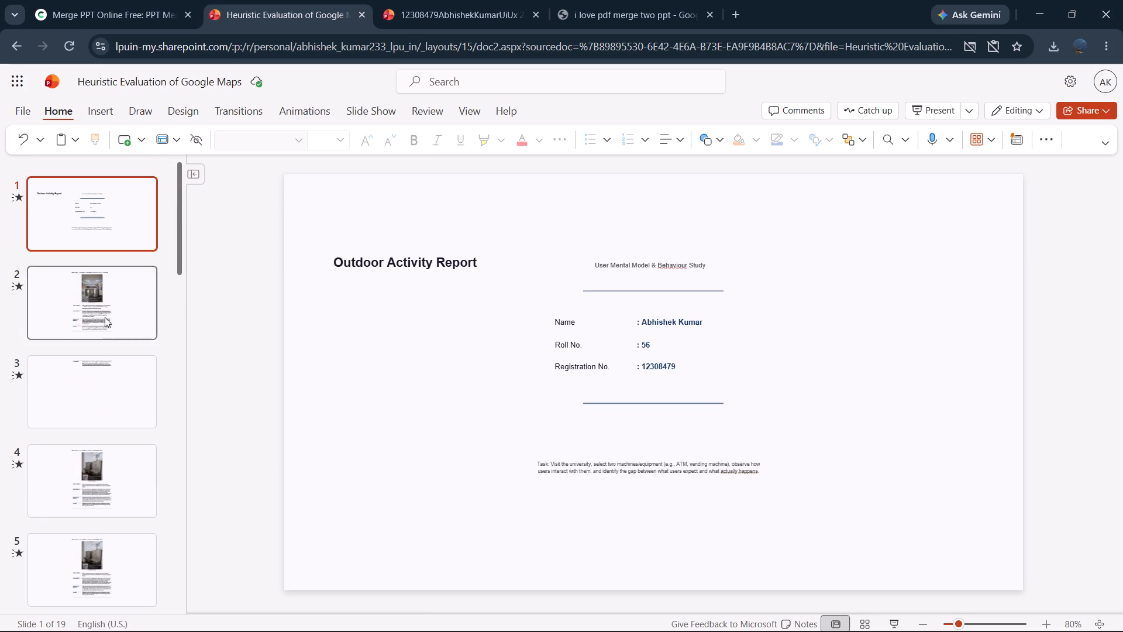
scroll(89, 476, down, 1)
scroll(95, 395, down, 1)
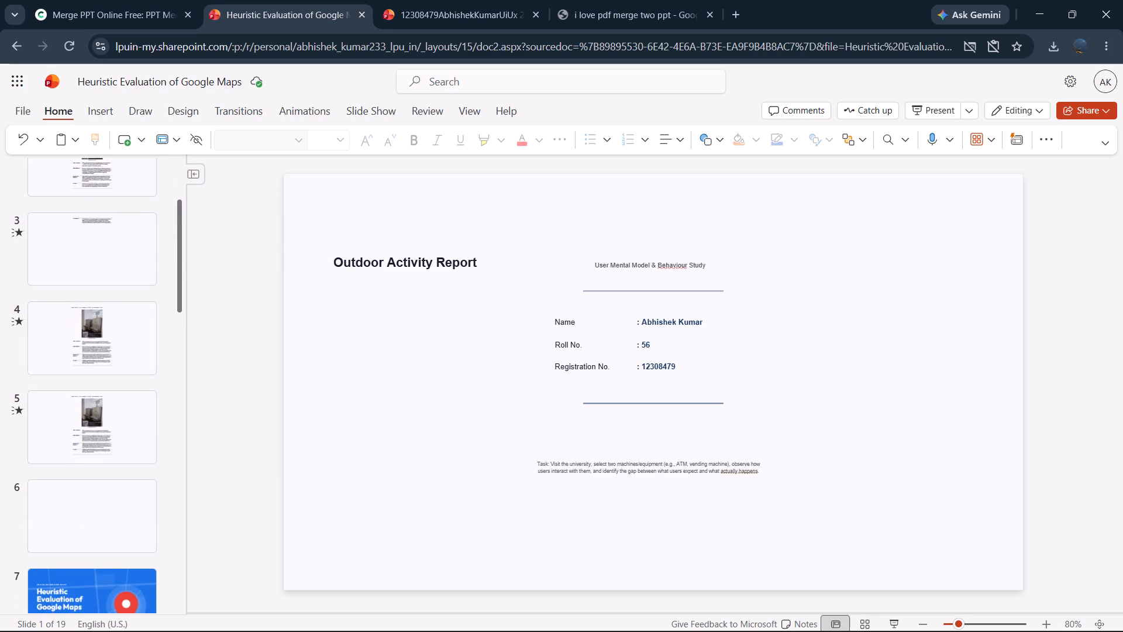
click(84, 518)
key(Delete)
Move the "Outdoor Activity Report" title on slide 1 so it sits centred above the "User Mental Model & Behaviour Study" subtitle.
scroll(81, 448, up, 7)
click(105, 221)
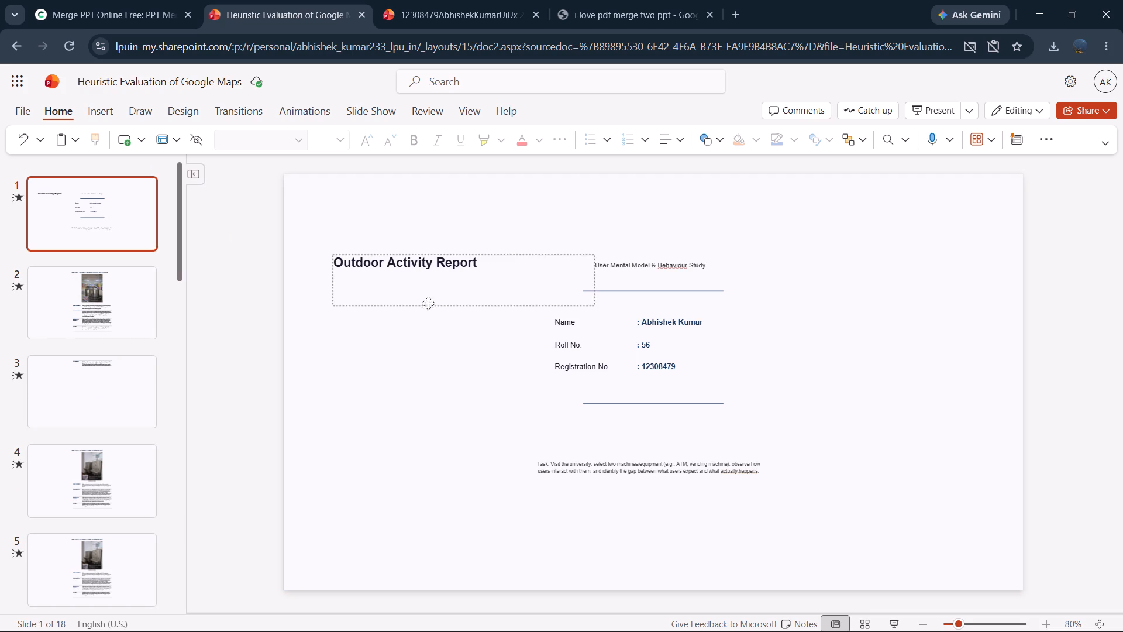
click(421, 263)
drag(557, 253, 791, 232)
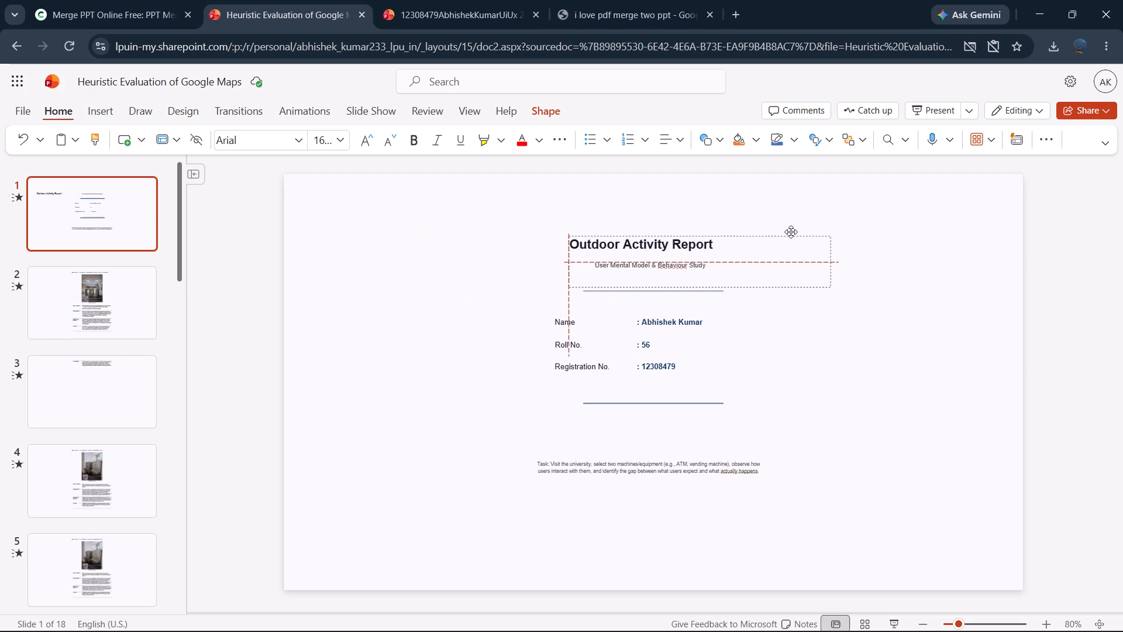
drag(791, 232, 795, 232)
drag(795, 232, 797, 232)
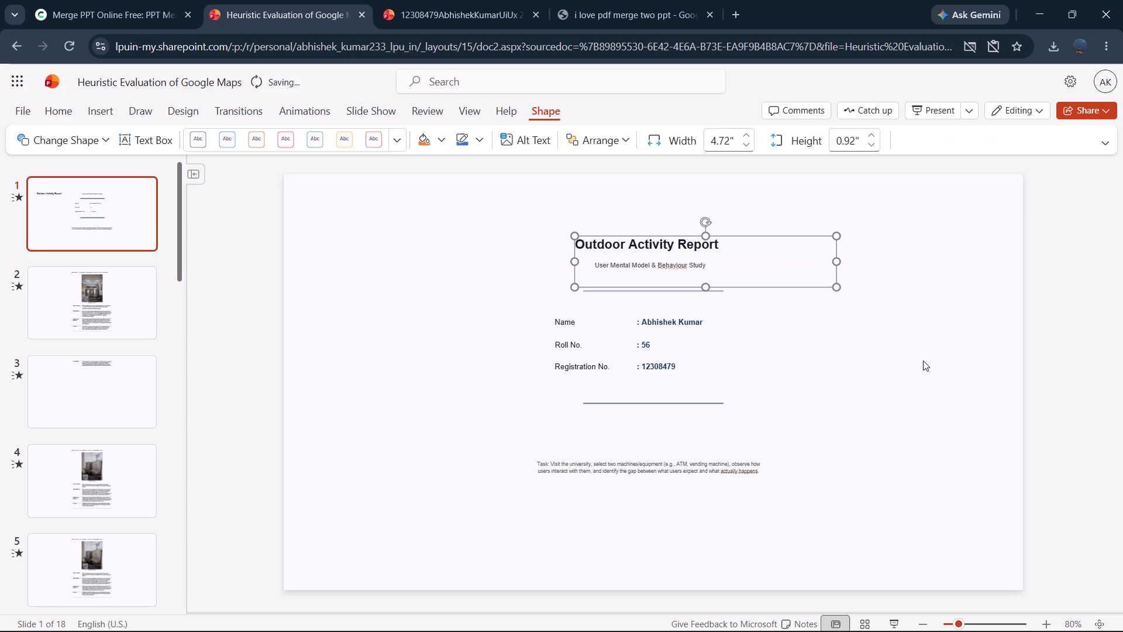
click(923, 360)
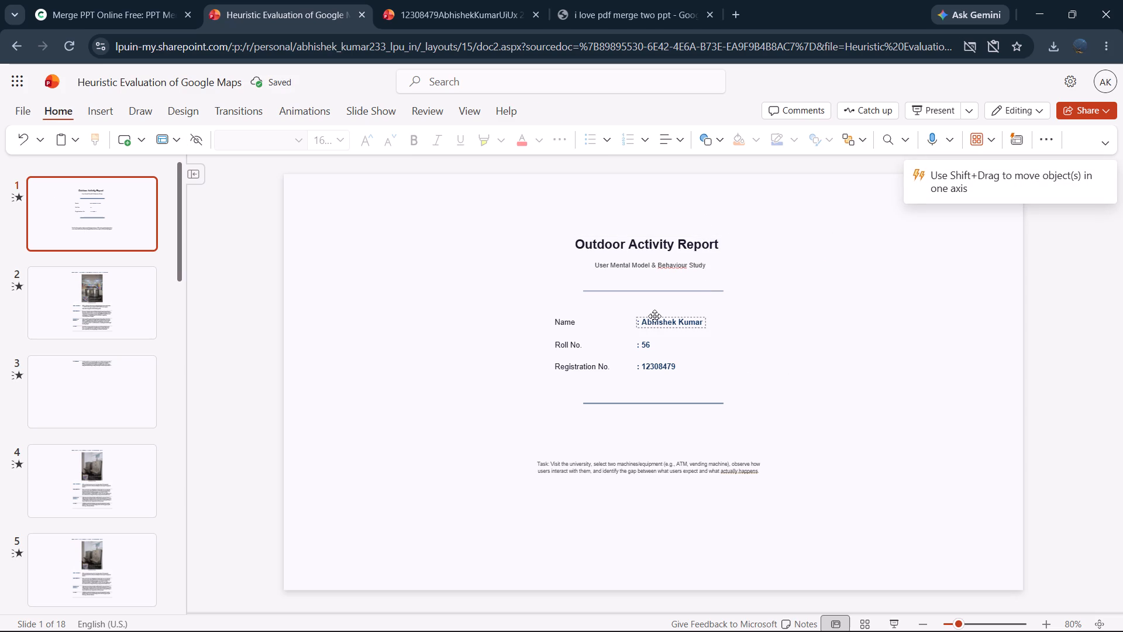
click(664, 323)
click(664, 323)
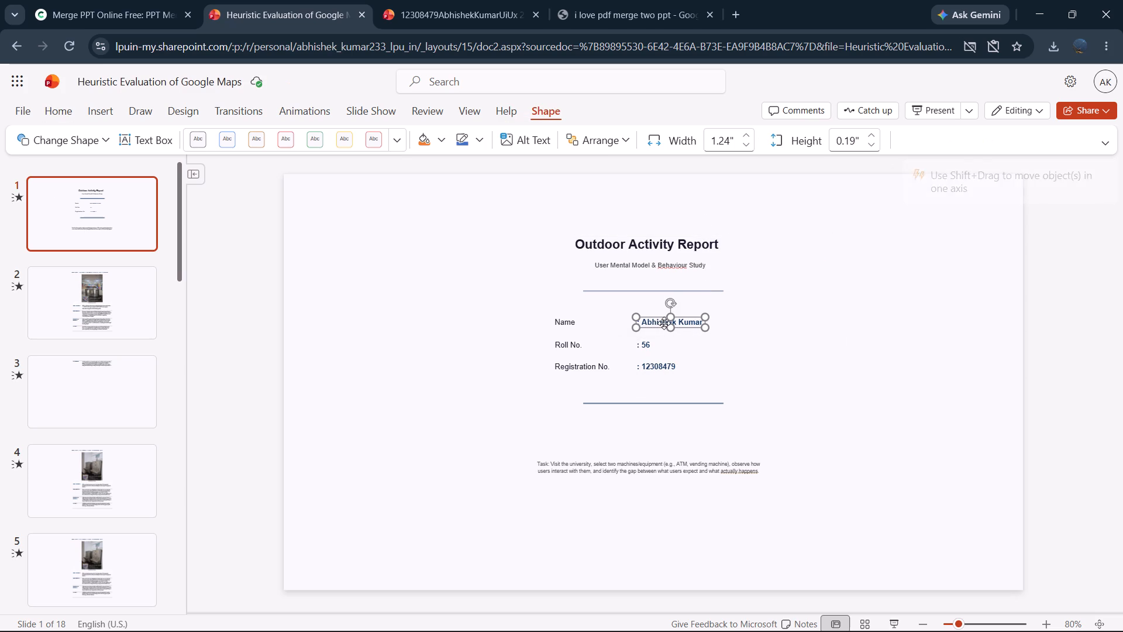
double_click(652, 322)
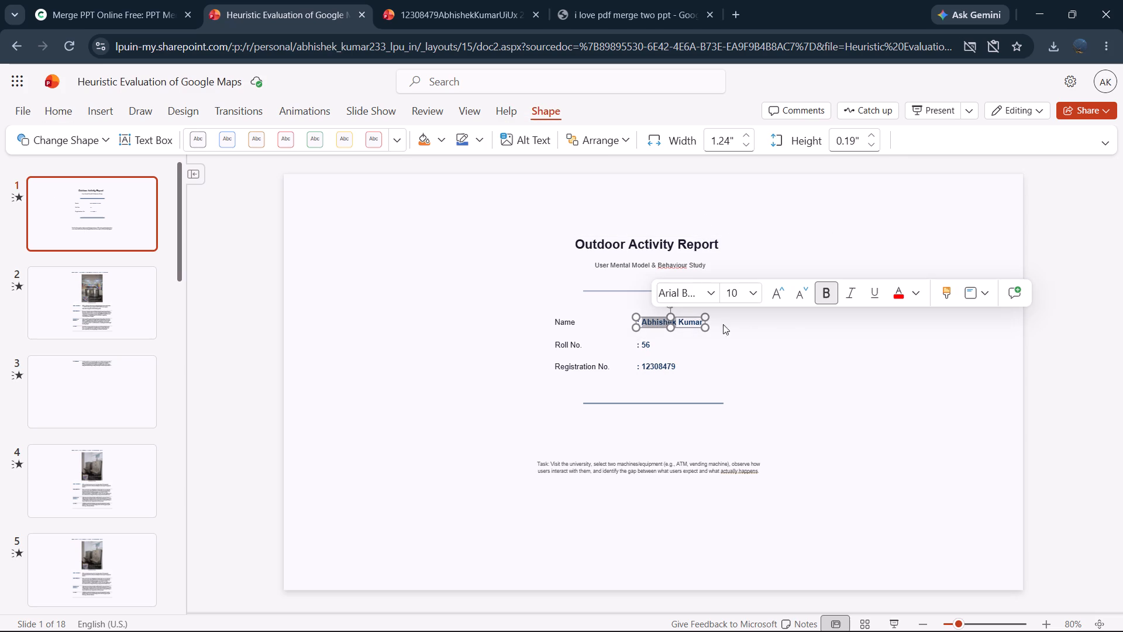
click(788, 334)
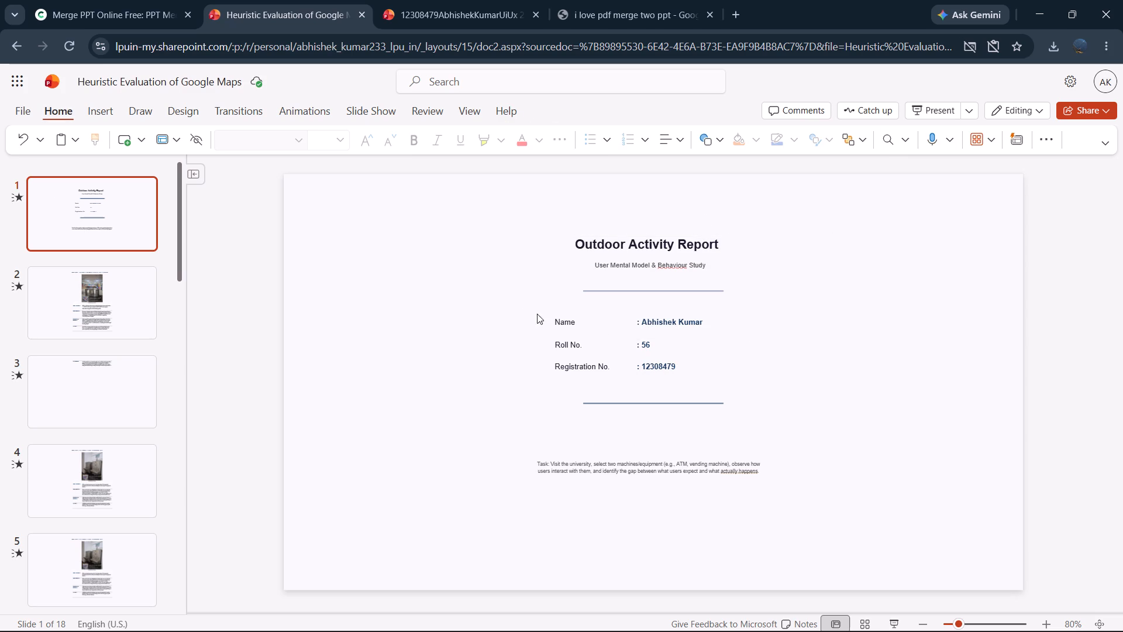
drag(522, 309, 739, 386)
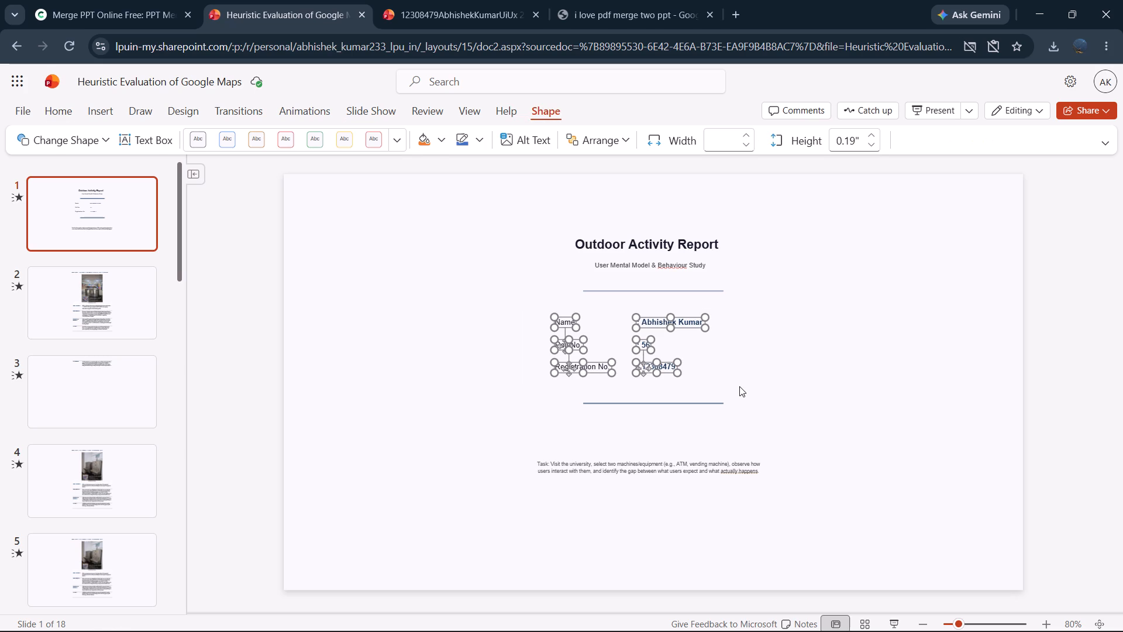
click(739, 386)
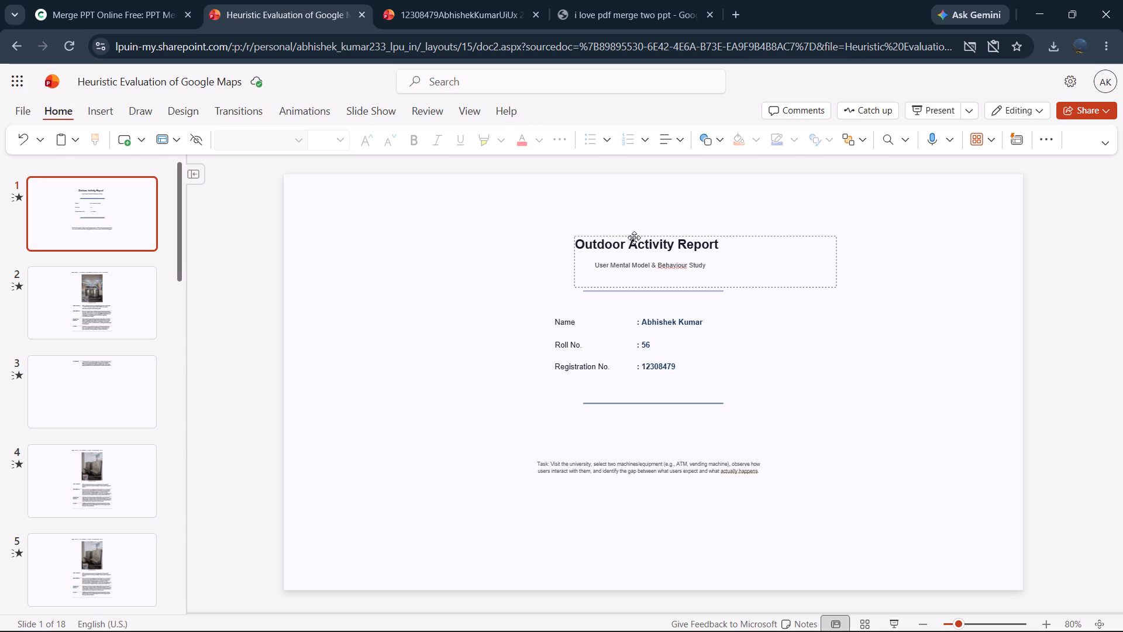
Check the slides ahead of the Google Maps cover and delete the duplicate Machine 2 slide at position 5.
click(182, 272)
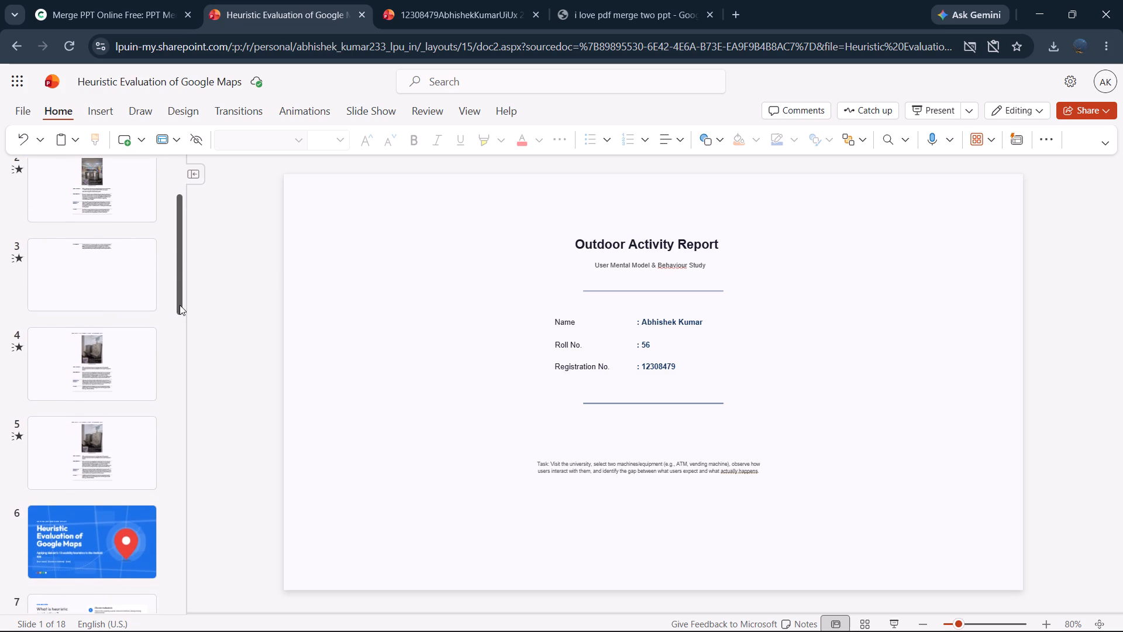
click(122, 287)
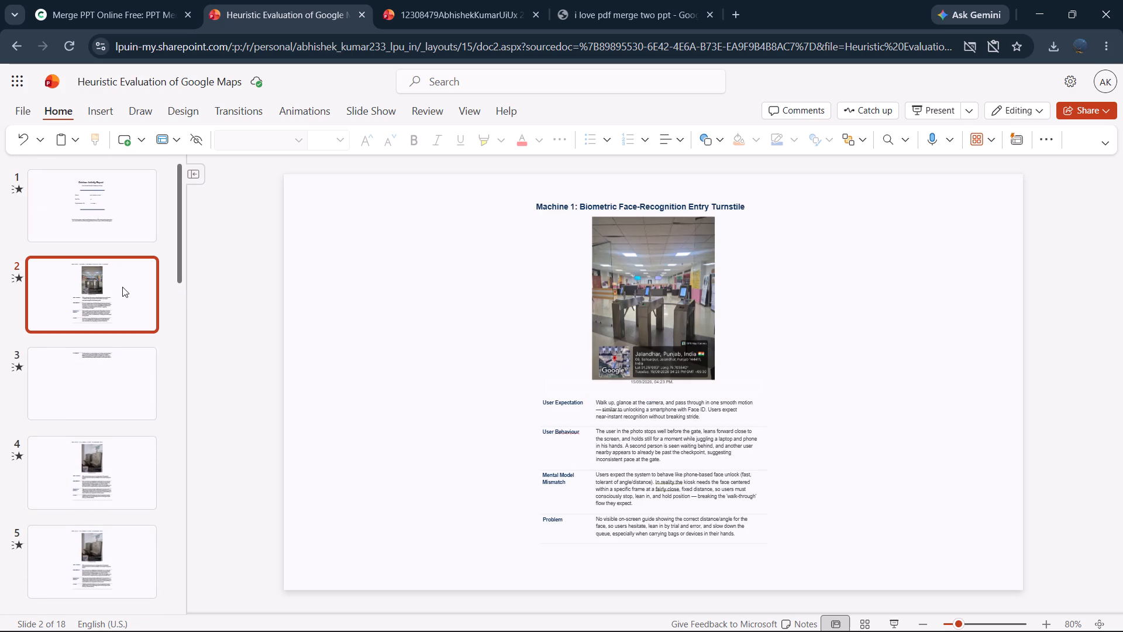
key(Down)
key(Down)
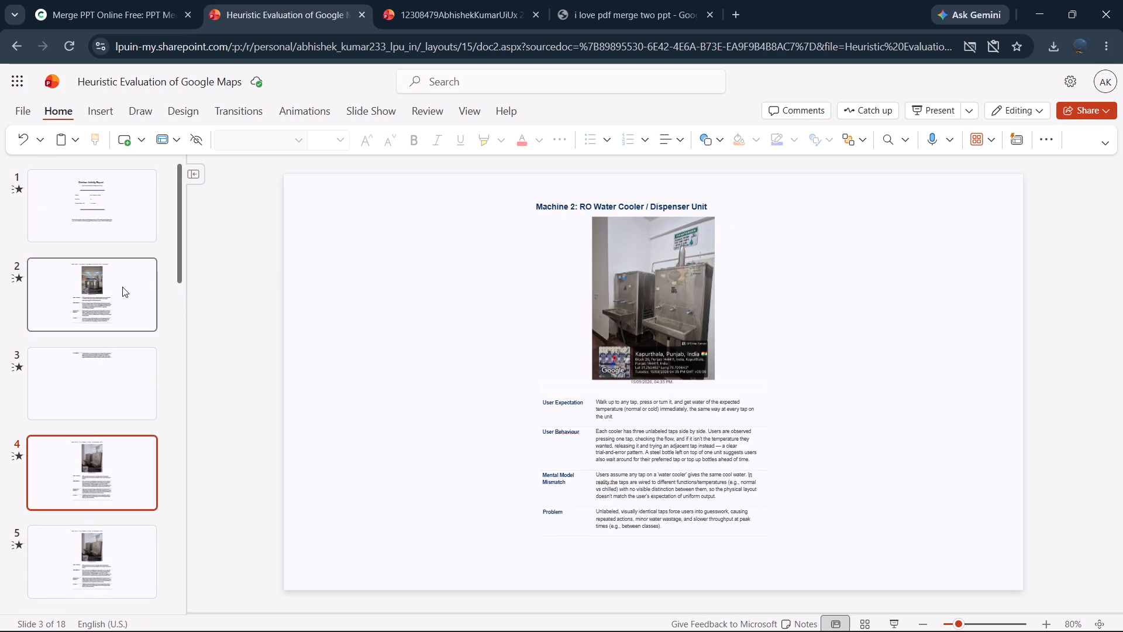
key(Down)
key(Down)
key(Up)
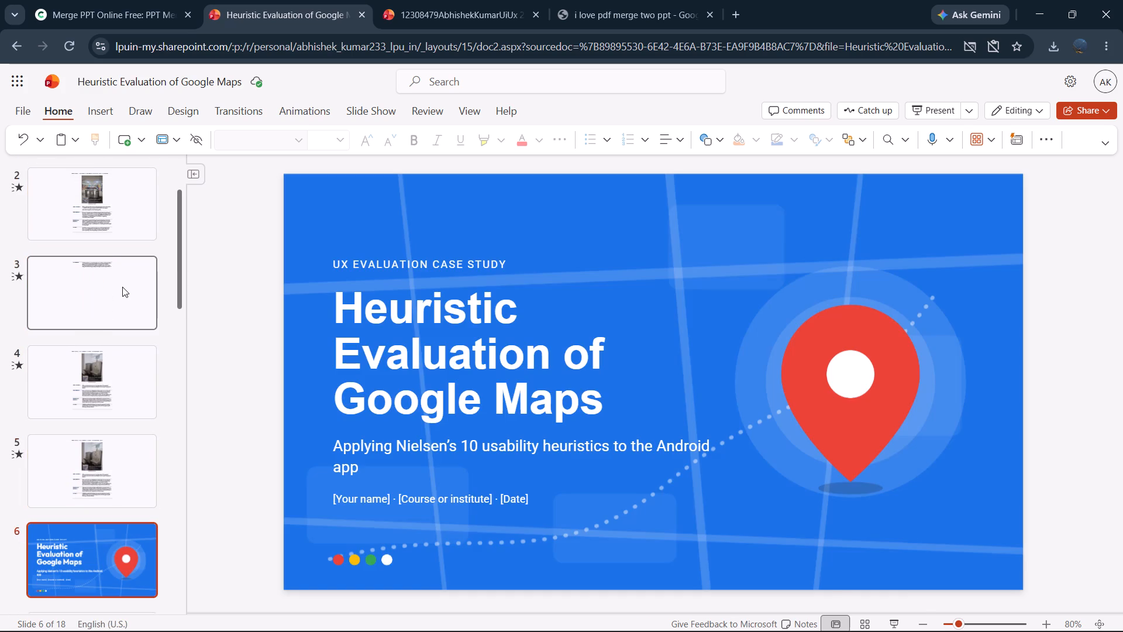
click(106, 487)
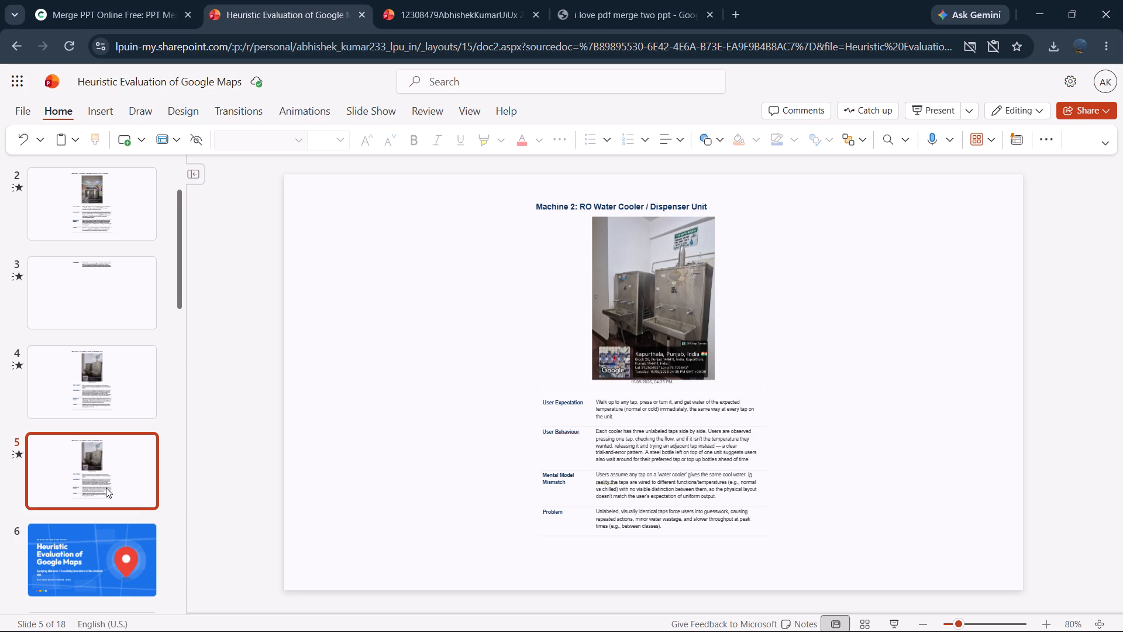
key(Delete)
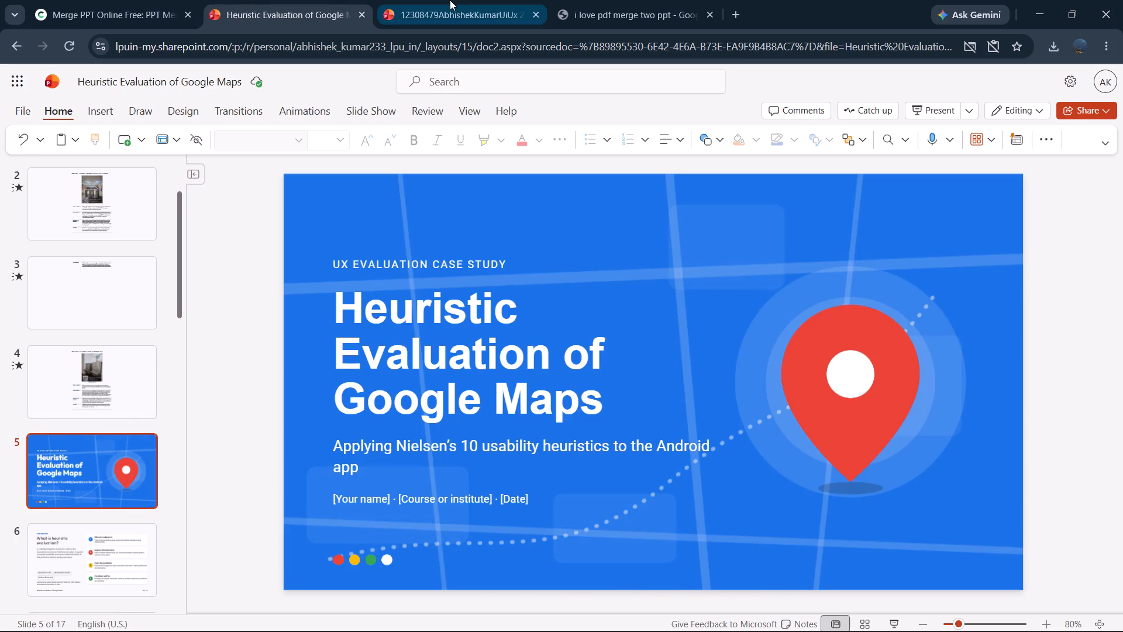
Copy slide 6 of the Outdoor Activity Report deck into the Google Maps deck as slide 5, directly after the Machine 2 slide.
click(450, 0)
scroll(68, 455, down, 7)
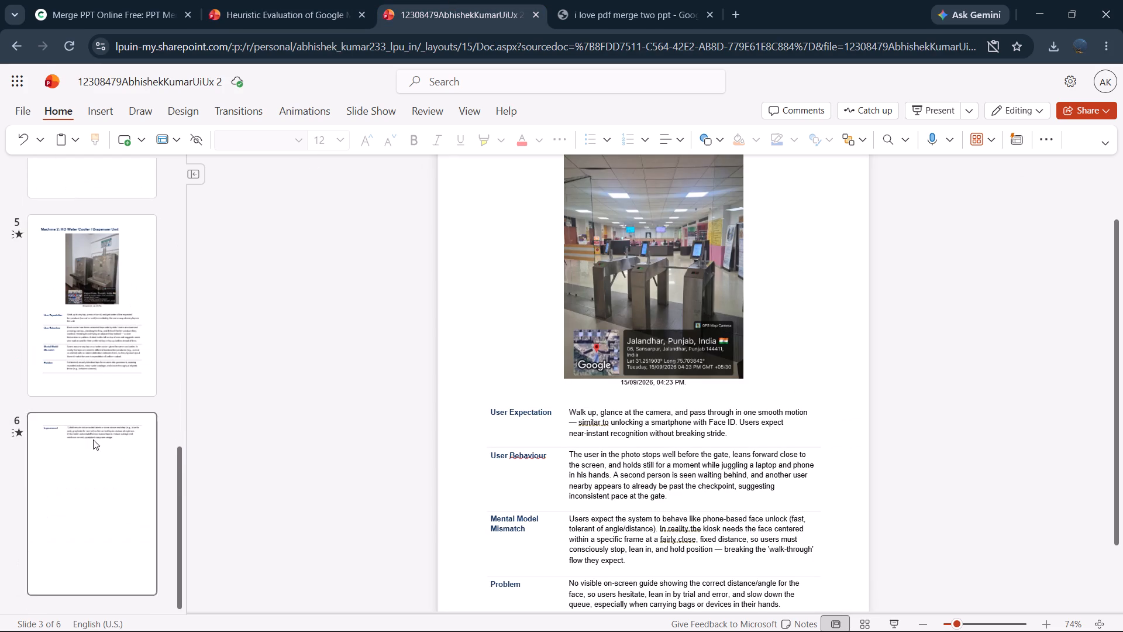
click(80, 481)
key(ctrl+c)
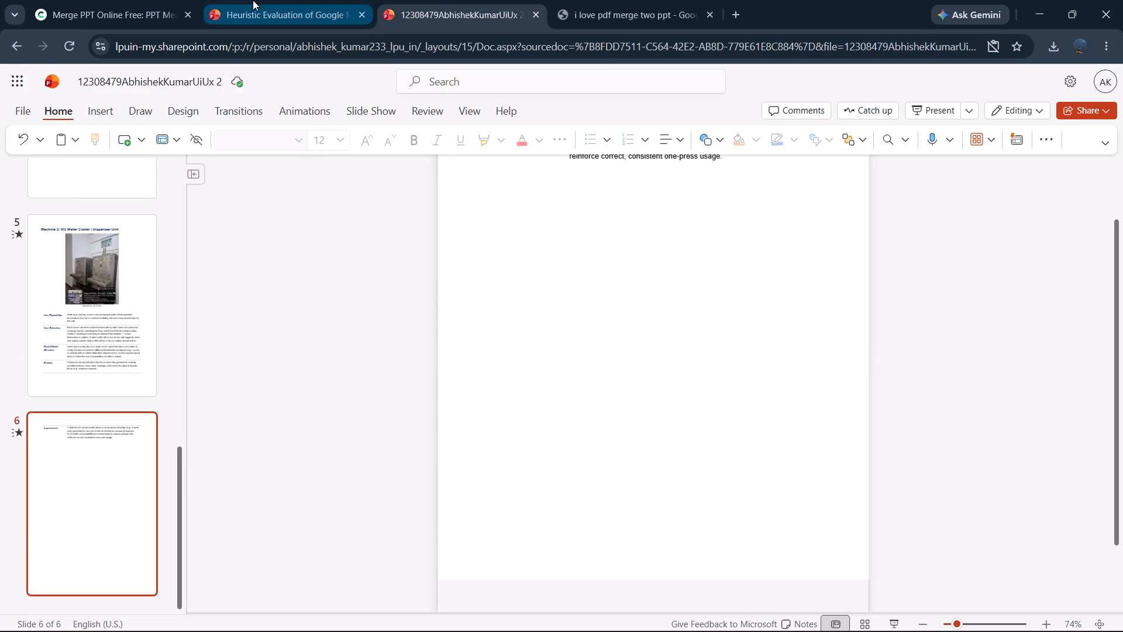
click(253, 0)
click(102, 370)
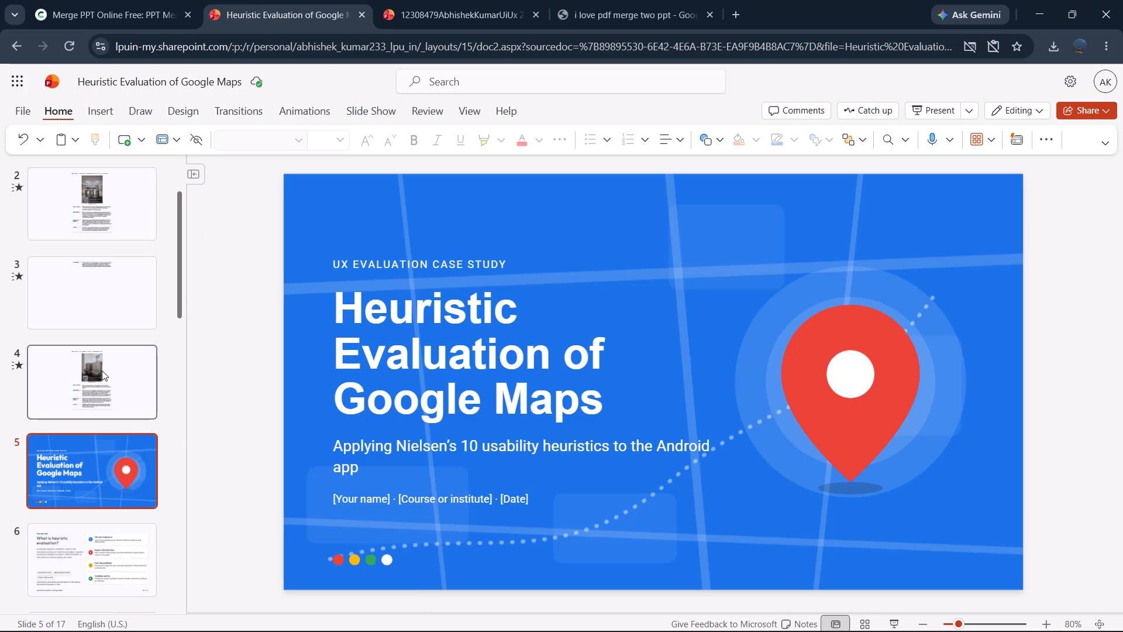
key(ctrl+v)
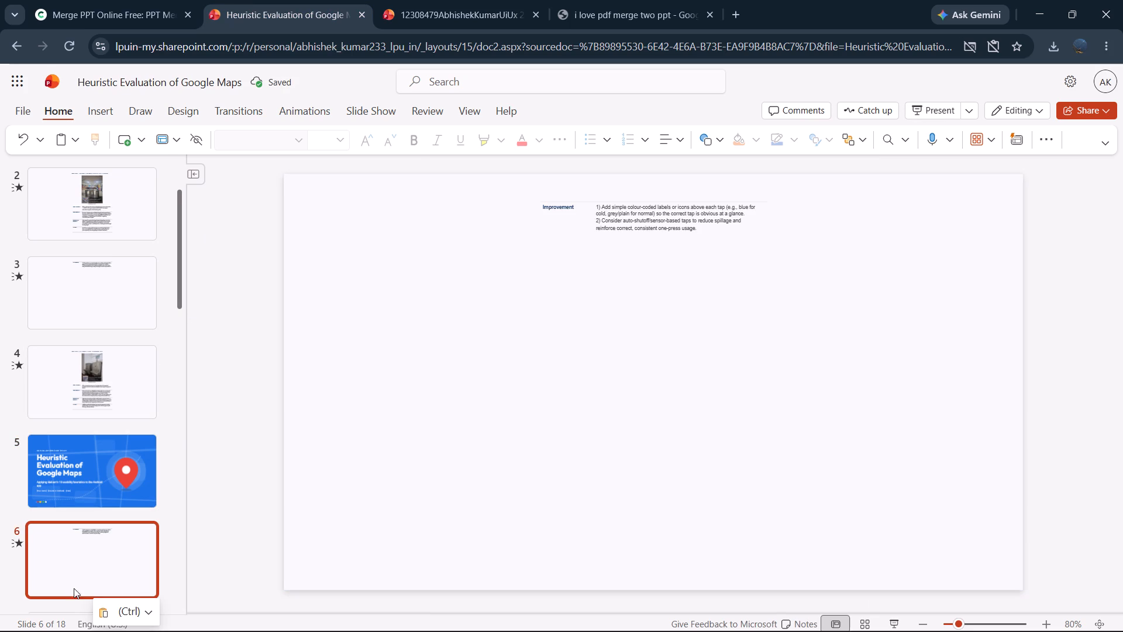
drag(82, 577, 95, 456)
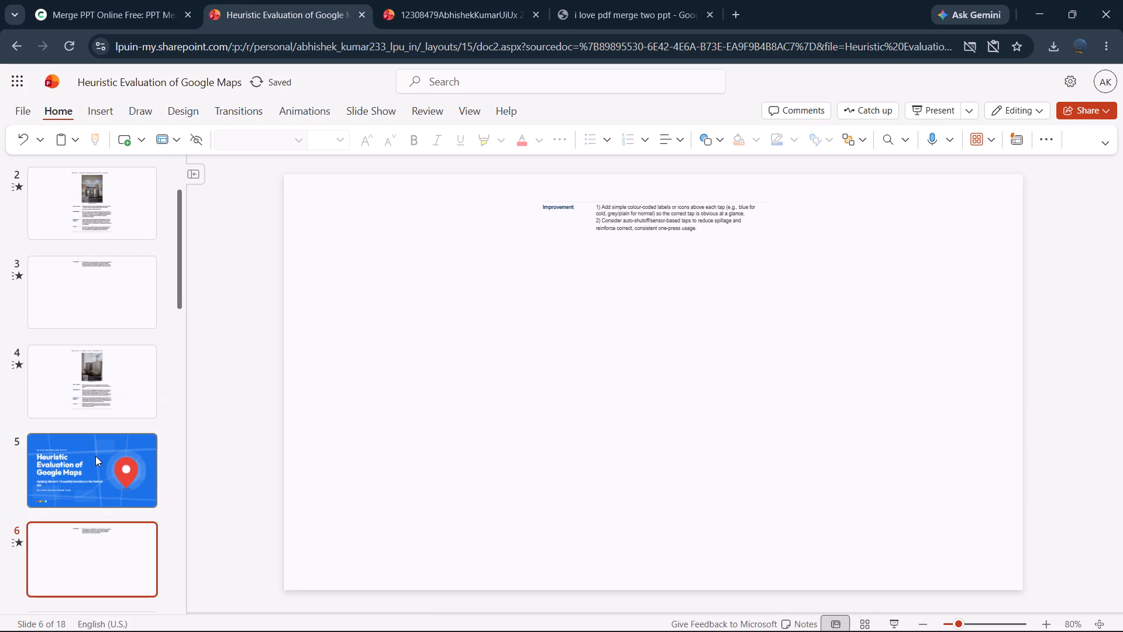
drag(75, 562, 83, 434)
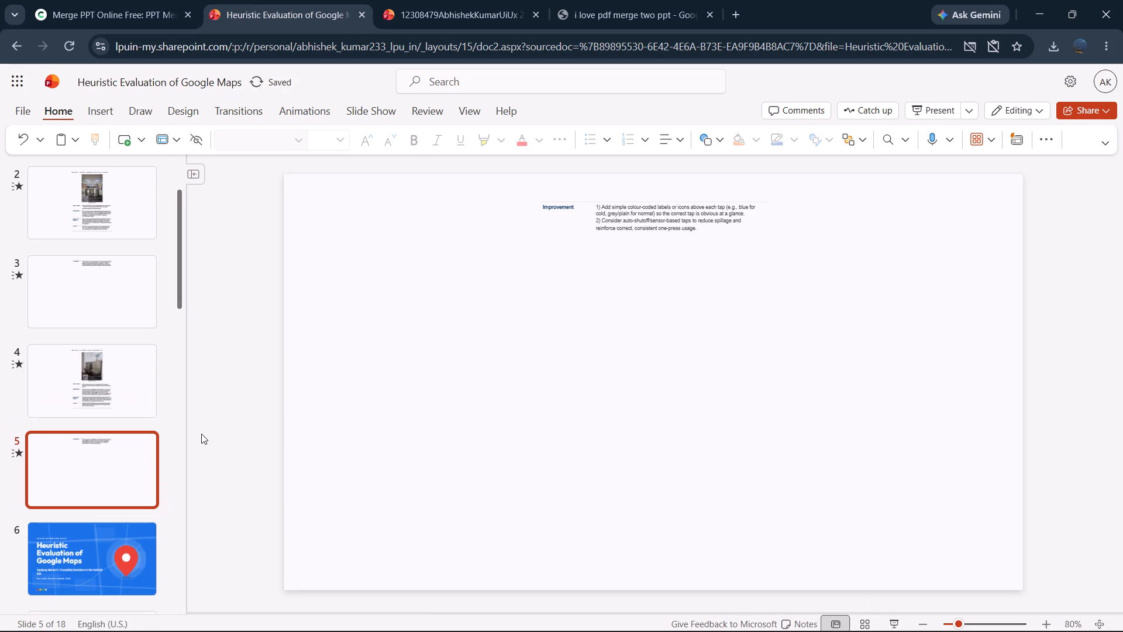
Review the order and content of the merged deck's opening slides, from the Outdoor Activity Report cover into the Google Maps section.
click(112, 391)
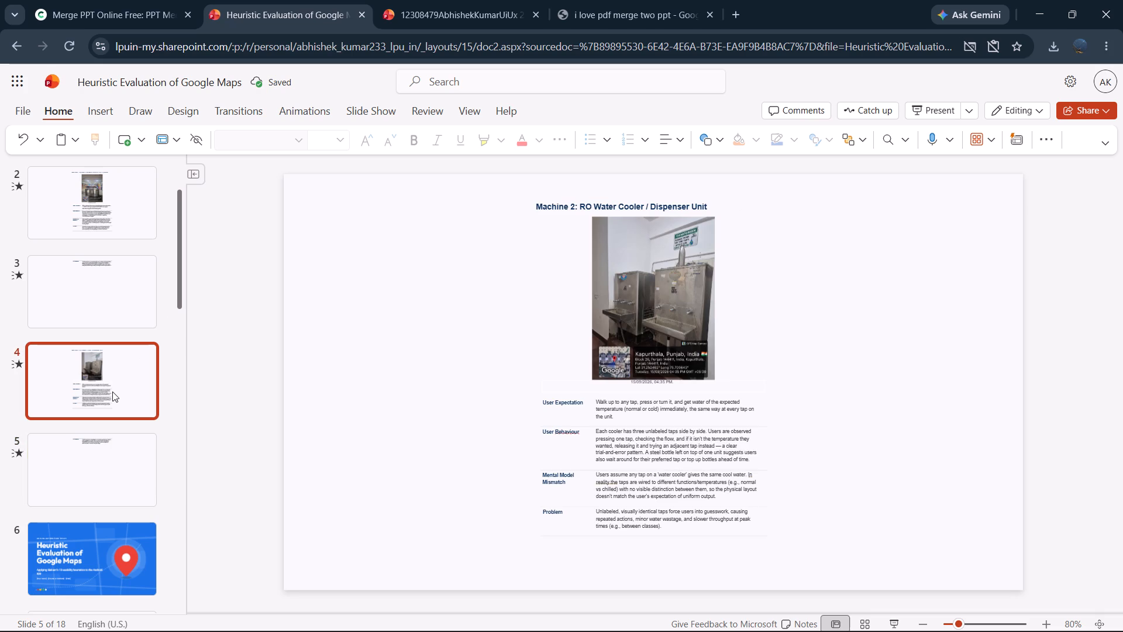
key(Up)
key(Up)
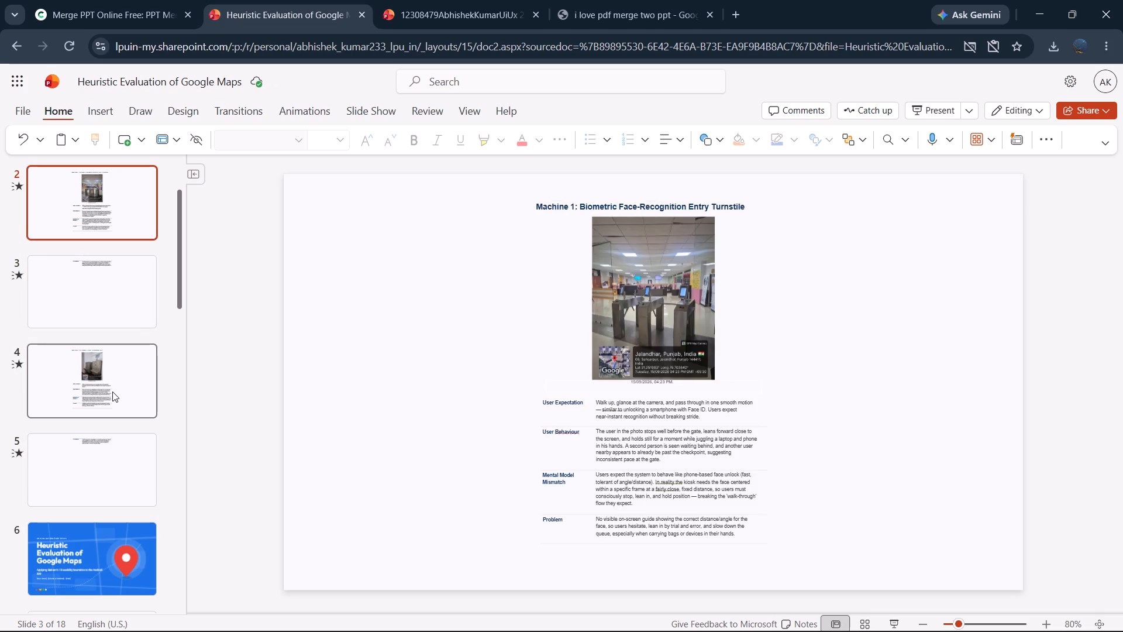
key(Up)
key(Up)
key(Down)
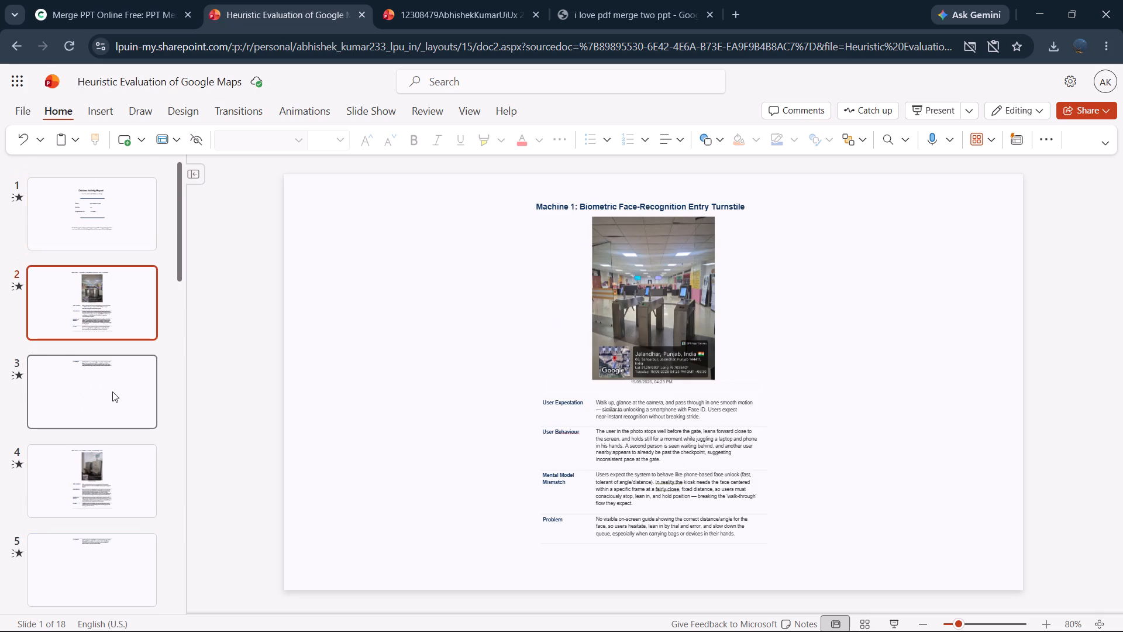
key(Down)
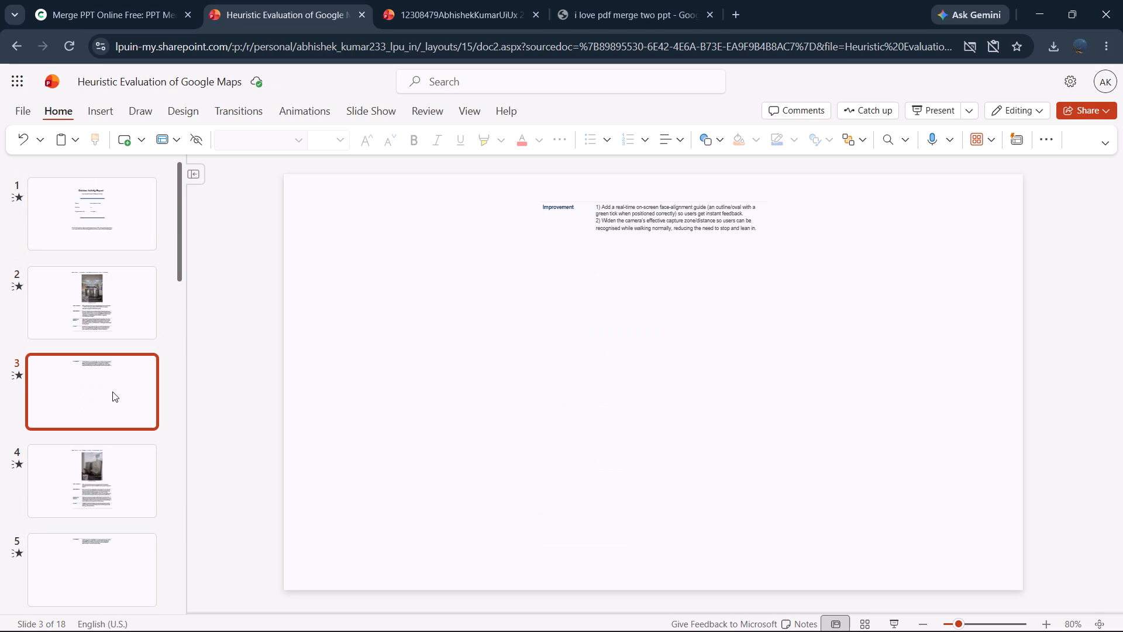
key(Down)
key(Down)
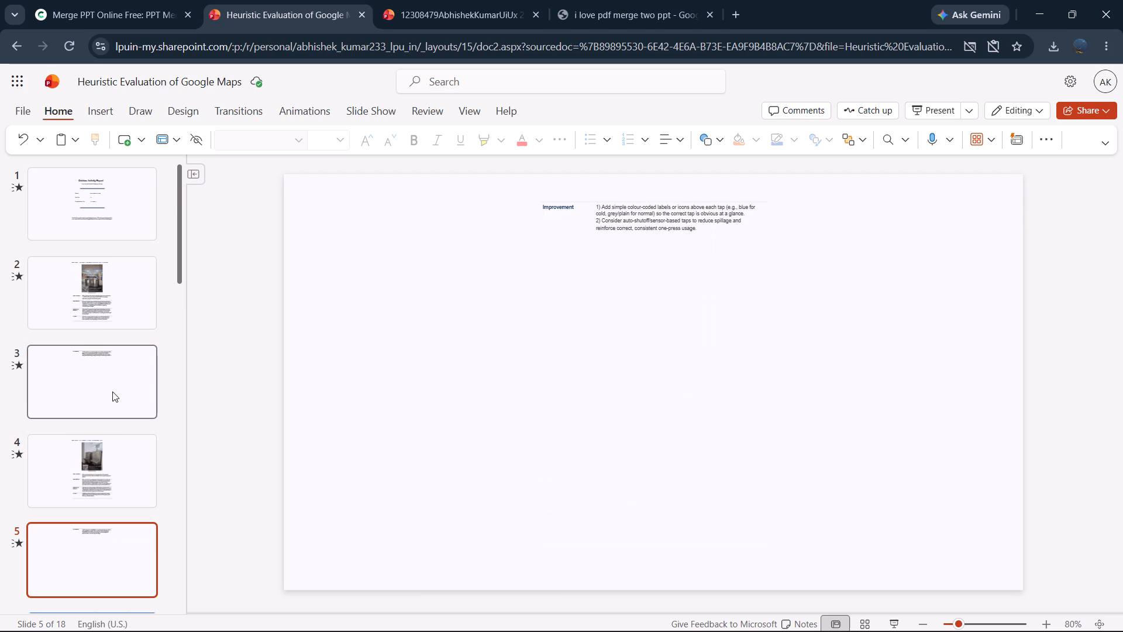
key(Down)
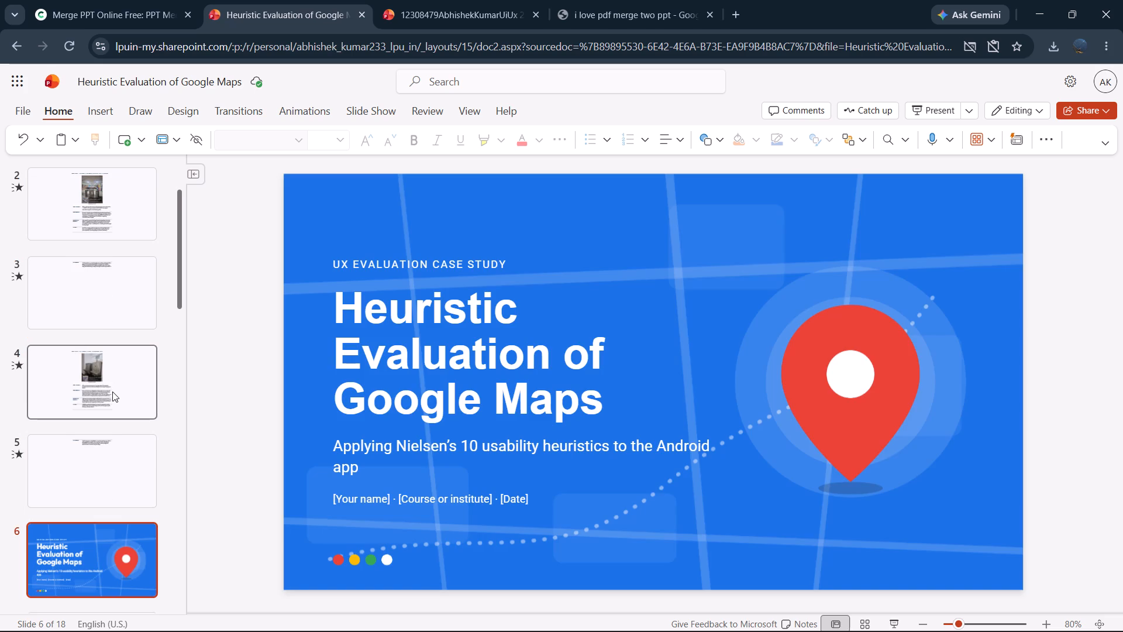
key(Down)
key(Down)
key(Down)
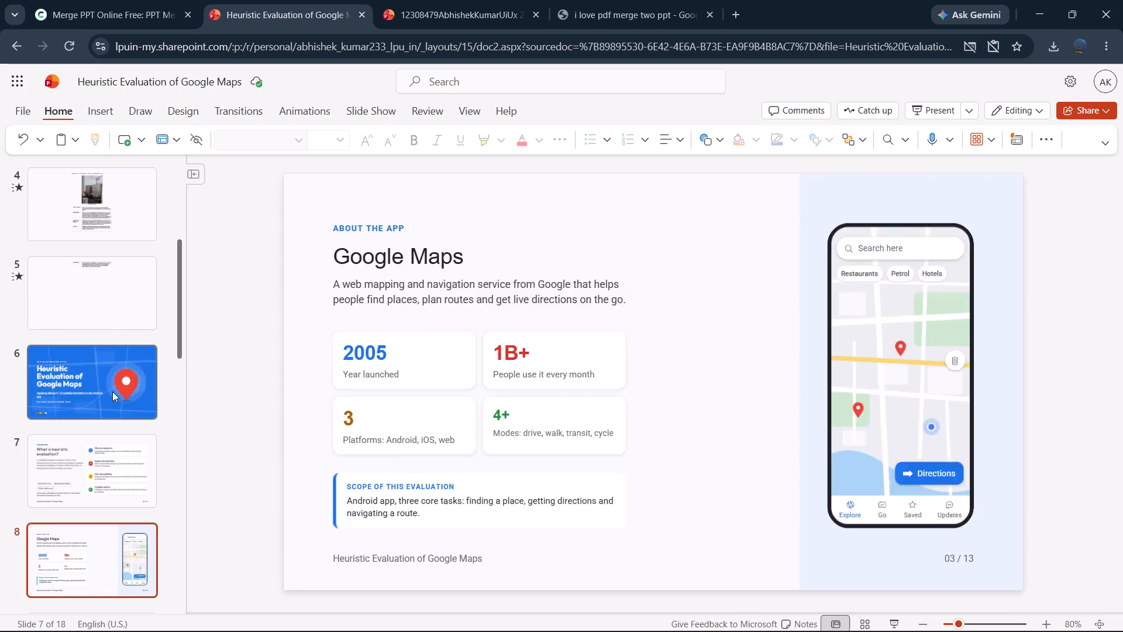
key(Down)
key(Up)
key(Up)
key(Up)
key(Up)
key(Up)
key(Up)
key(Up)
key(Up)
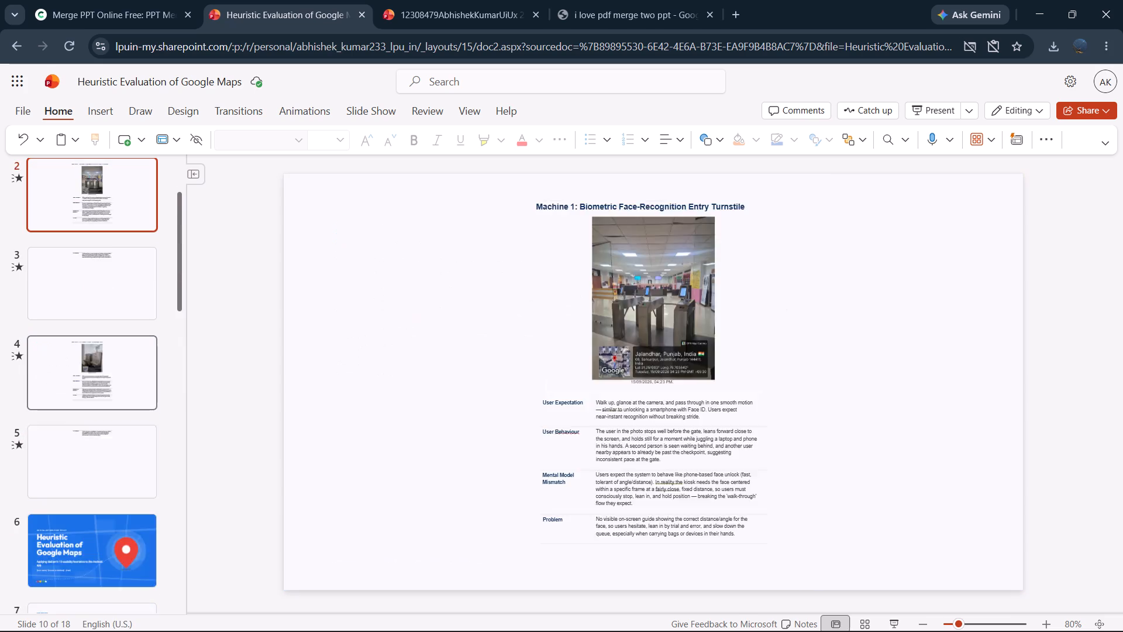
key(Up)
key(Up)
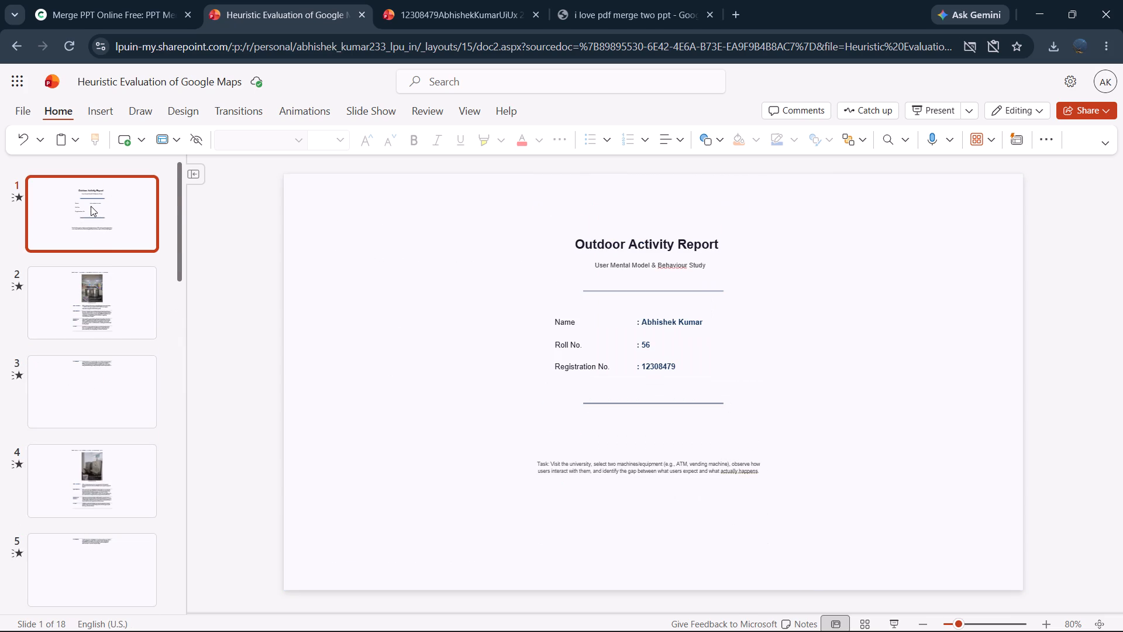
Move the Outdoor Activity Report cover and its two Machine 1 slides to the end of the deck, after the Help and documentation slide.
drag(91, 206, 105, 566)
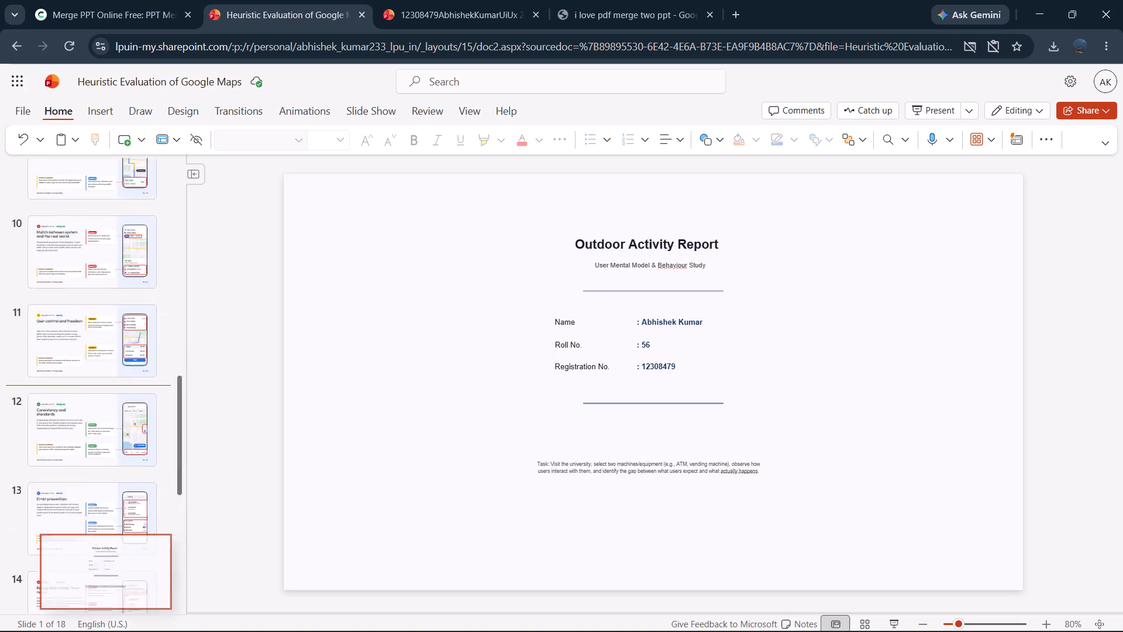
drag(105, 566, 101, 578)
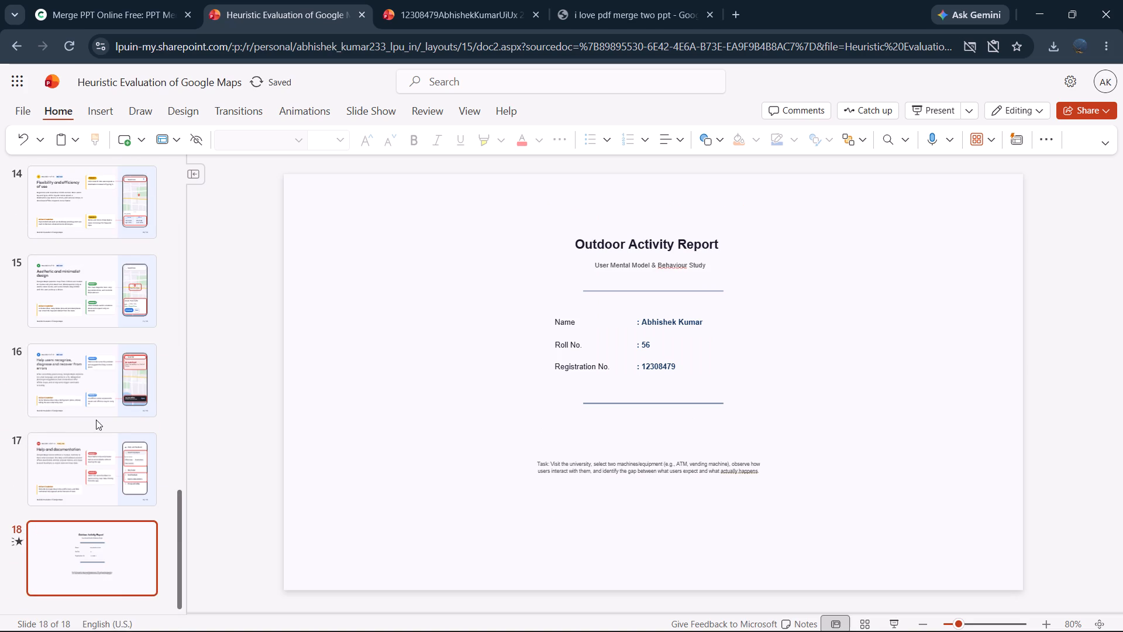
scroll(96, 420, up, 9)
drag(111, 201, 147, 631)
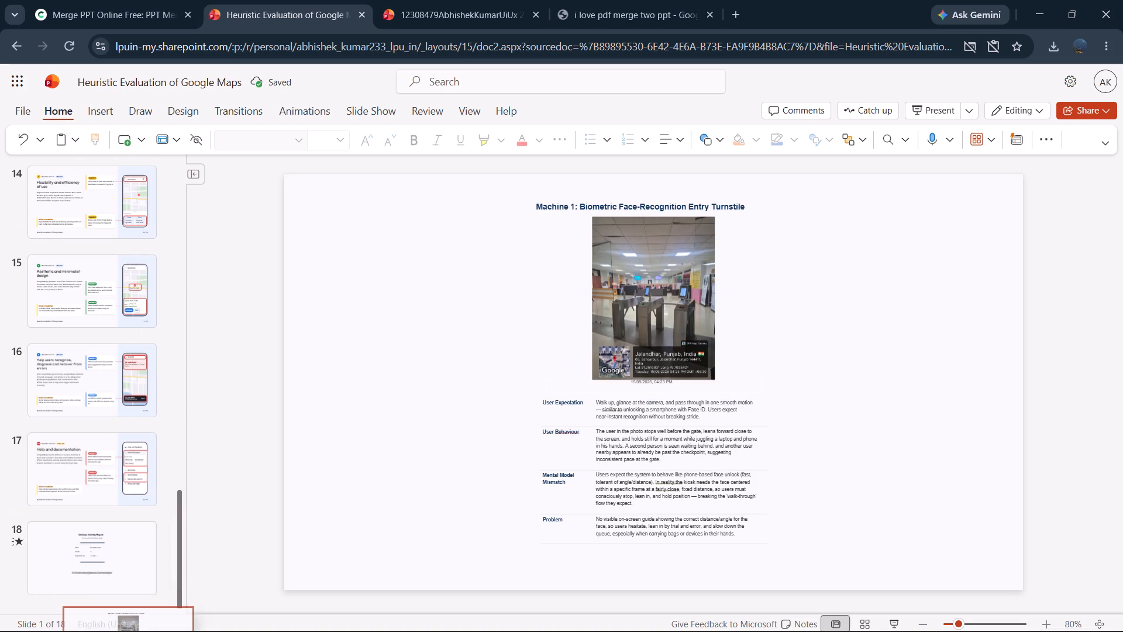
drag(147, 631, 116, 587)
scroll(113, 355, up, 8)
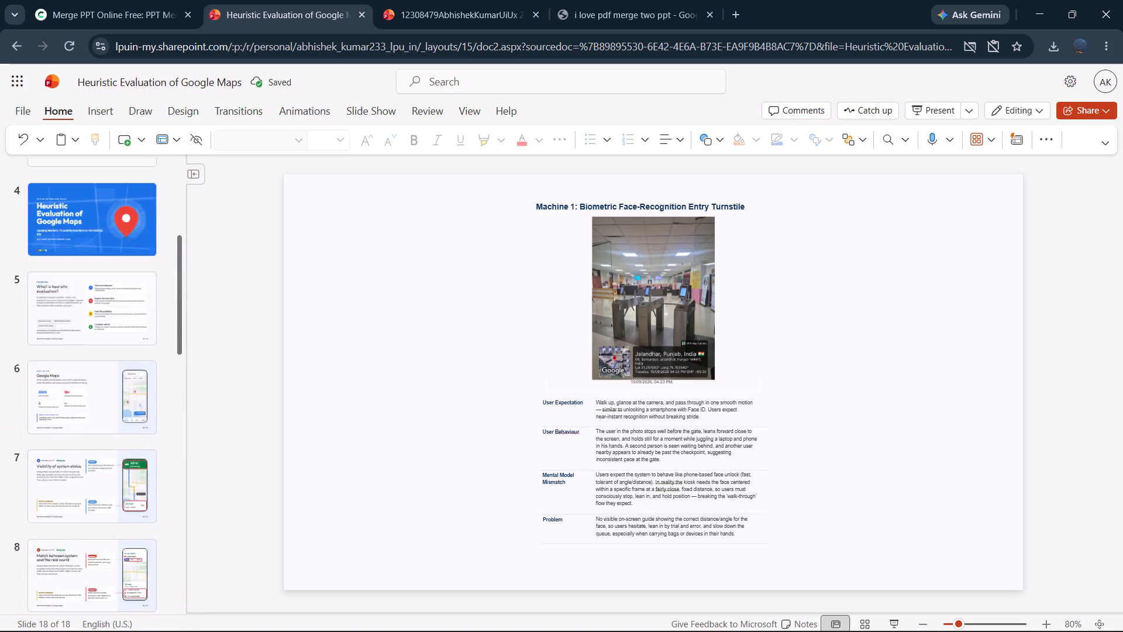
scroll(116, 266, up, 6)
drag(105, 218, 111, 588)
Move the Machine 2 slide and its Improvement slide to the end of the deck, after the Machine 1 slides.
scroll(109, 406, up, 3)
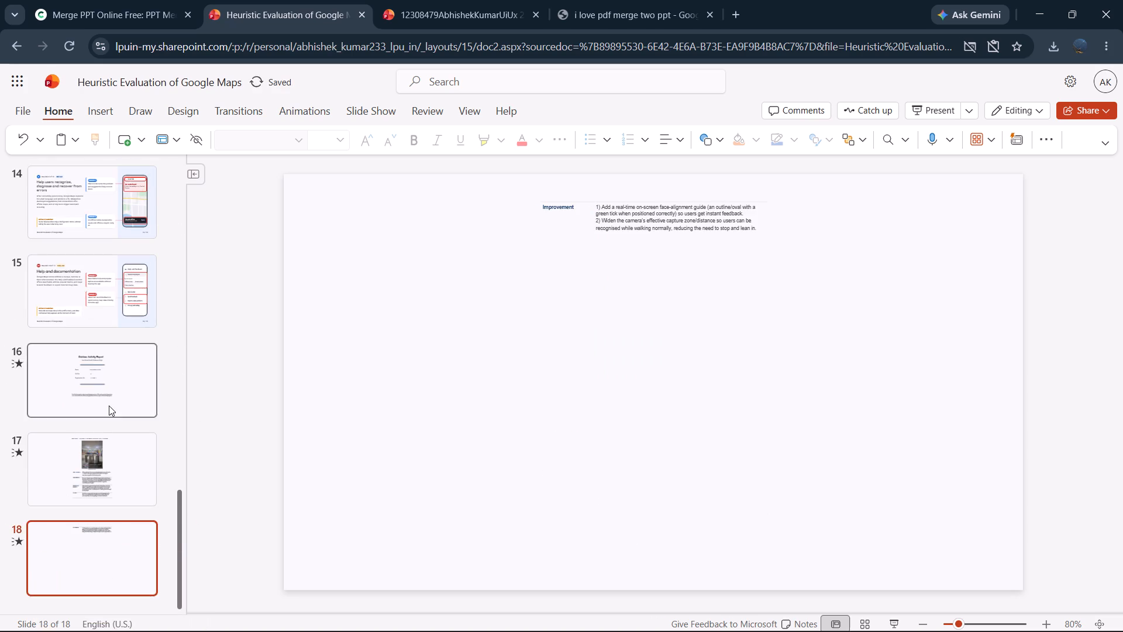
scroll(109, 406, up, 7)
drag(117, 229, 120, 631)
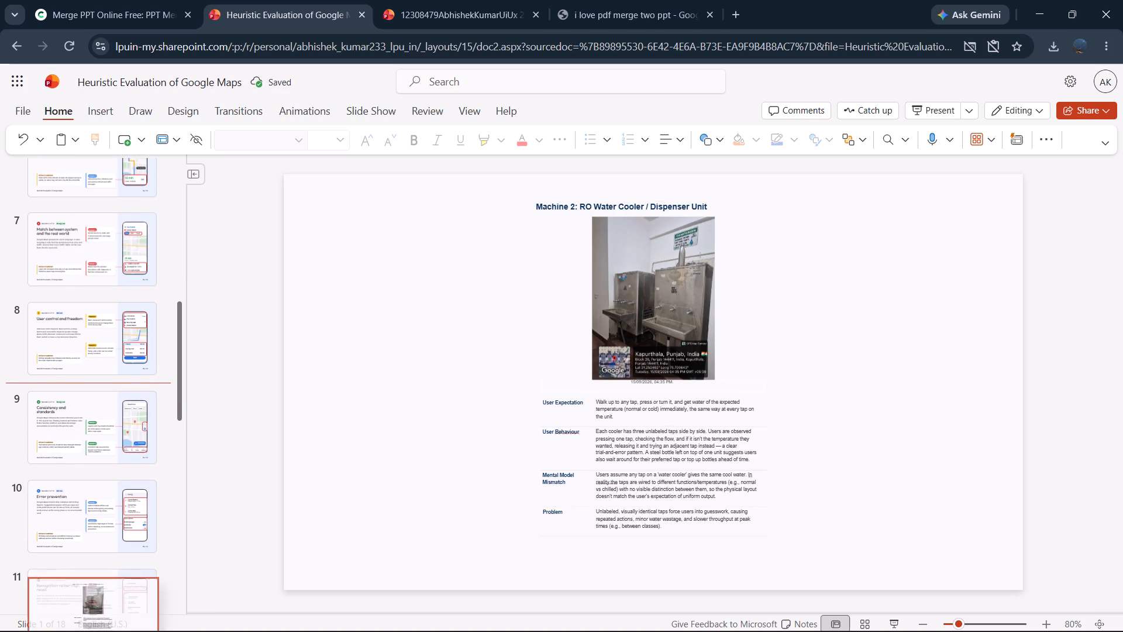
drag(120, 631, 139, 388)
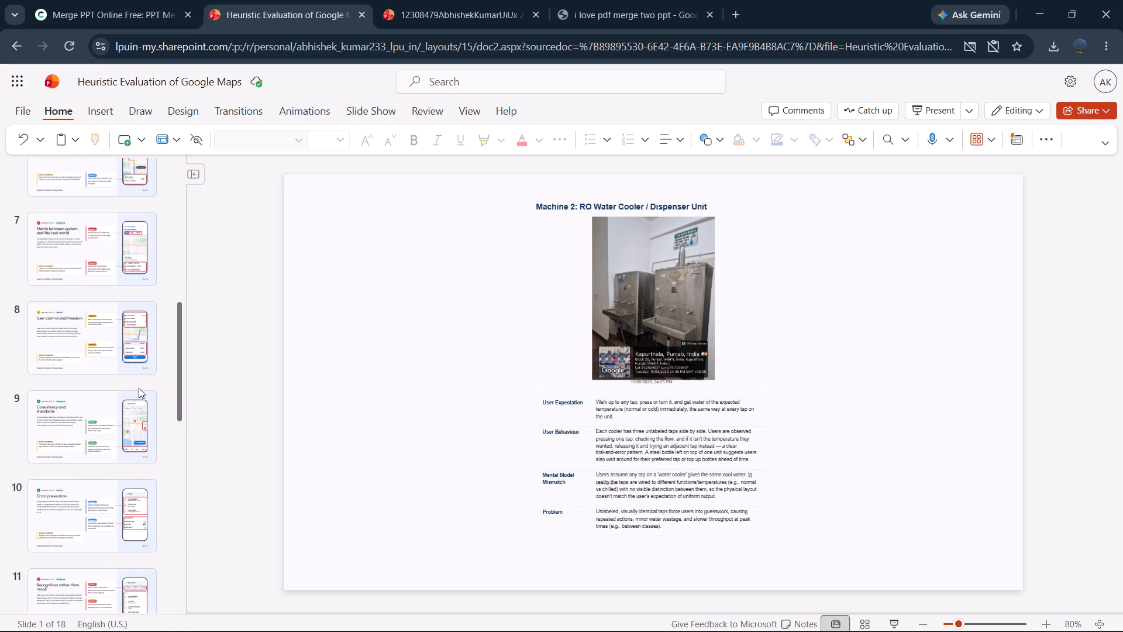
scroll(139, 388, up, 8)
drag(128, 226, 113, 631)
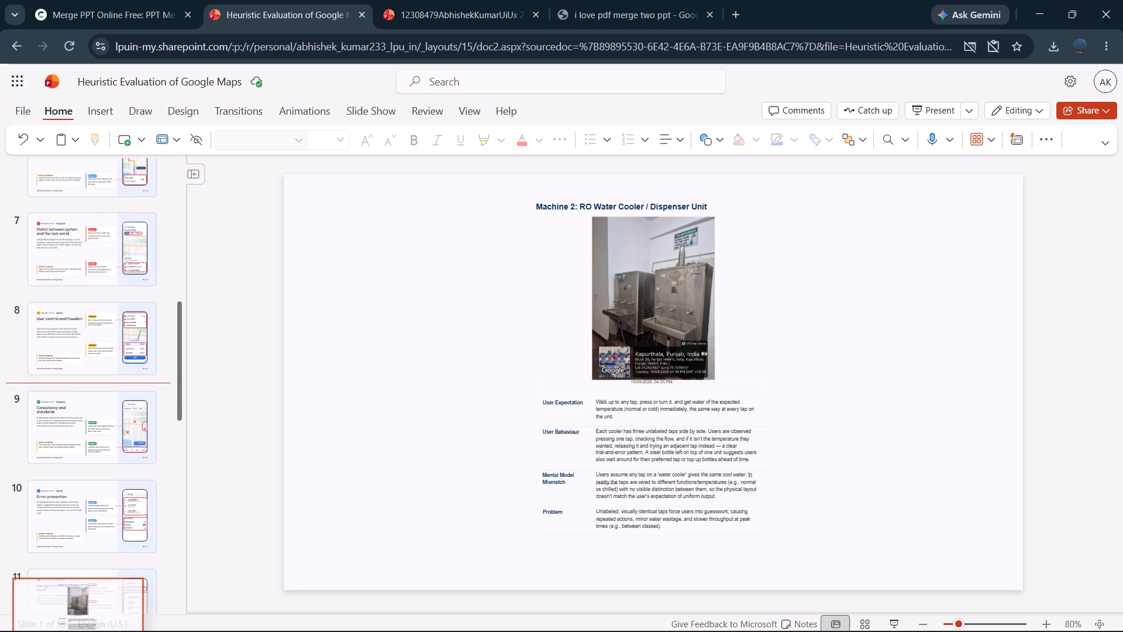
drag(113, 631, 174, 403)
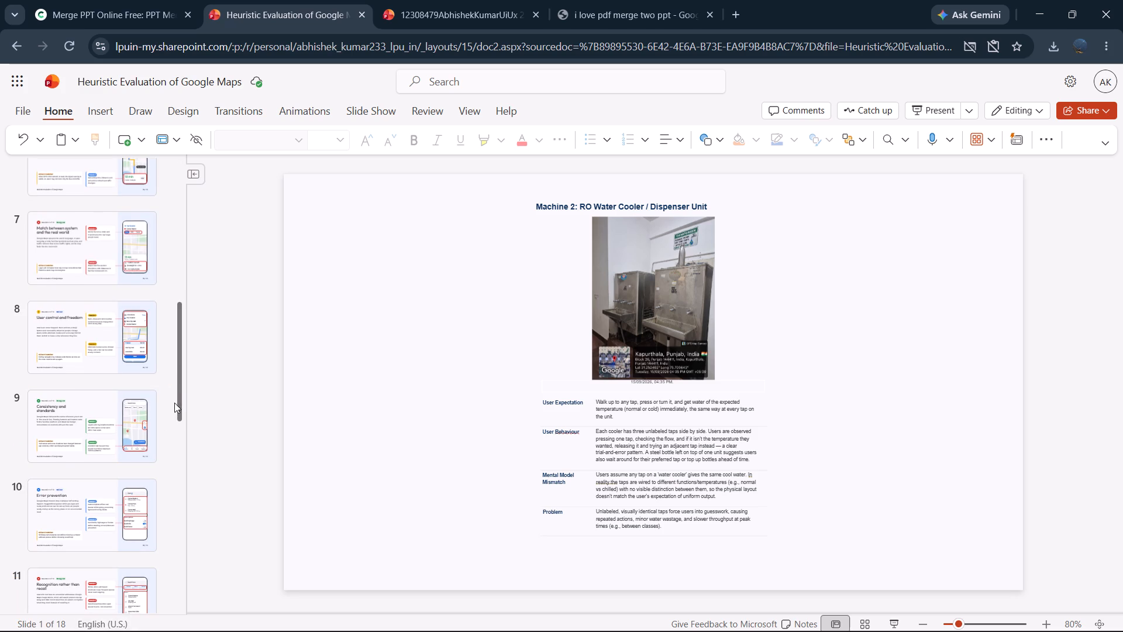
drag(174, 403, 178, 396)
scroll(178, 396, up, 7)
drag(112, 216, 113, 386)
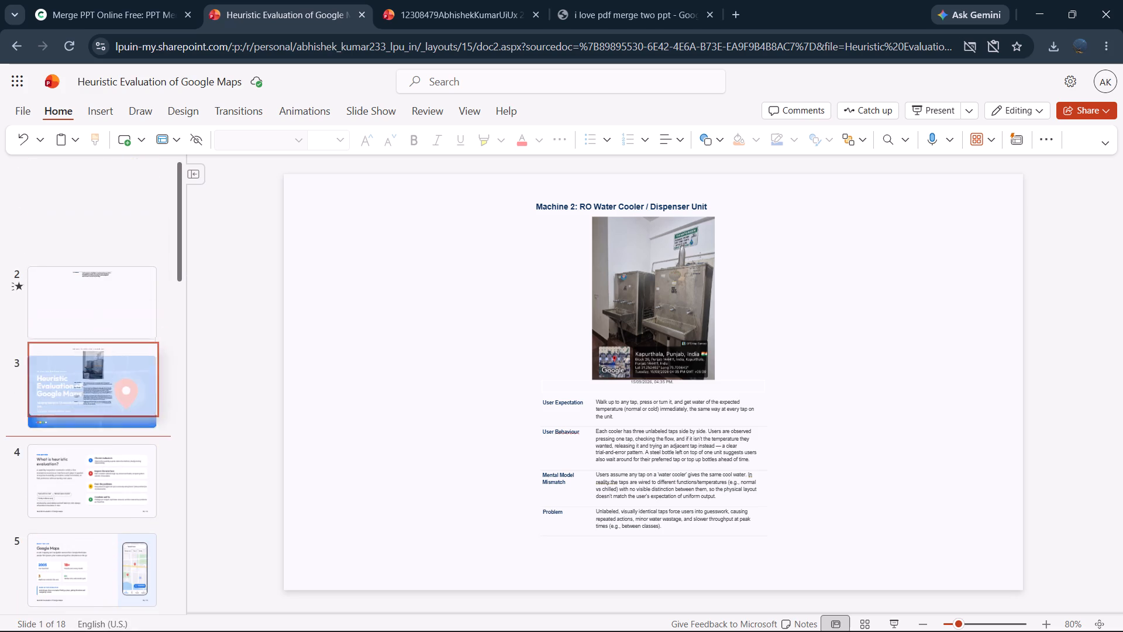
drag(113, 386, 104, 572)
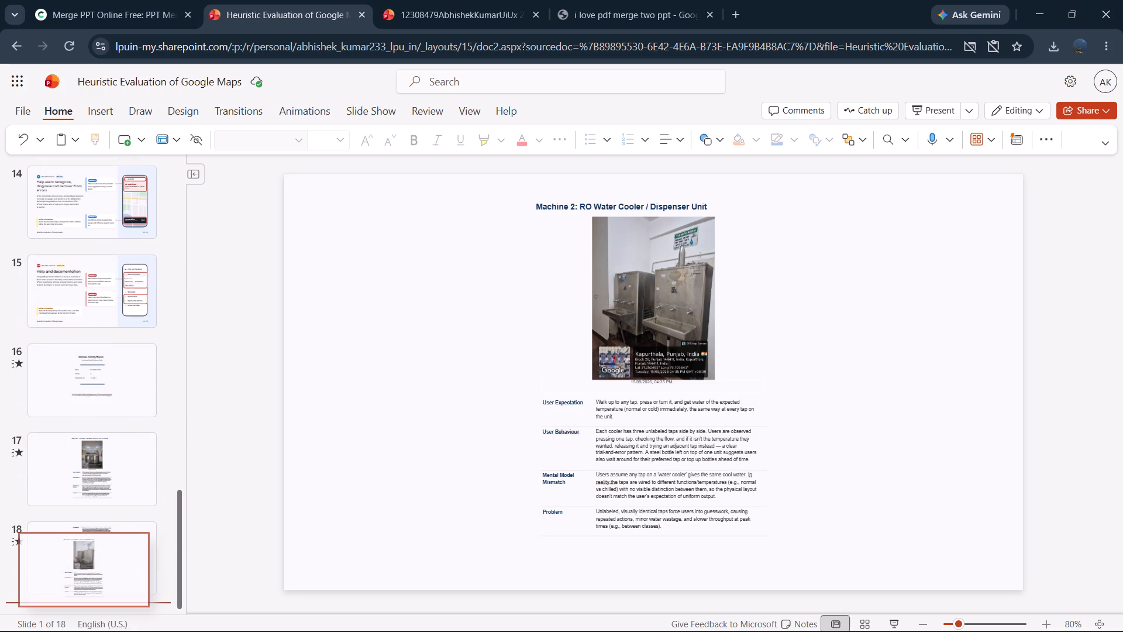
drag(104, 572, 104, 575)
scroll(116, 369, up, 8)
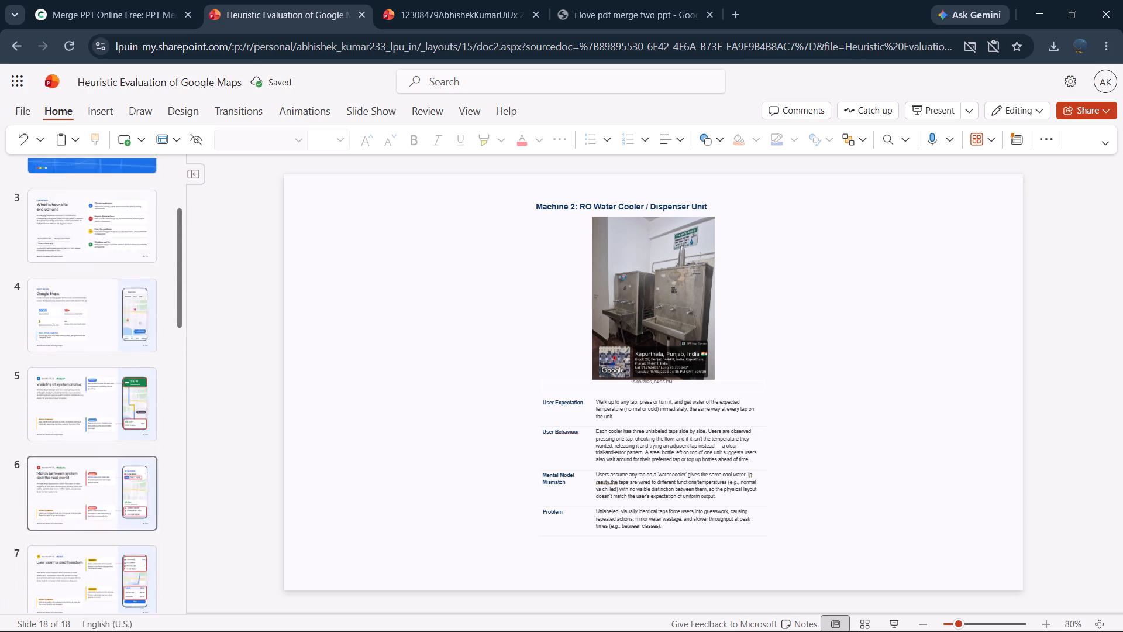
drag(113, 212, 110, 558)
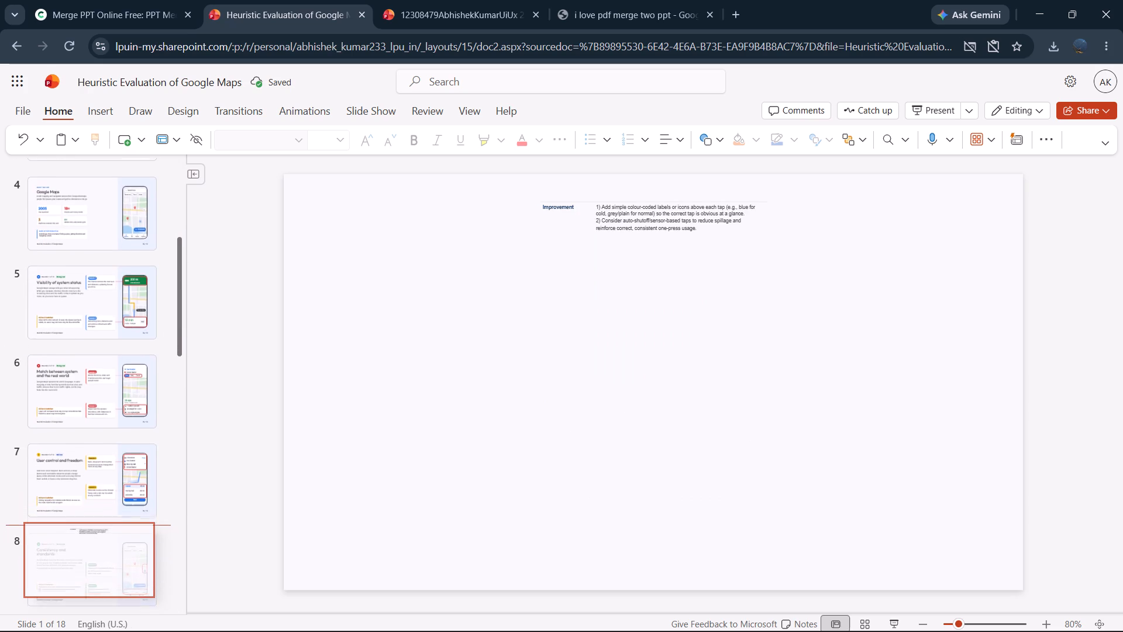
drag(110, 558, 107, 565)
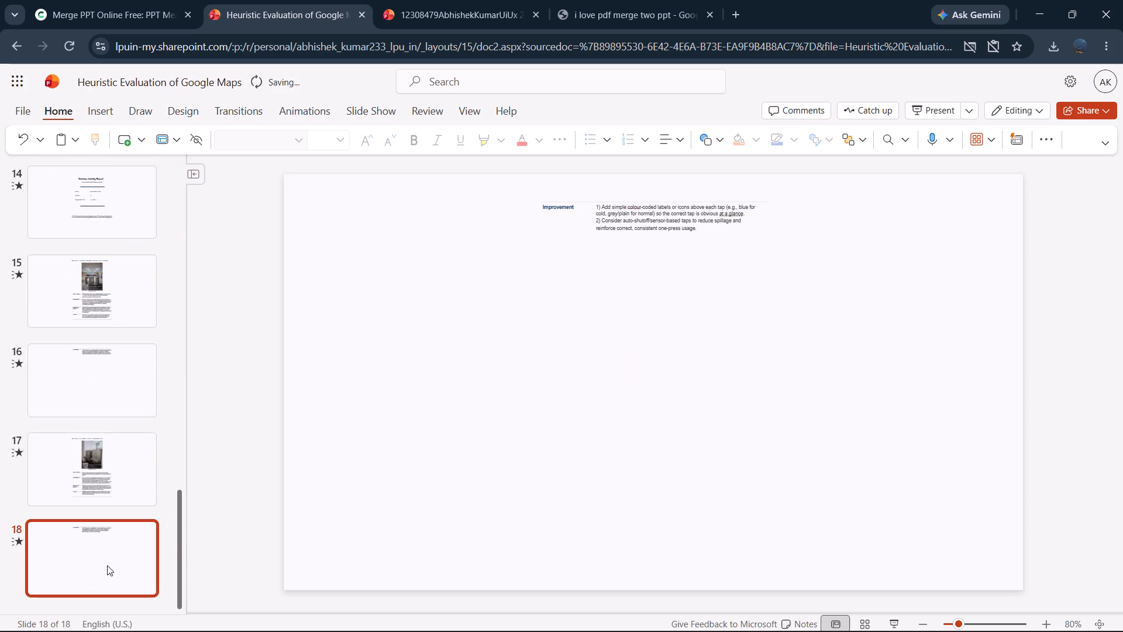
Review the order and content of all slides, from the Google Maps cover through the Outdoor Activity Report section, and return to slide 1.
scroll(104, 405, up, 17)
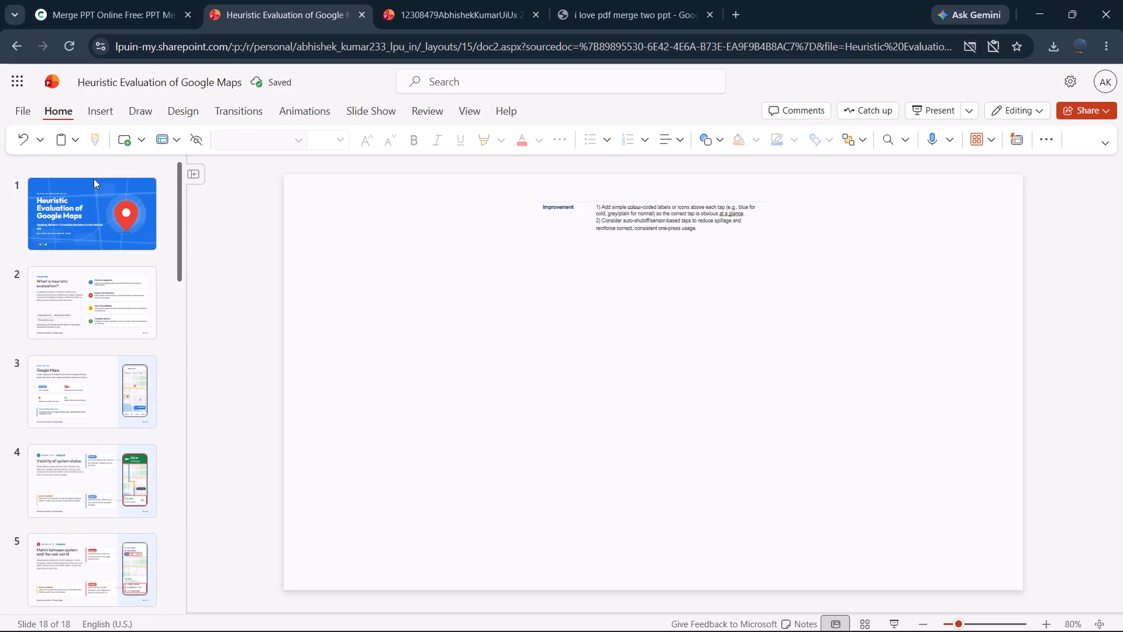
click(84, 226)
key(Down)
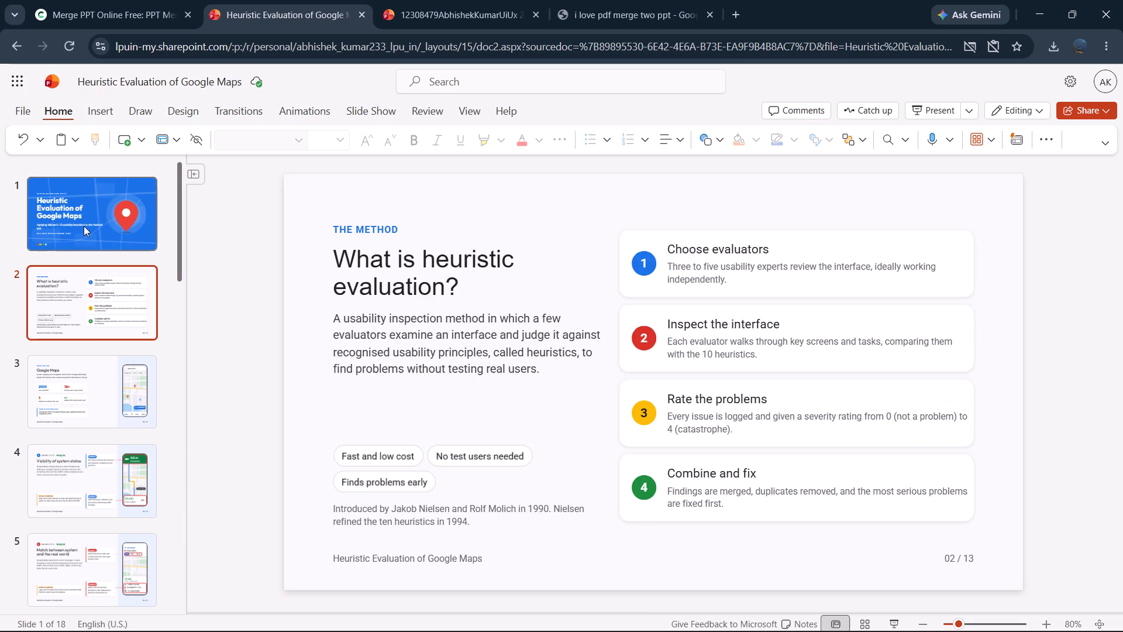
key(Down)
key(Down)
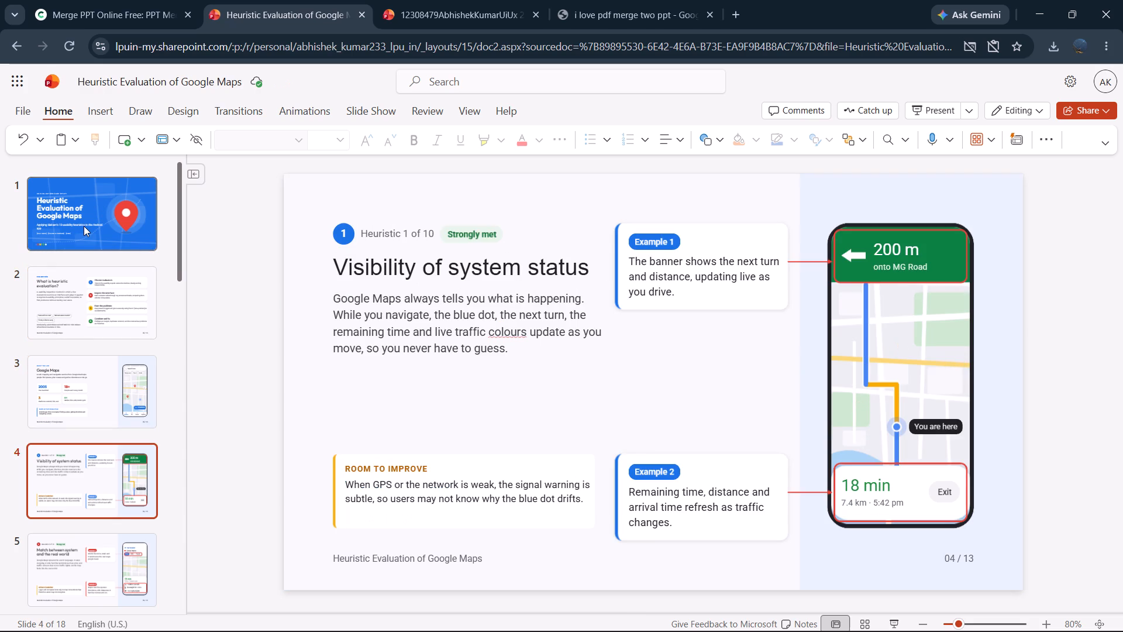
key(Down)
key(Down)
key(Down)
key(Down)
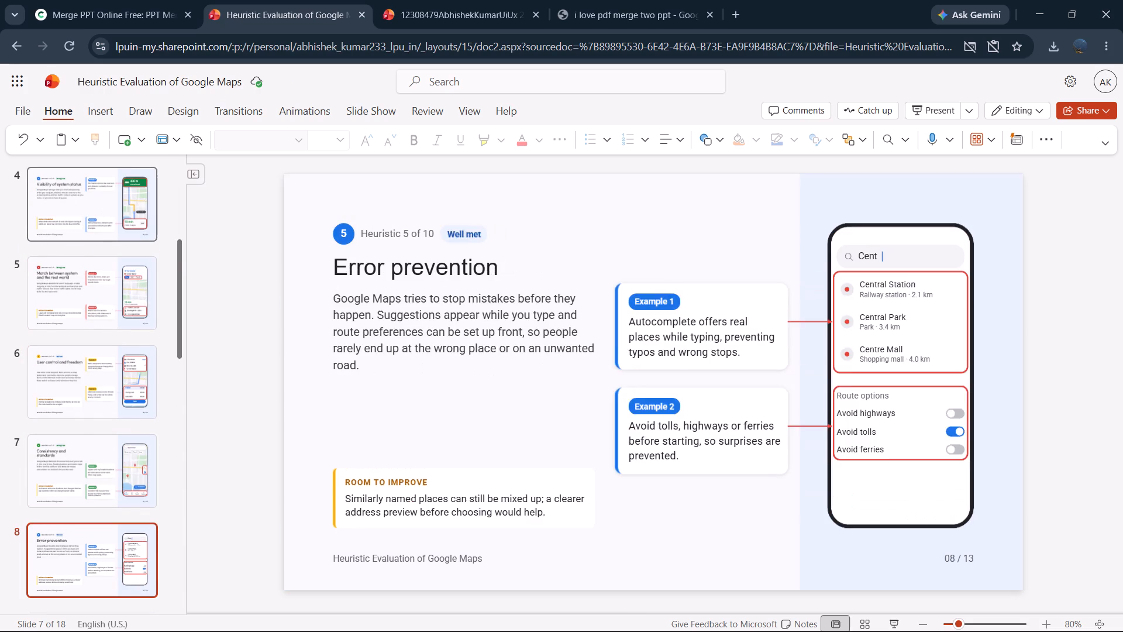
key(Down)
key(Down)
key(Down)
key(Down)
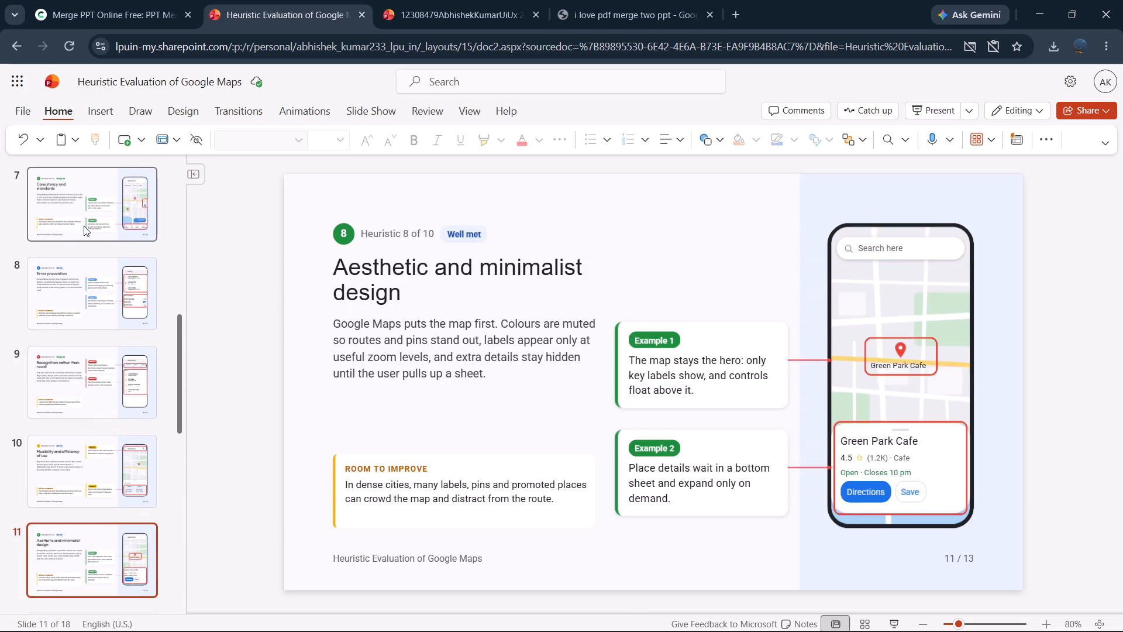
key(Down)
key(Down)
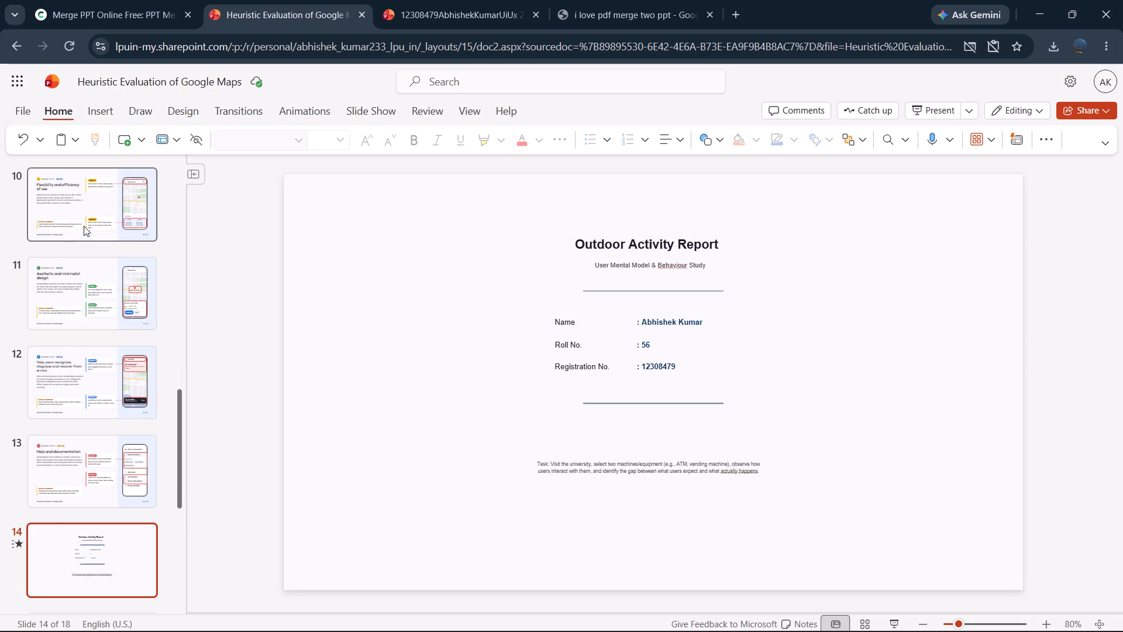
key(Down)
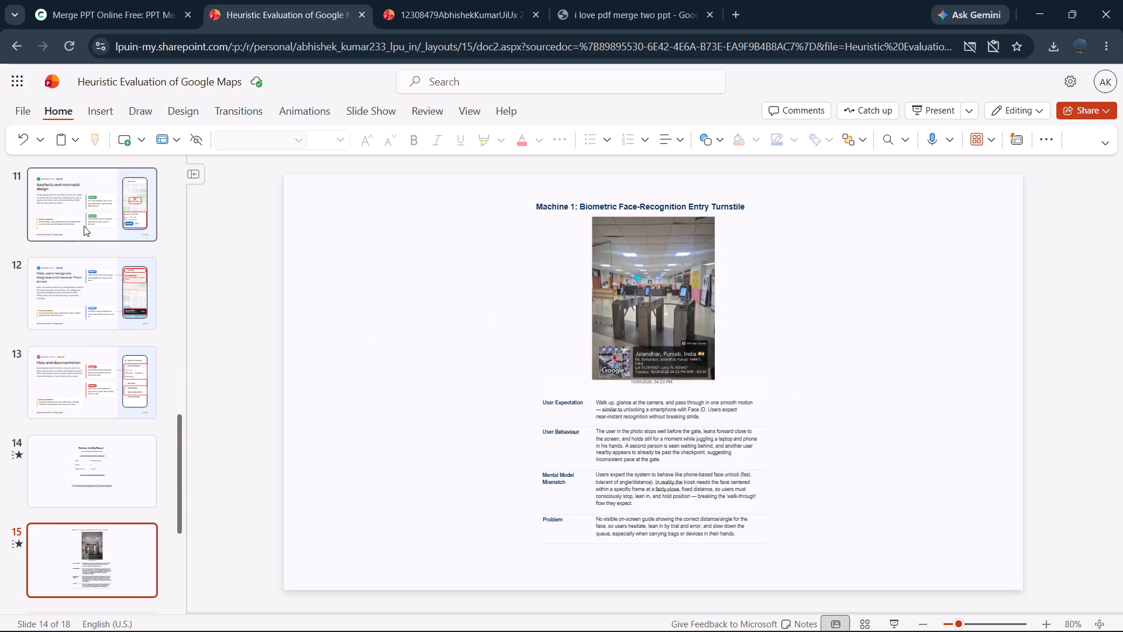
key(Down)
key(Down)
key(Down)
key(Down)
key(Down)
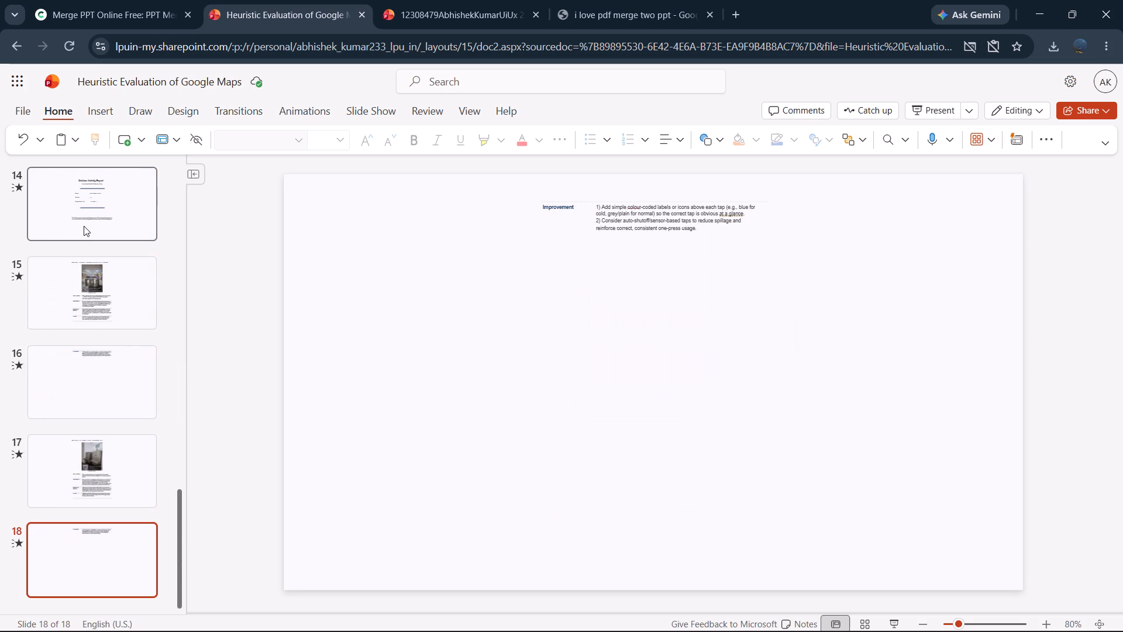
key(Up)
key(Up)
key(Up)
key(Up)
key(Up)
key(Up)
key(Up)
key(Up)
key(Up)
key(Up)
key(Up)
key(Up)
key(Up)
key(Up)
key(Up)
key(Up)
key(Up)
key(Up)
key(Up)
key(Up)
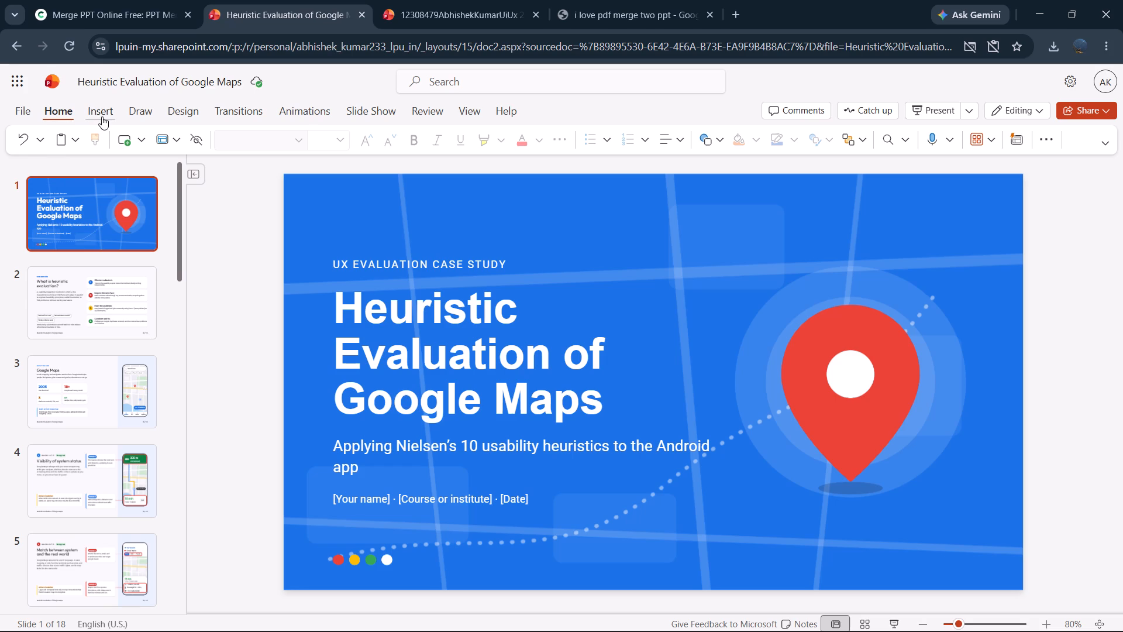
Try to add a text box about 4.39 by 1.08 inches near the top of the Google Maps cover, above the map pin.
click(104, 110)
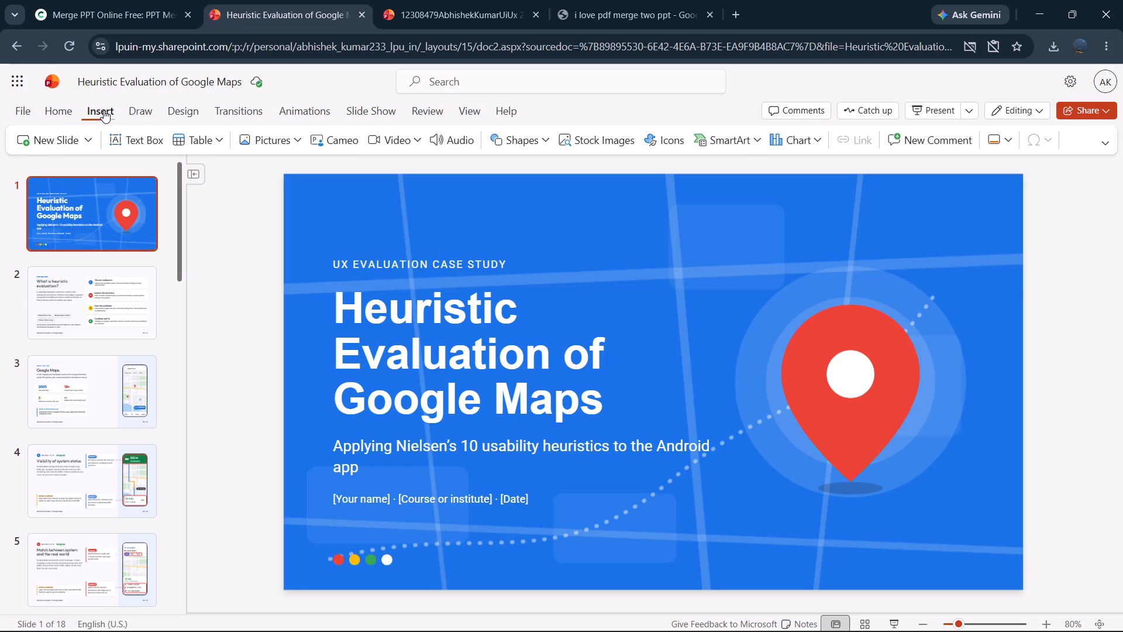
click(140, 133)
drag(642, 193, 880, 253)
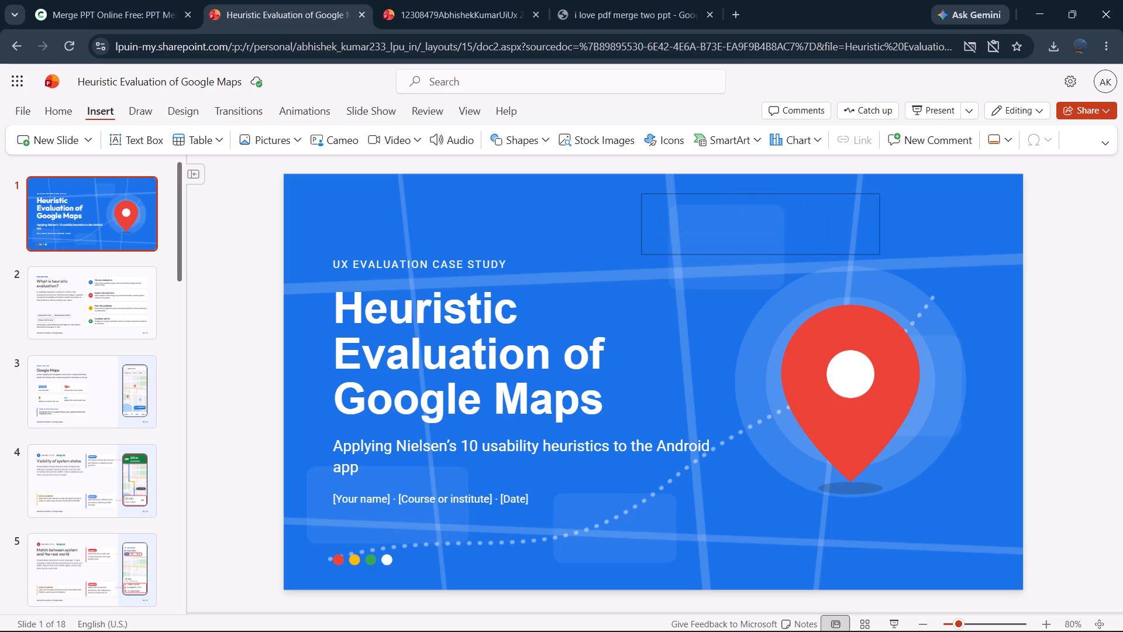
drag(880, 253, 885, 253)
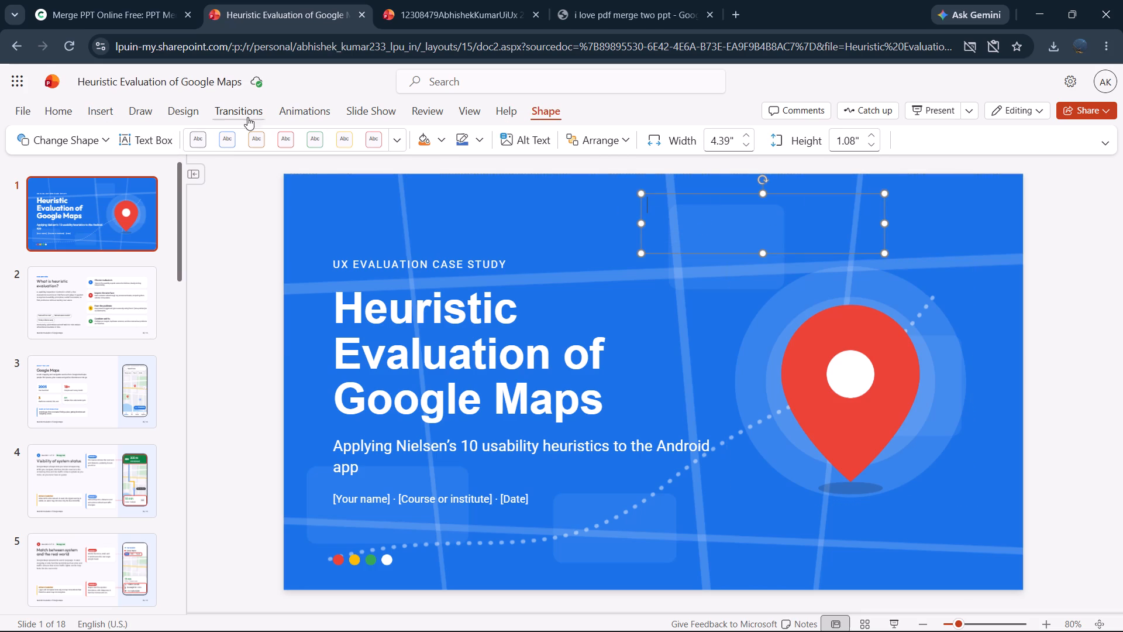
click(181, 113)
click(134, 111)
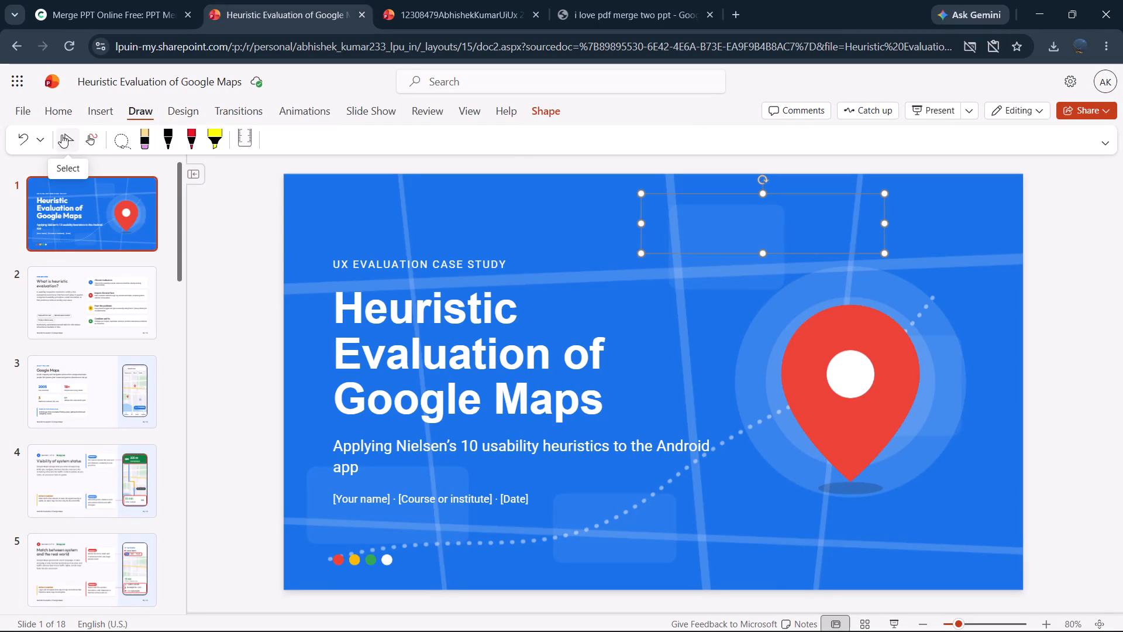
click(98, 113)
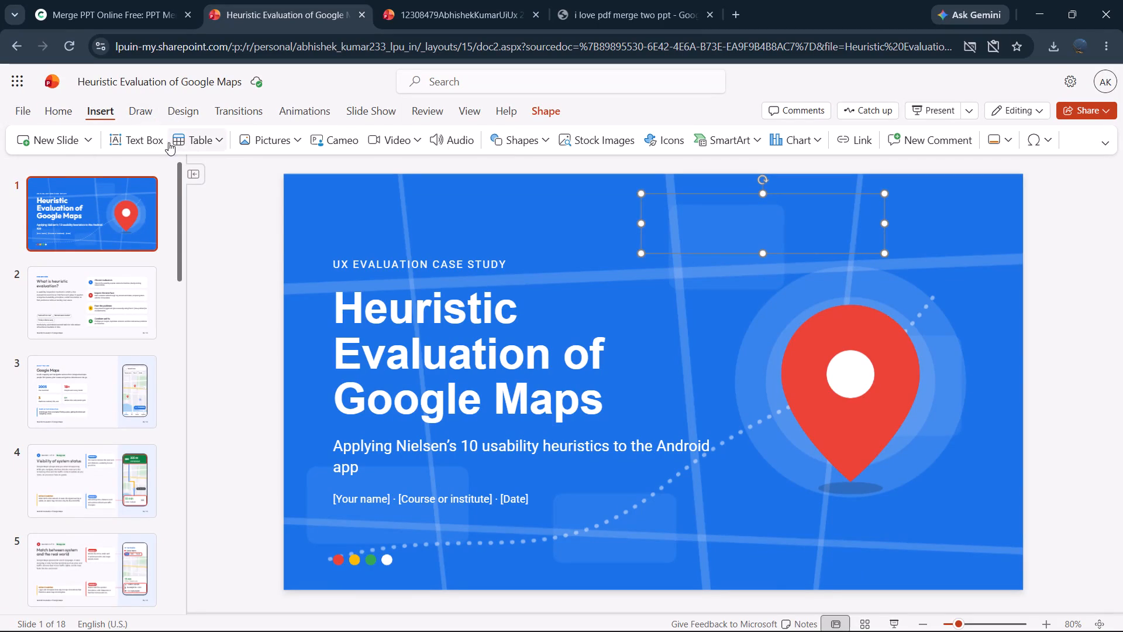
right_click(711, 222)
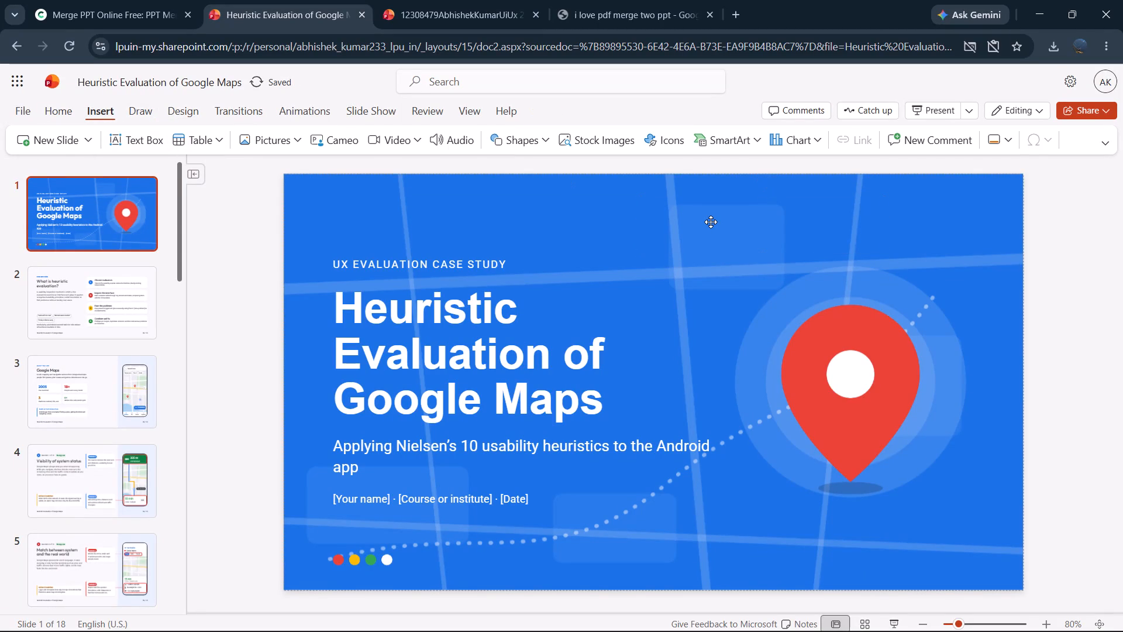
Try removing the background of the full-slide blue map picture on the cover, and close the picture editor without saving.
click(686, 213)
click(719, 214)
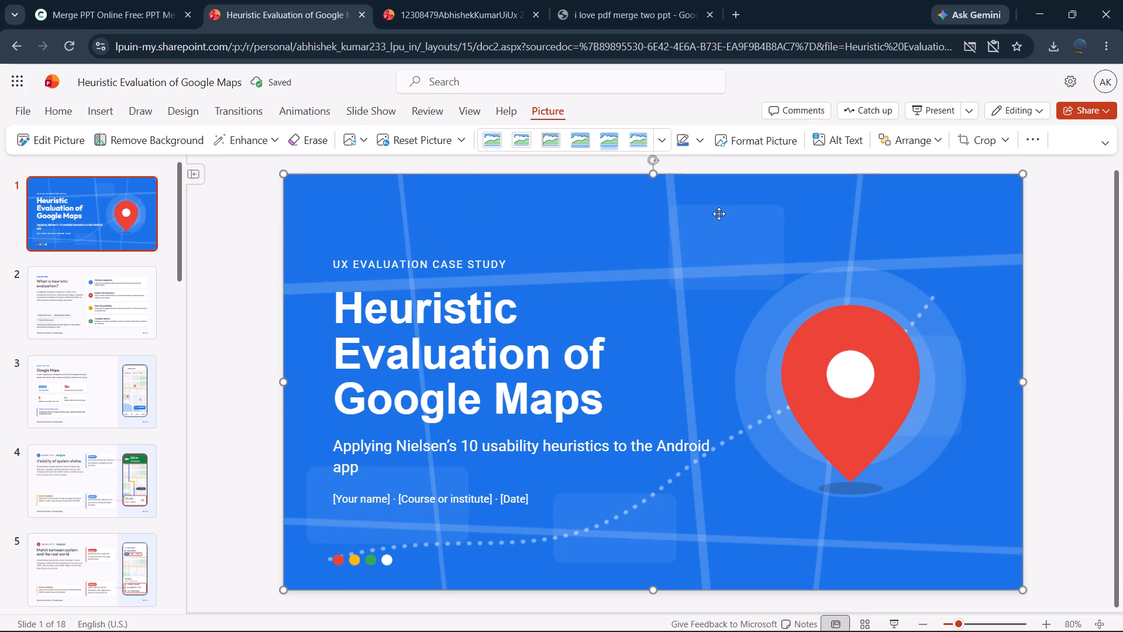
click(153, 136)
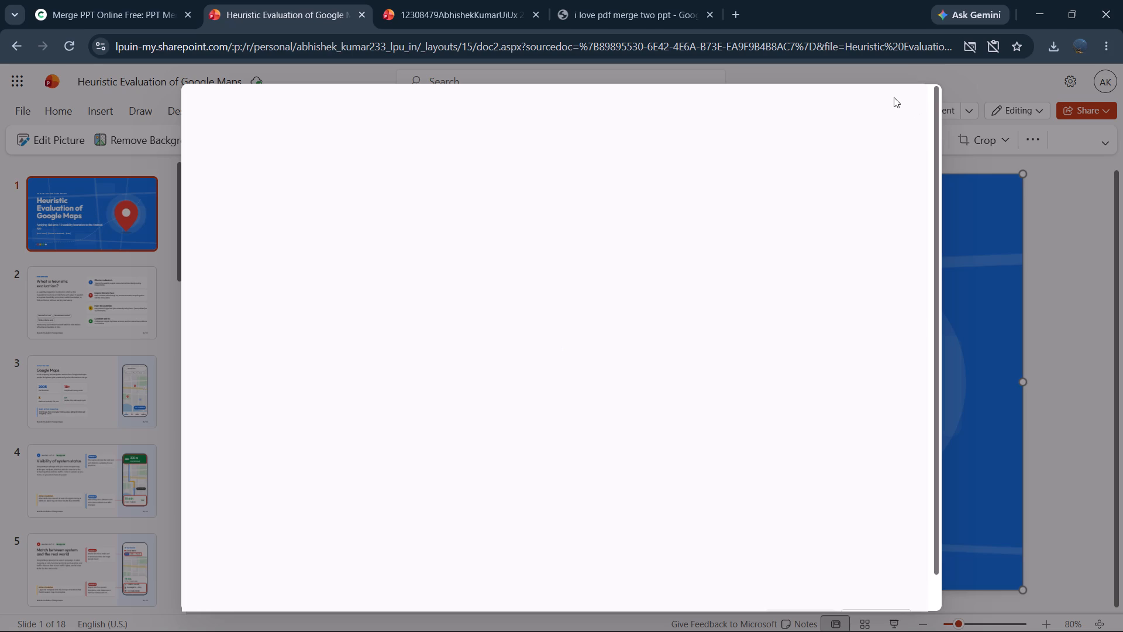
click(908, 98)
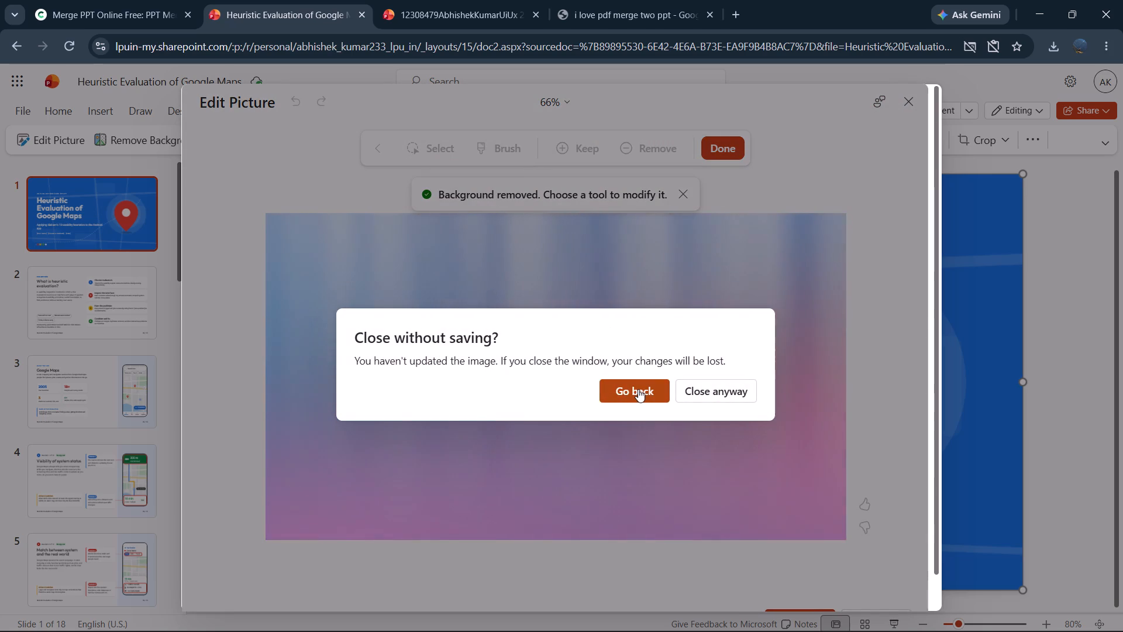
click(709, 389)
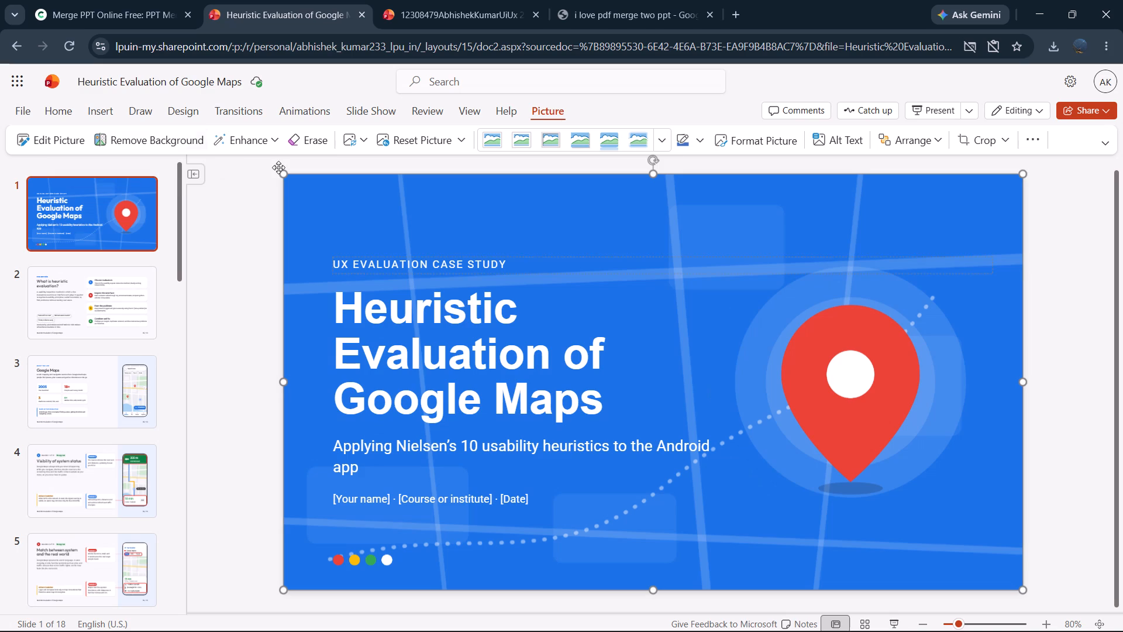
Insert a text box about 4.84 by 1.16 inches near the top of the Google Maps cover, above the map pin.
click(100, 108)
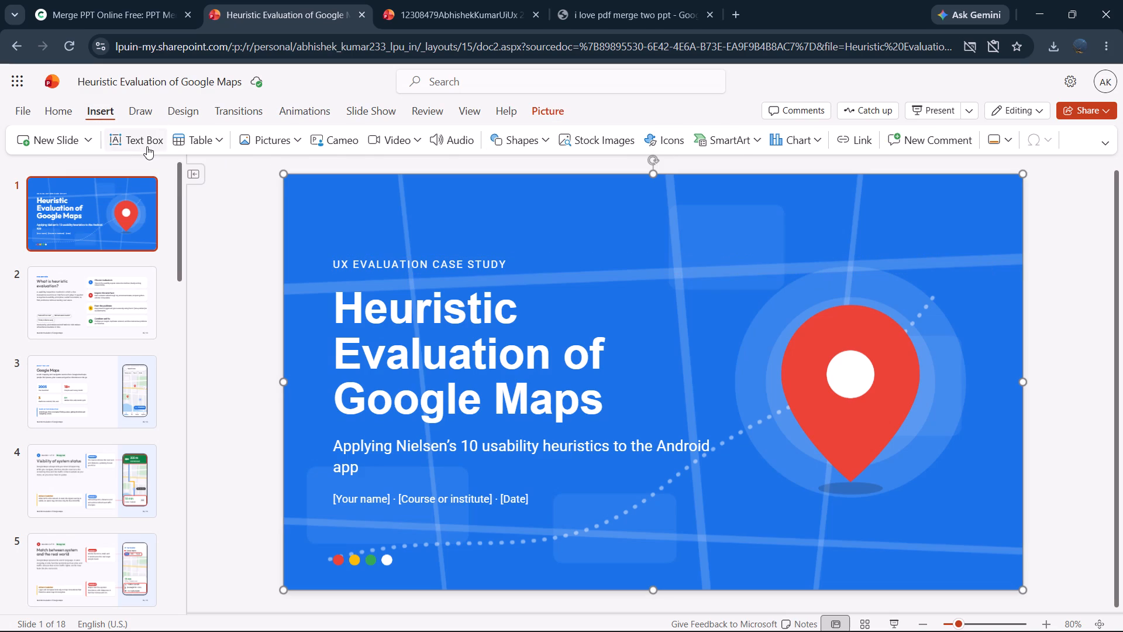
click(147, 146)
drag(657, 196, 926, 260)
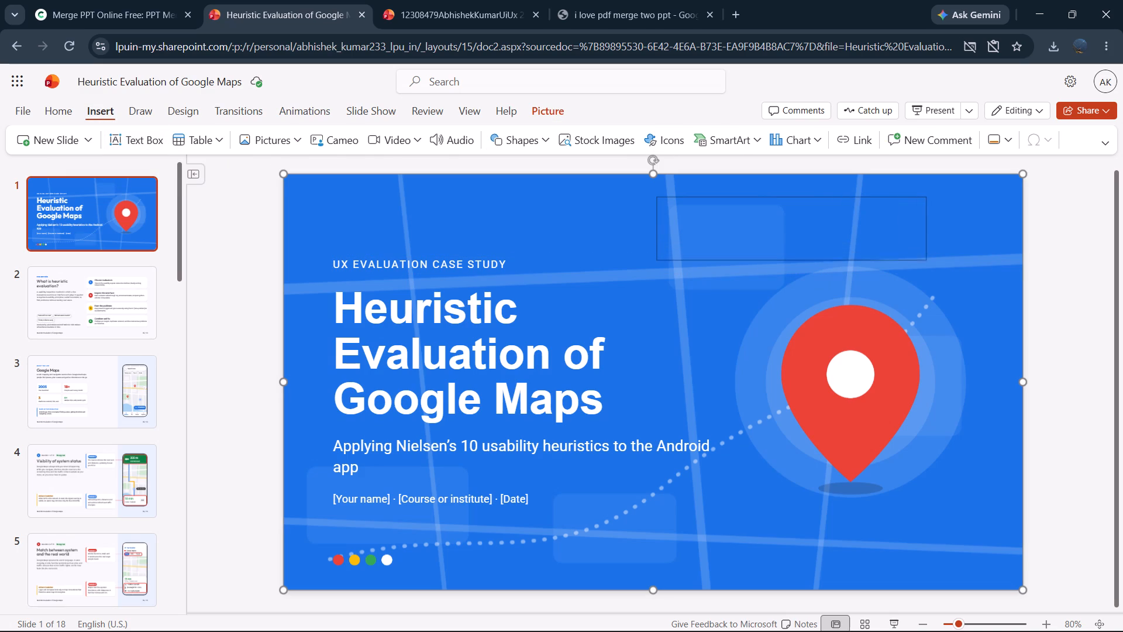
drag(926, 260, 926, 260)
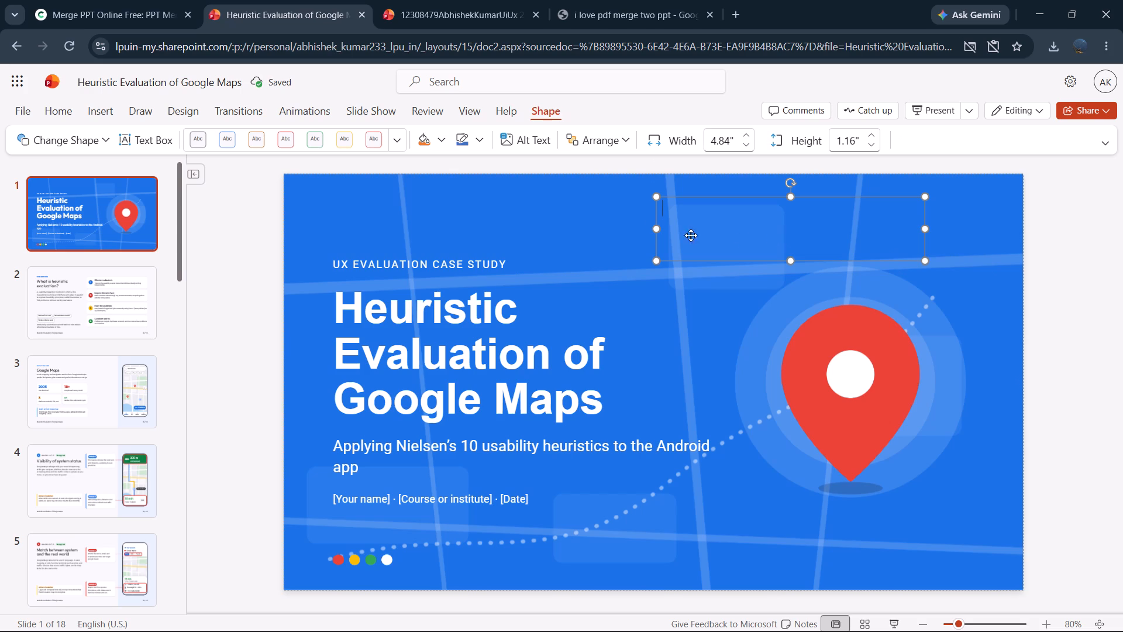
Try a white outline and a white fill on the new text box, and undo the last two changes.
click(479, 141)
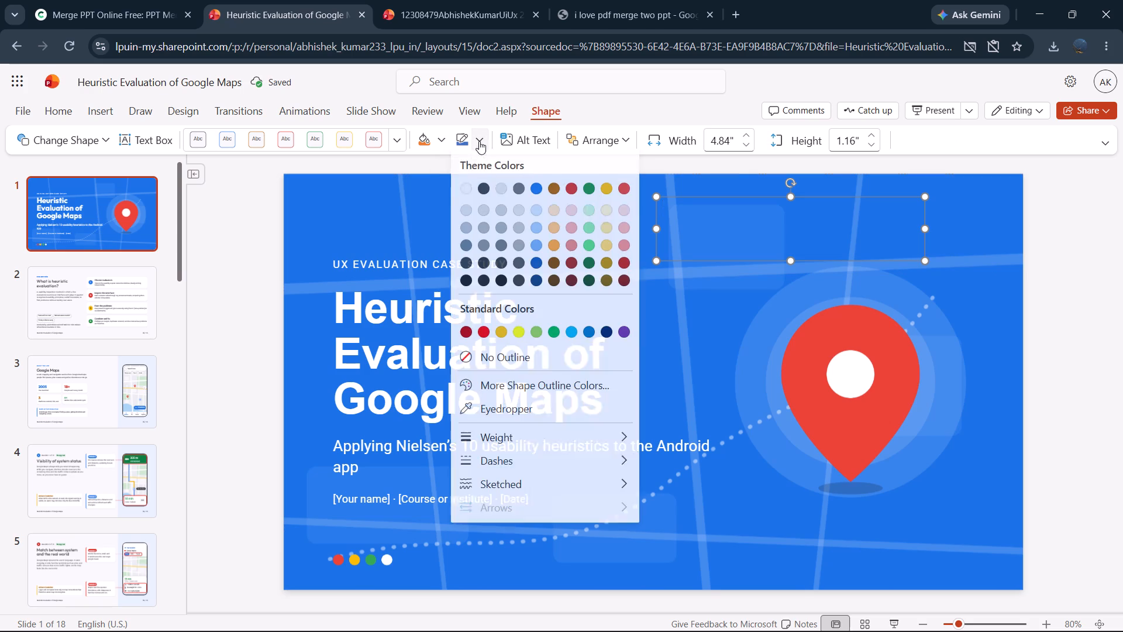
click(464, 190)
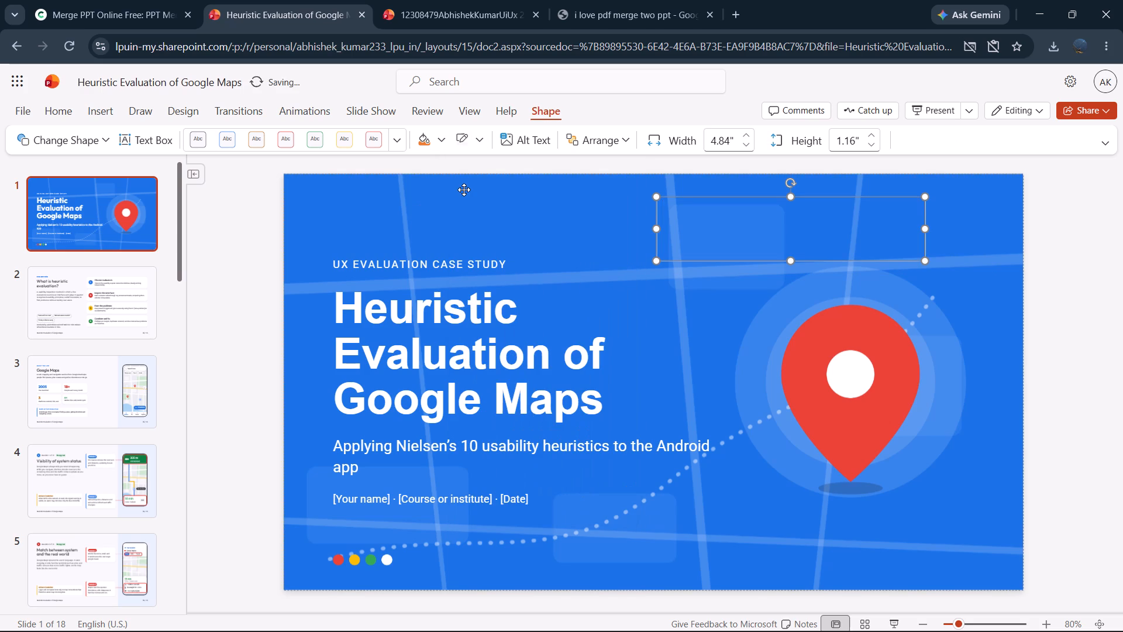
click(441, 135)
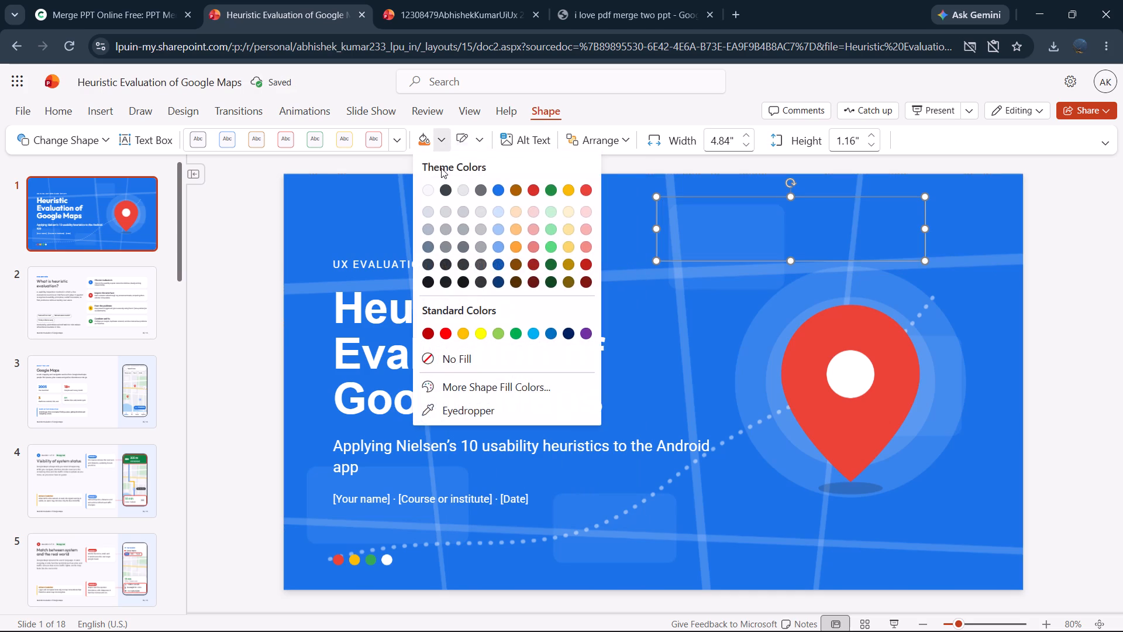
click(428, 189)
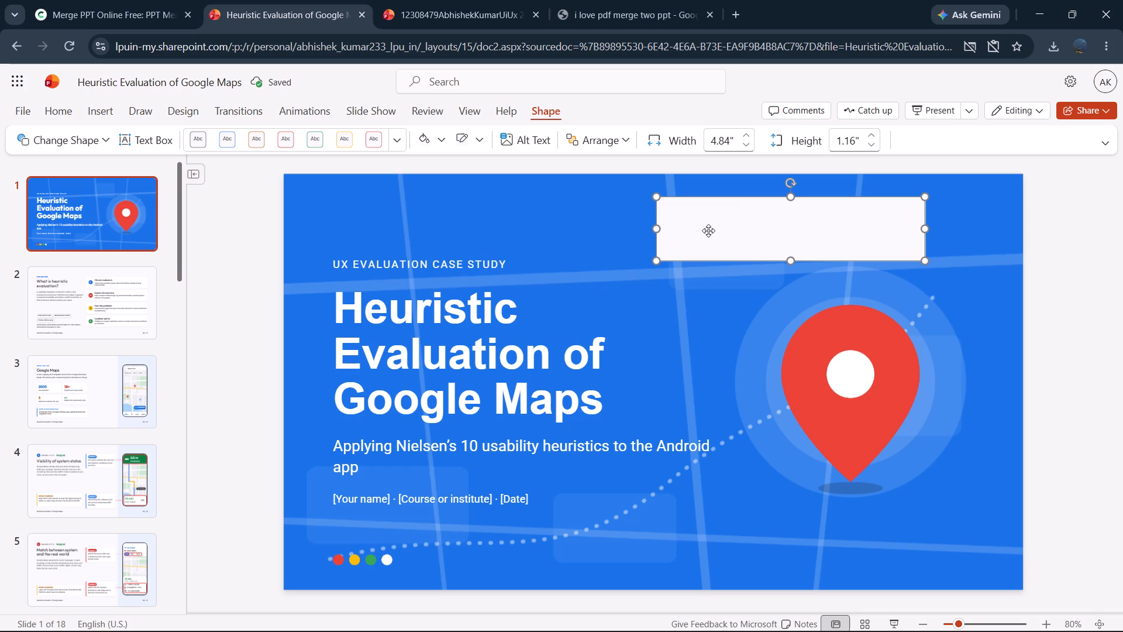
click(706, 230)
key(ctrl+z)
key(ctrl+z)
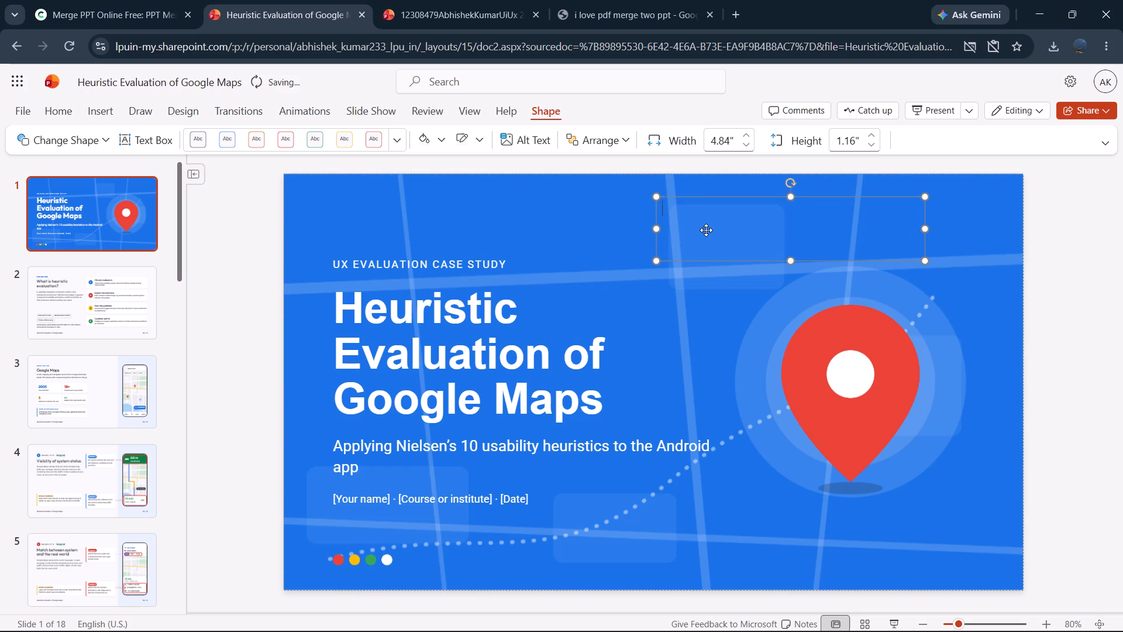
Enter the label Name in the cover's text box and set its font colour to White, Background 1.
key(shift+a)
key(BackSpace)
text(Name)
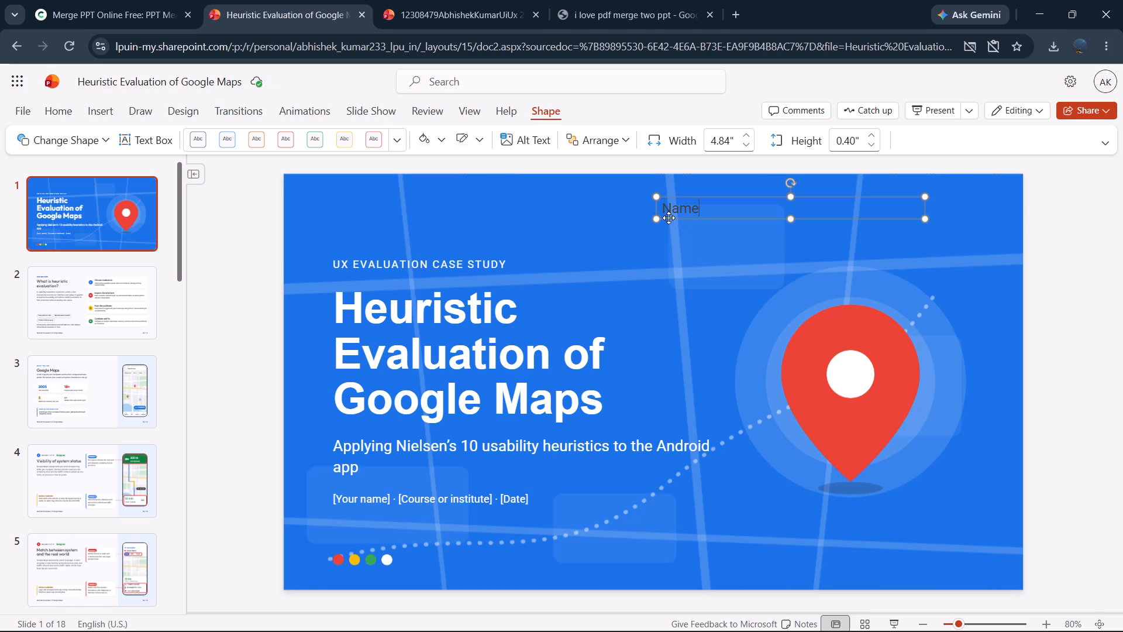
drag(709, 209, 662, 211)
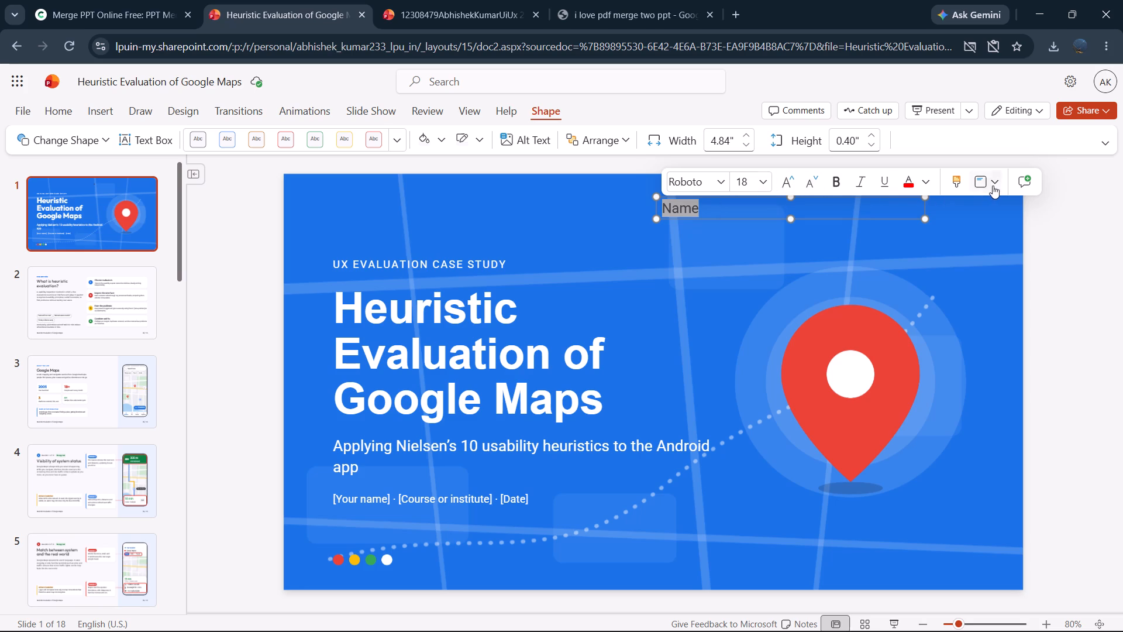
click(924, 182)
click(925, 230)
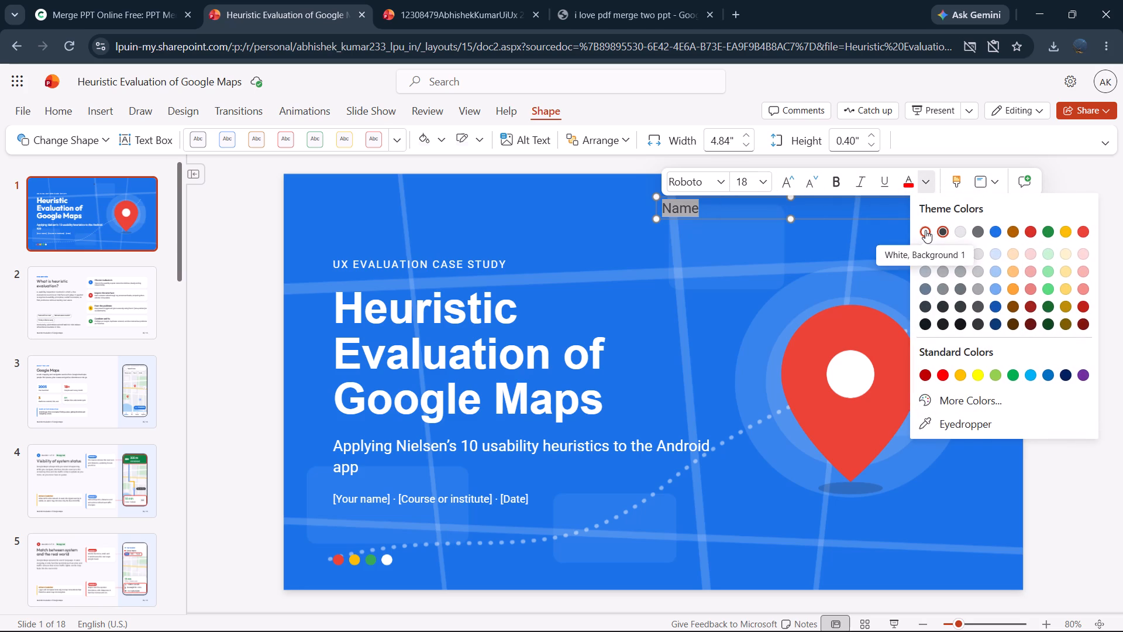
click(749, 215)
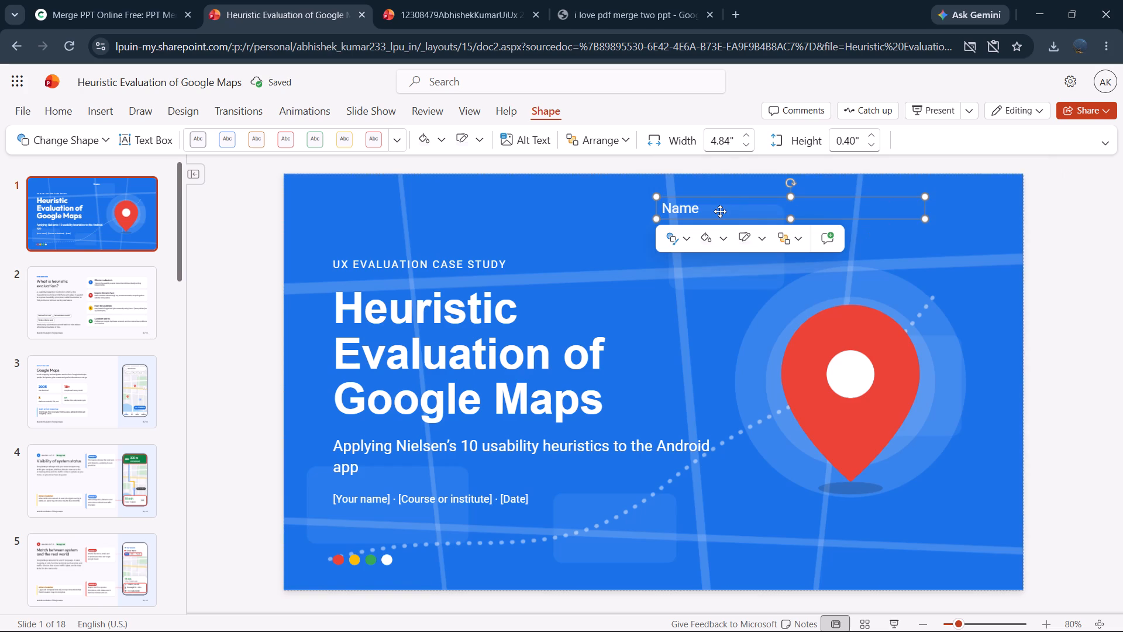
Add a colon after the Name label in the cover's text box and make the label bold.
click(713, 210)
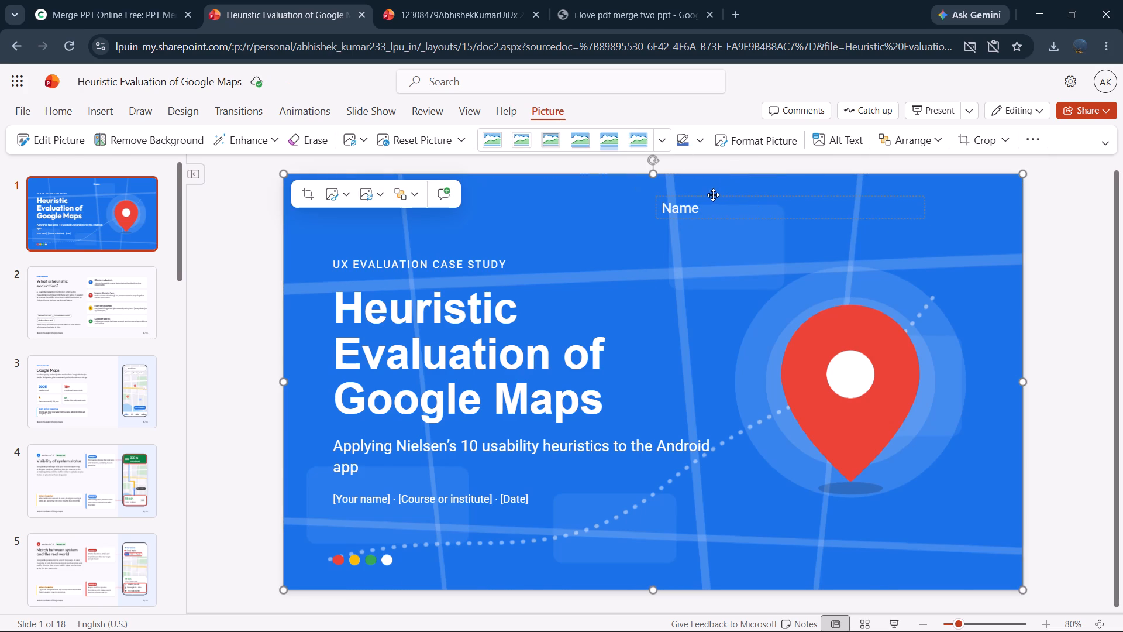
click(712, 211)
double_click(712, 211)
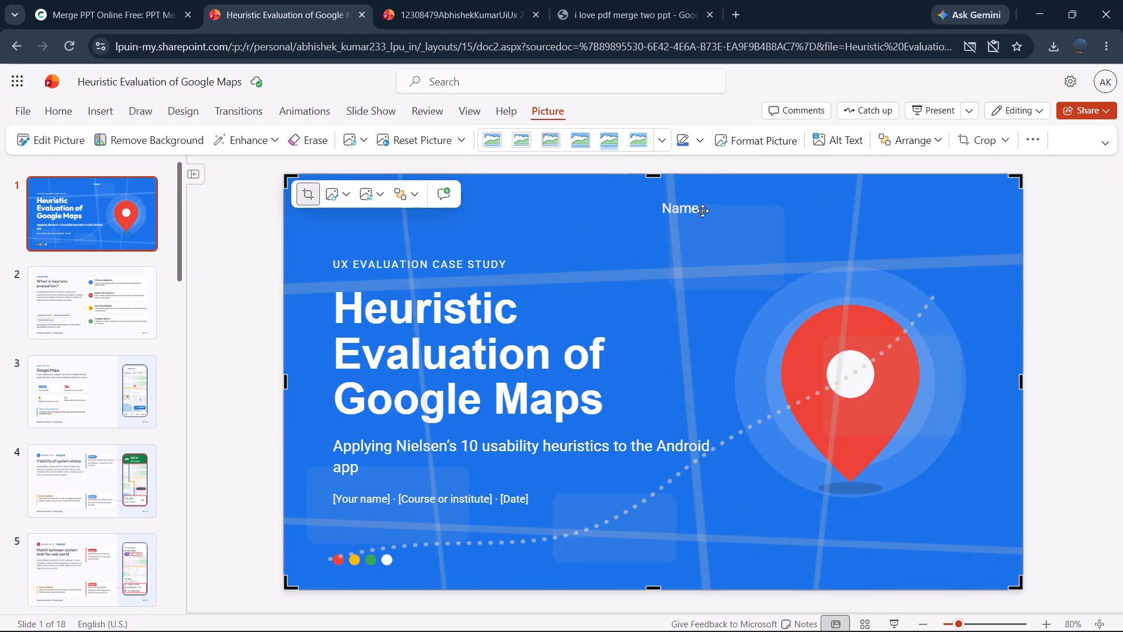
click(701, 207)
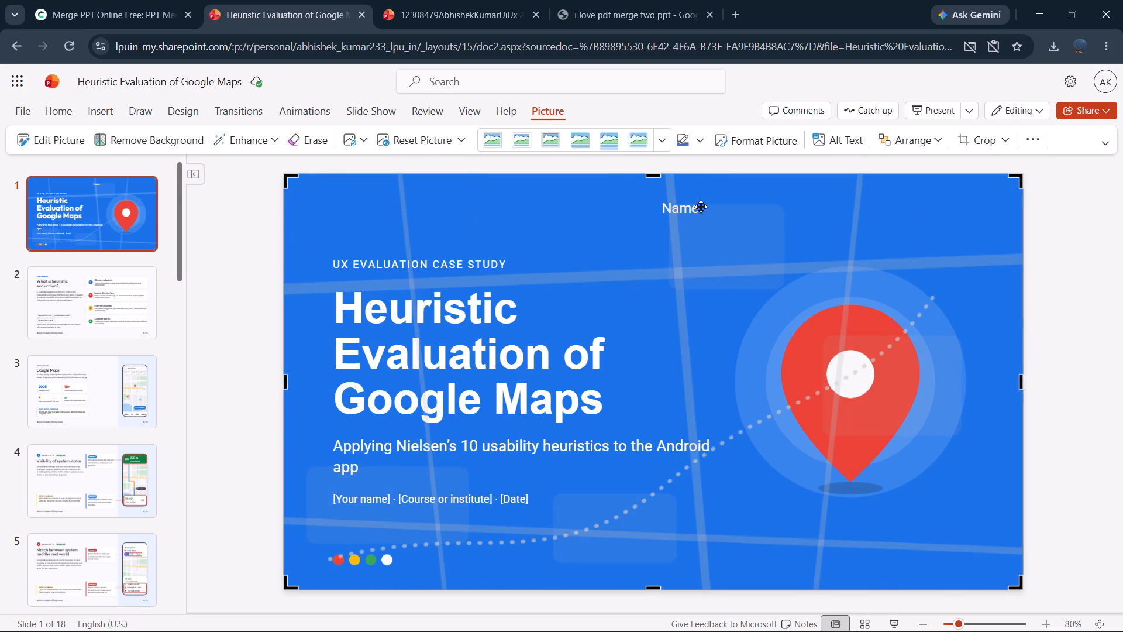
click(67, 336)
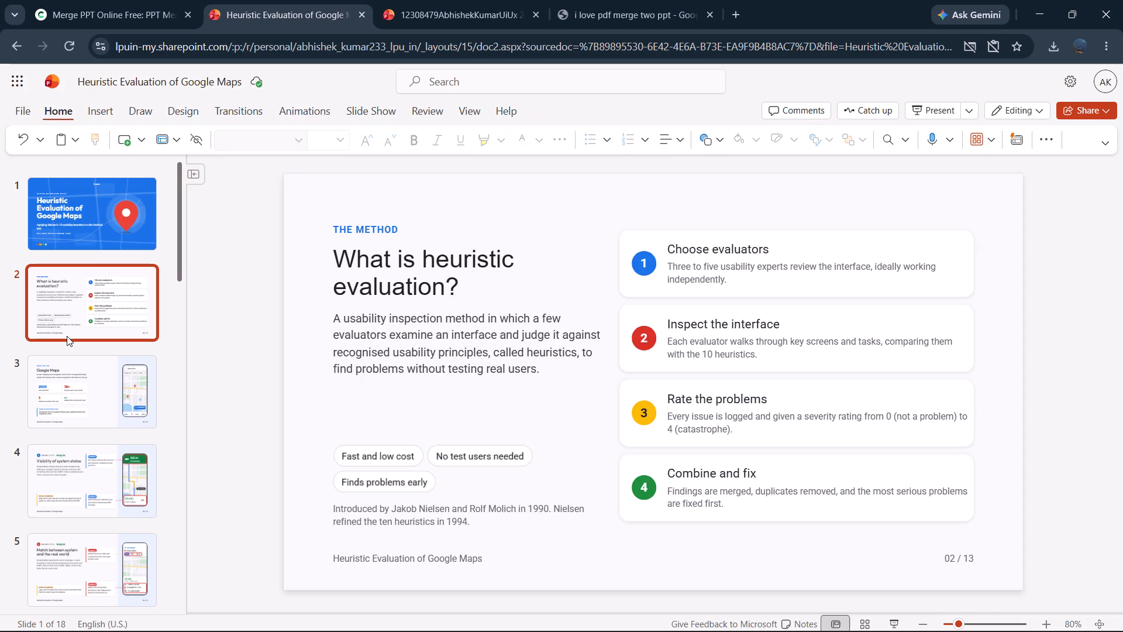
click(108, 228)
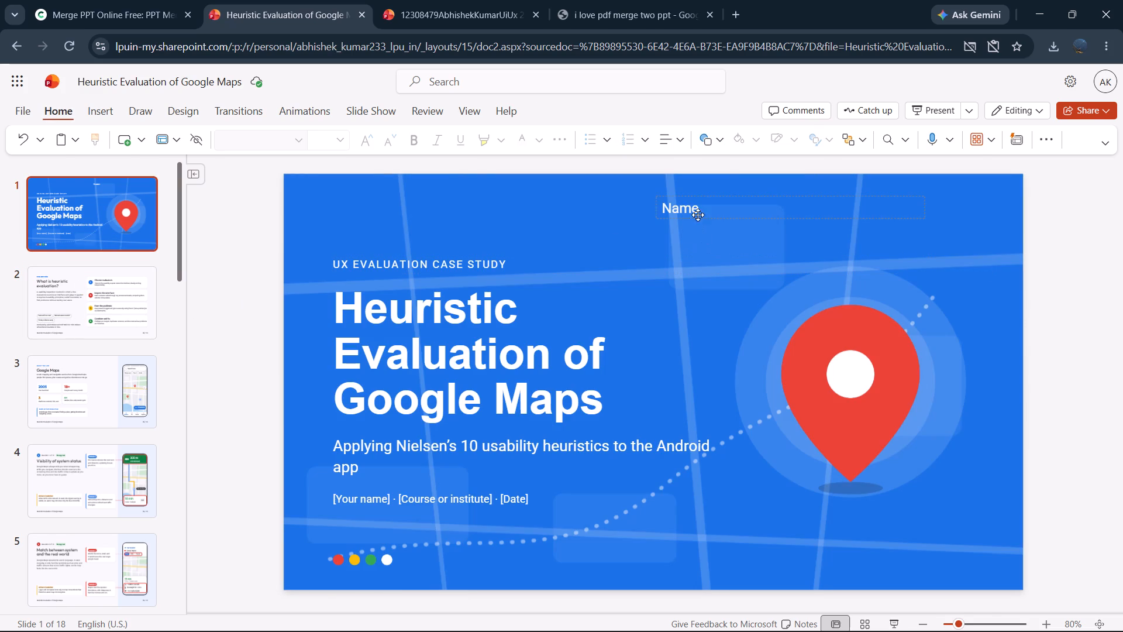
click(686, 207)
click(714, 208)
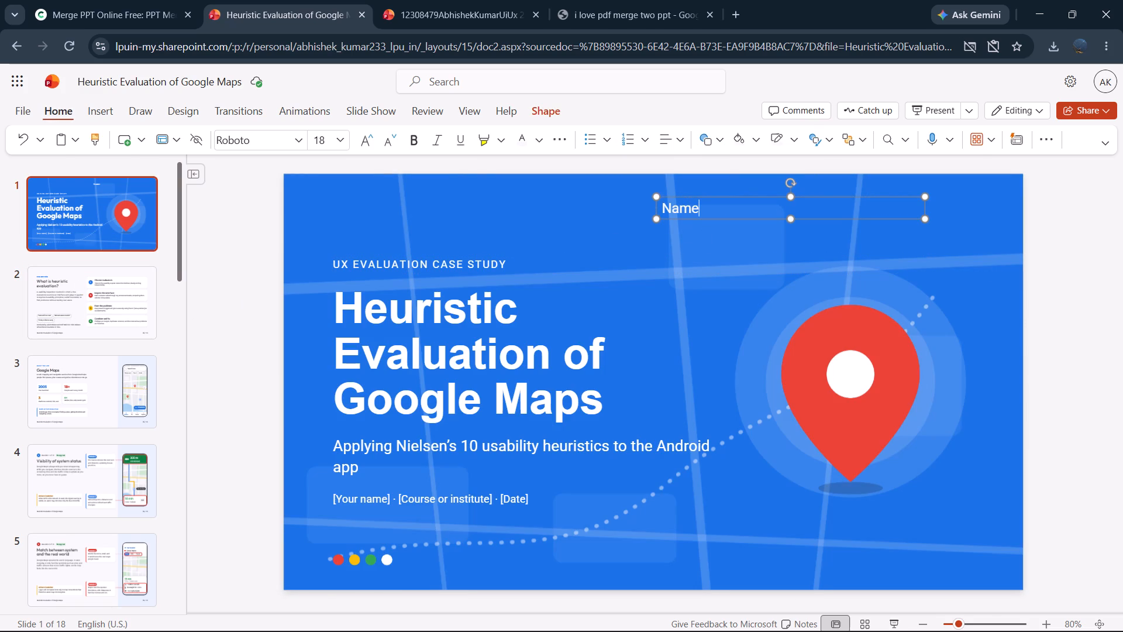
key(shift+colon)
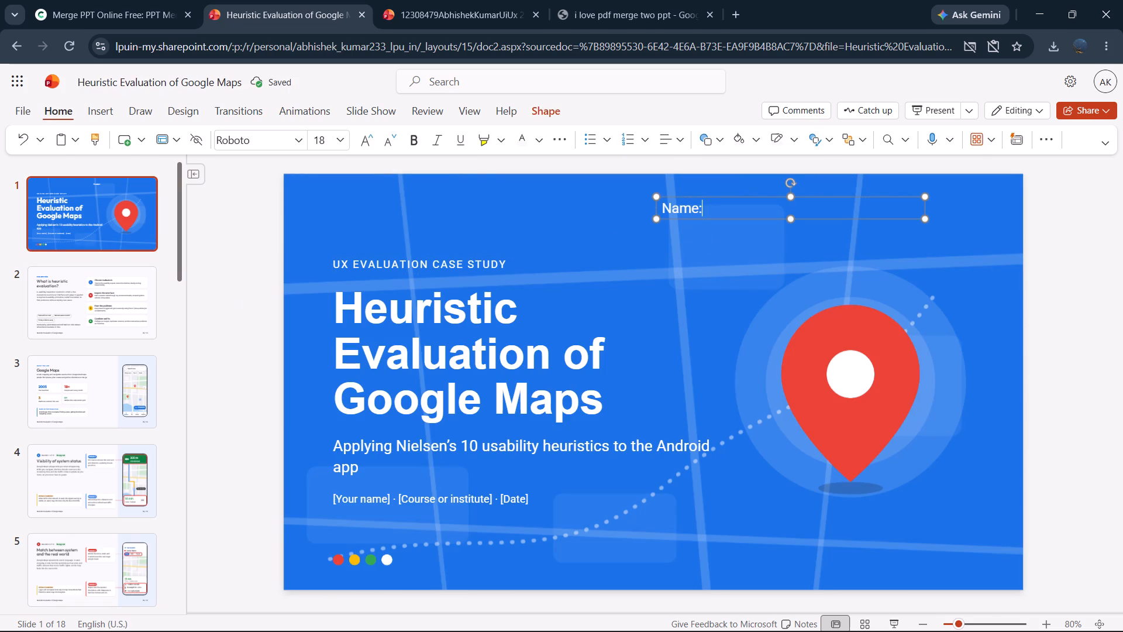
drag(702, 209, 664, 209)
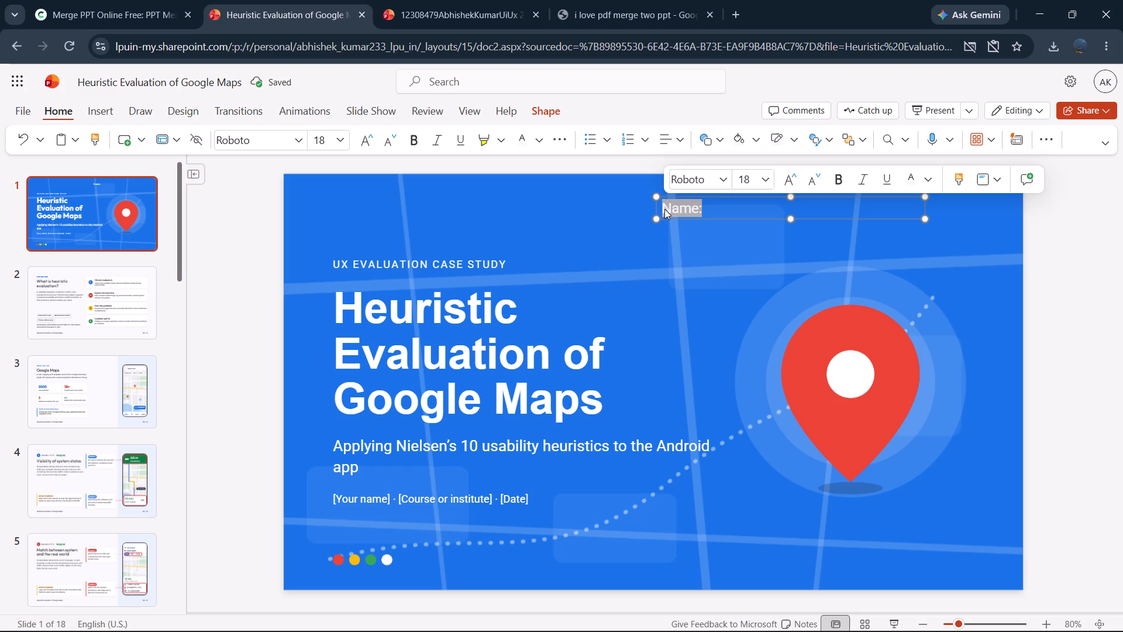
click(835, 169)
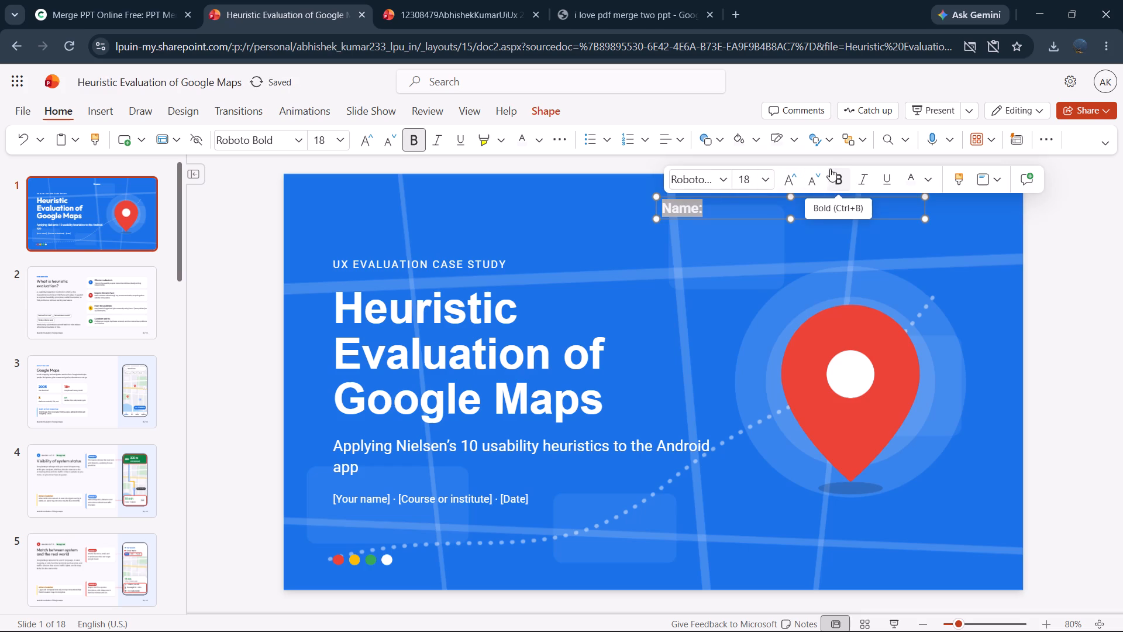
Enter the student's name after the Name: label in the cover's text box.
click(718, 211)
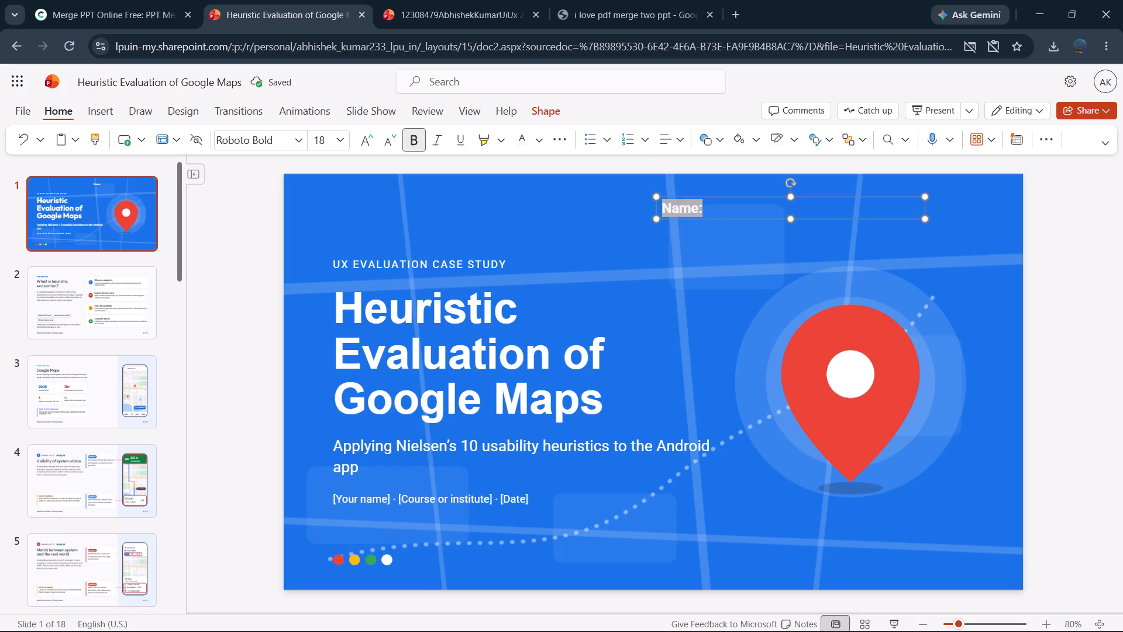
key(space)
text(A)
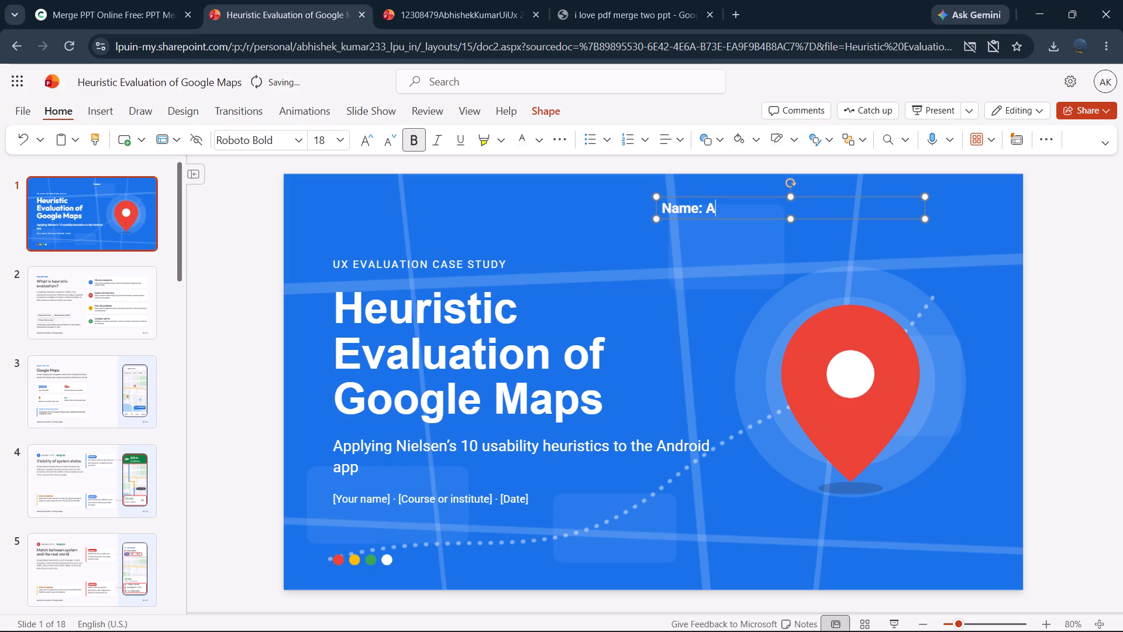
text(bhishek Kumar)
Add two lines below the name, labelled Reg No.: and Roll No.:, with the student's registration and roll numbers.
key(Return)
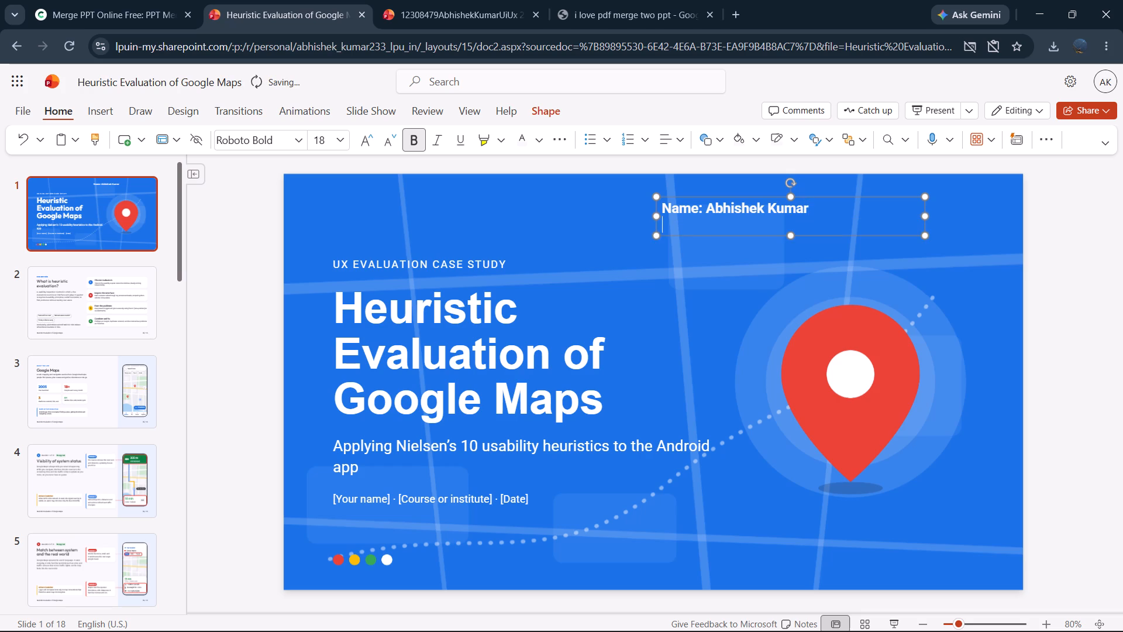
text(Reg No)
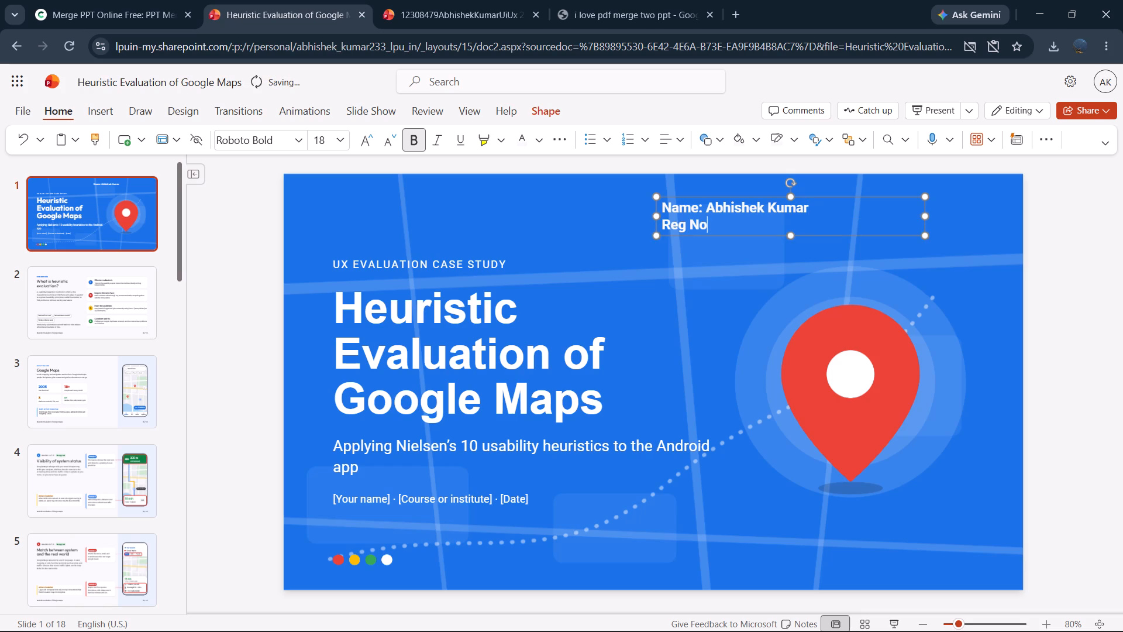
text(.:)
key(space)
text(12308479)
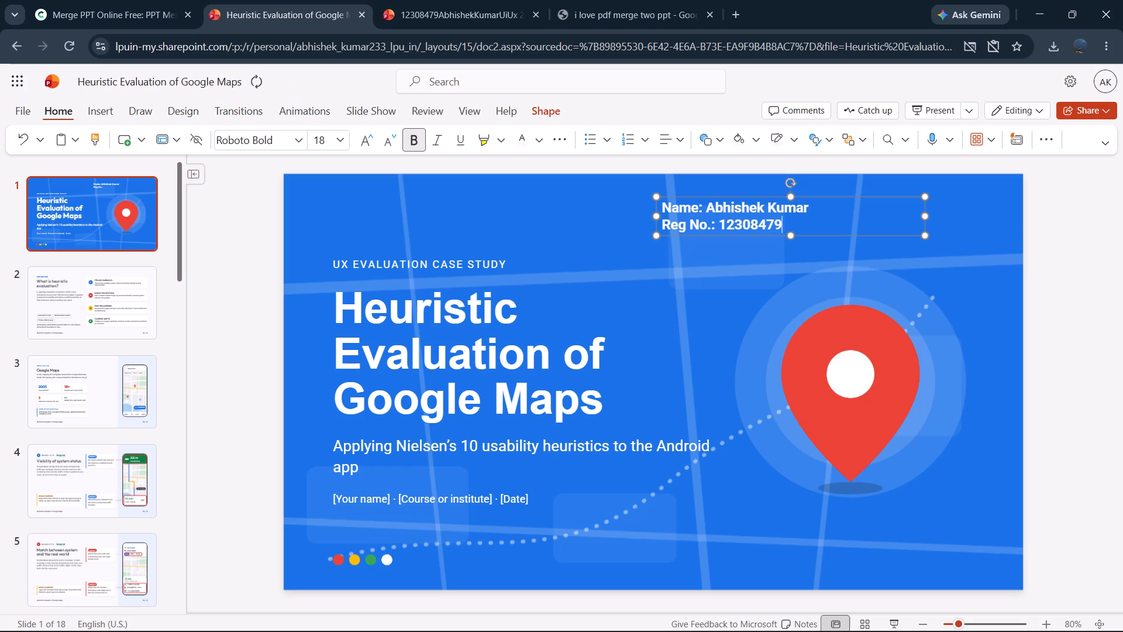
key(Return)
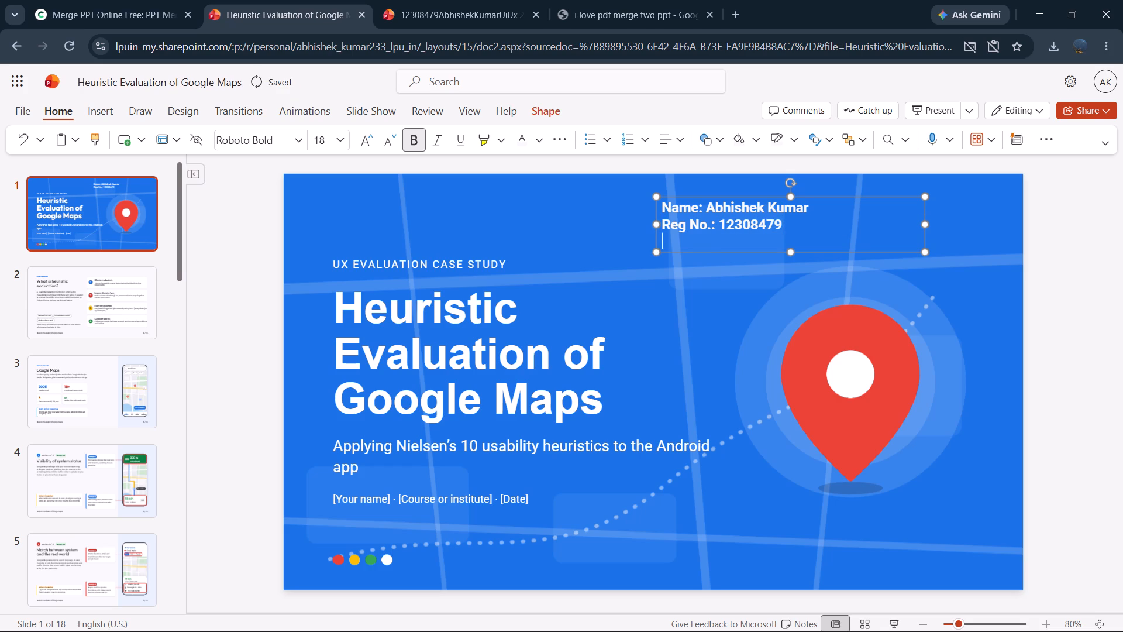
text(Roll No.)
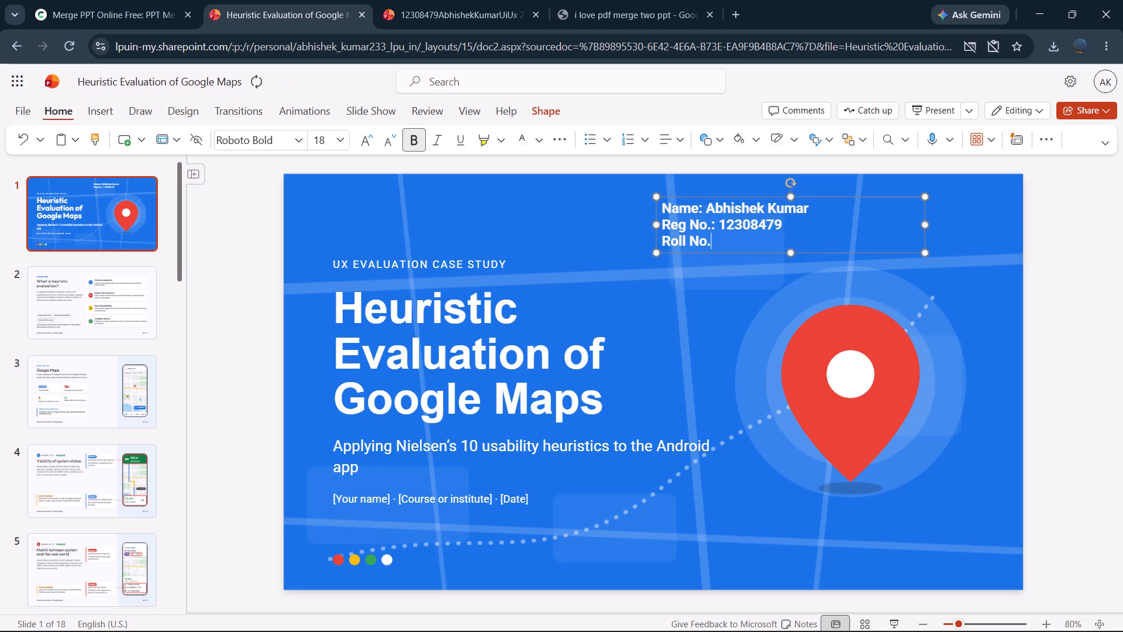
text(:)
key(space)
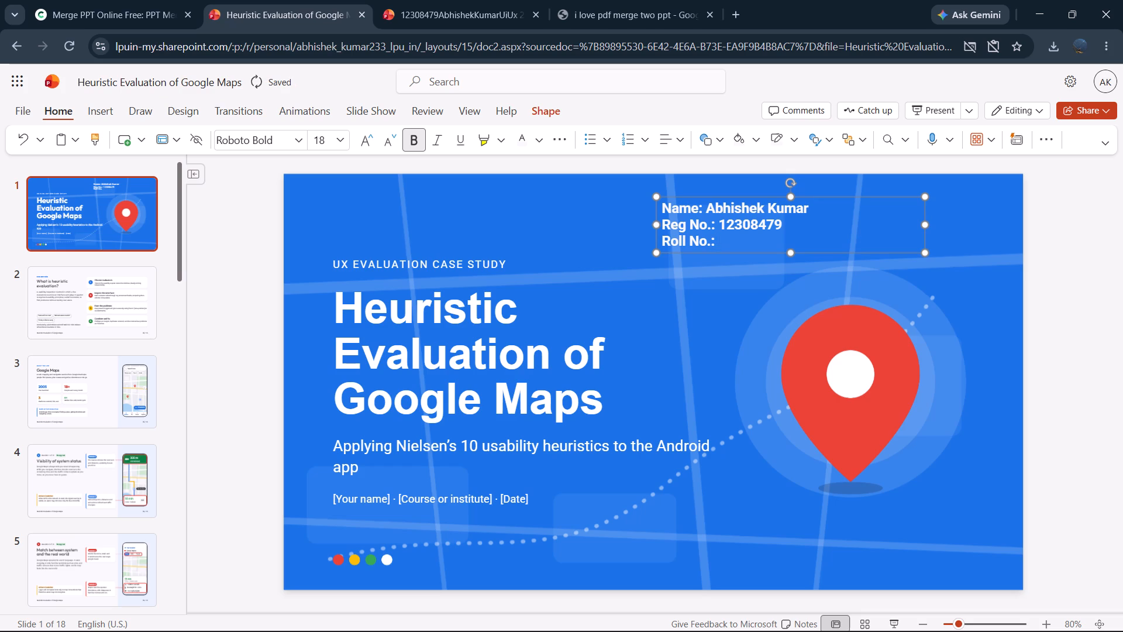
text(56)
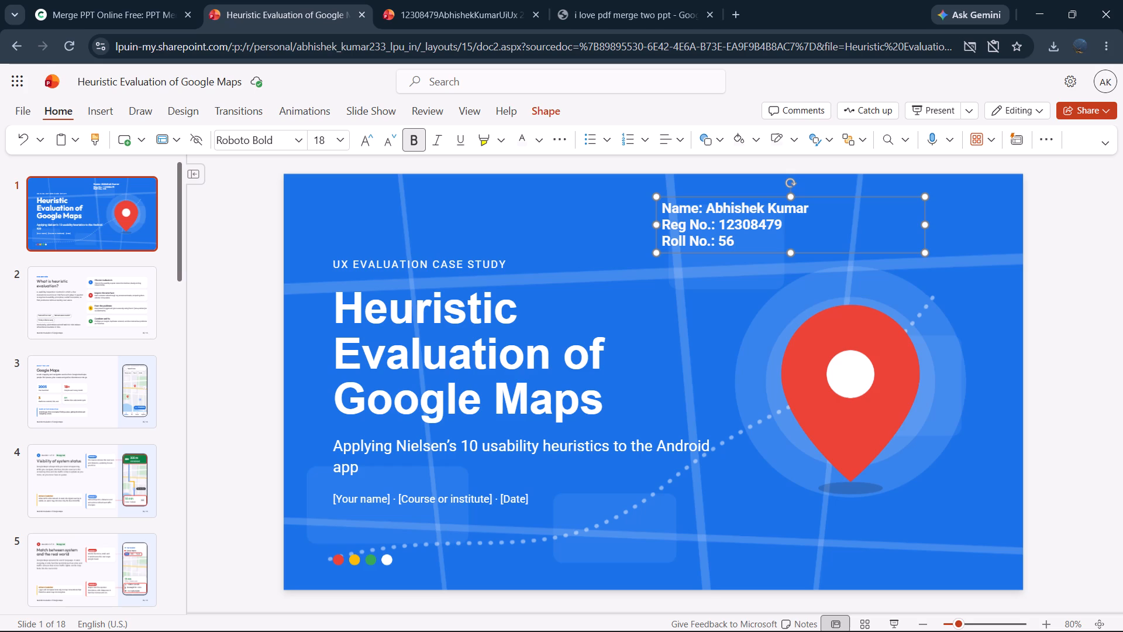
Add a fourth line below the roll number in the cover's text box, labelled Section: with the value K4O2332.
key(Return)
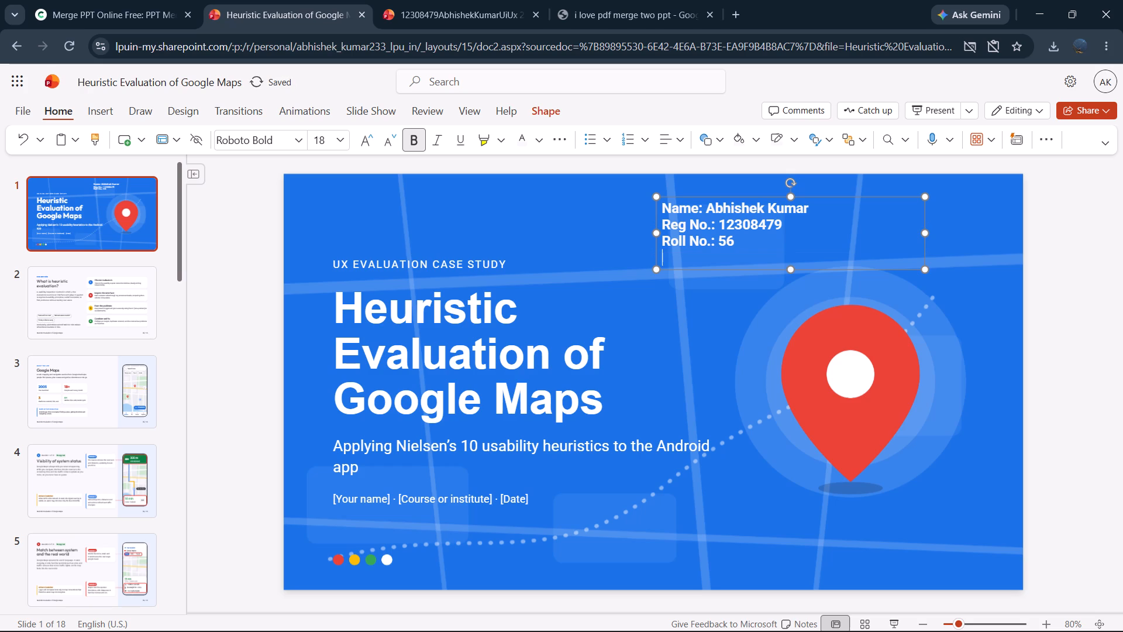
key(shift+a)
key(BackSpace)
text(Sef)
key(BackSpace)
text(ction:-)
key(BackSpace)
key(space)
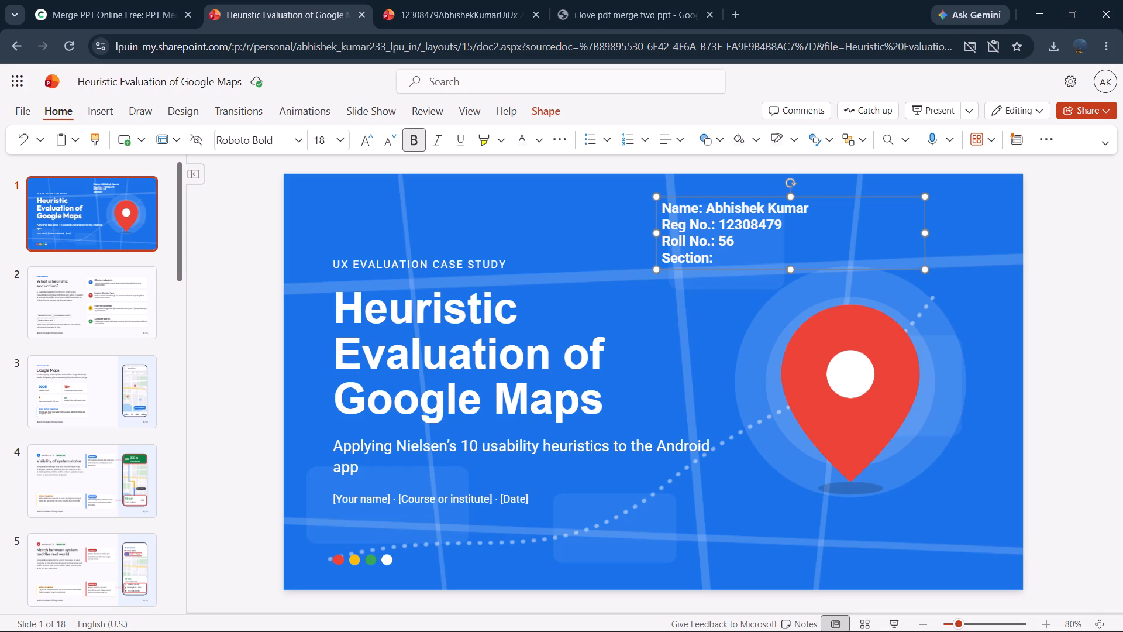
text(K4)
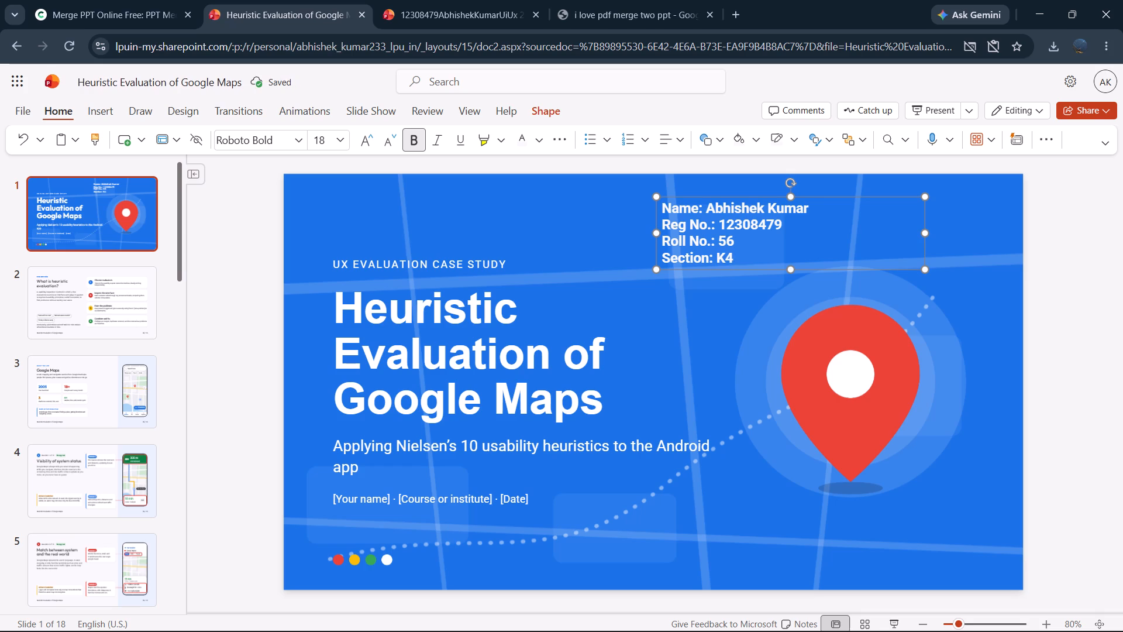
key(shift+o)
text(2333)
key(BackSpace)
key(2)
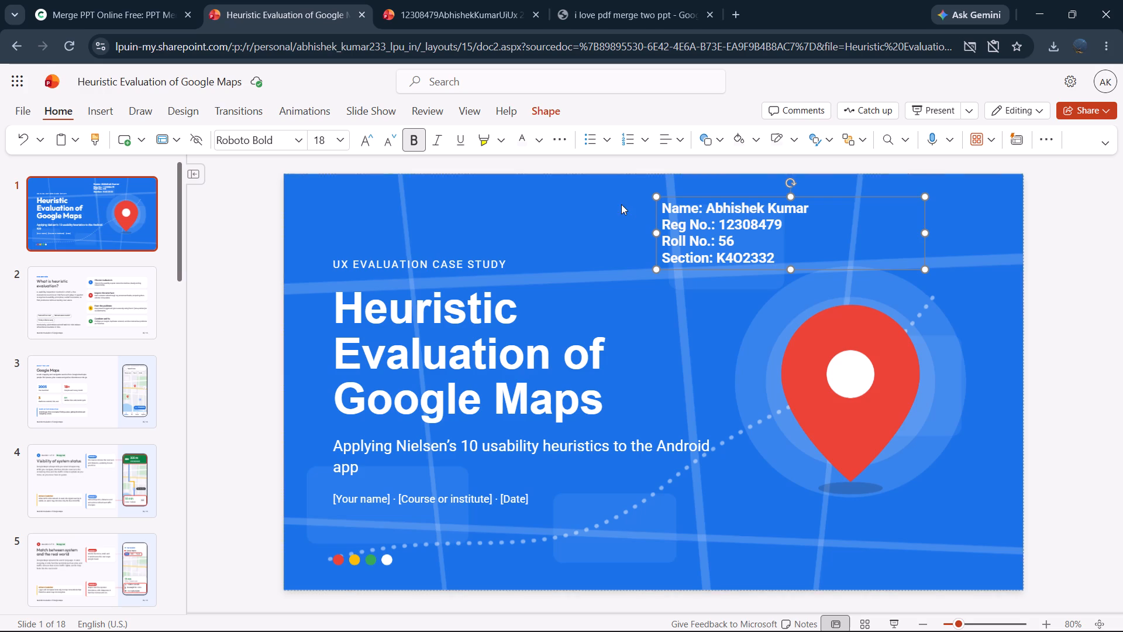
Align the values in the cover's text box by inserting four extra spaces after Name: and one after Section:.
click(703, 202)
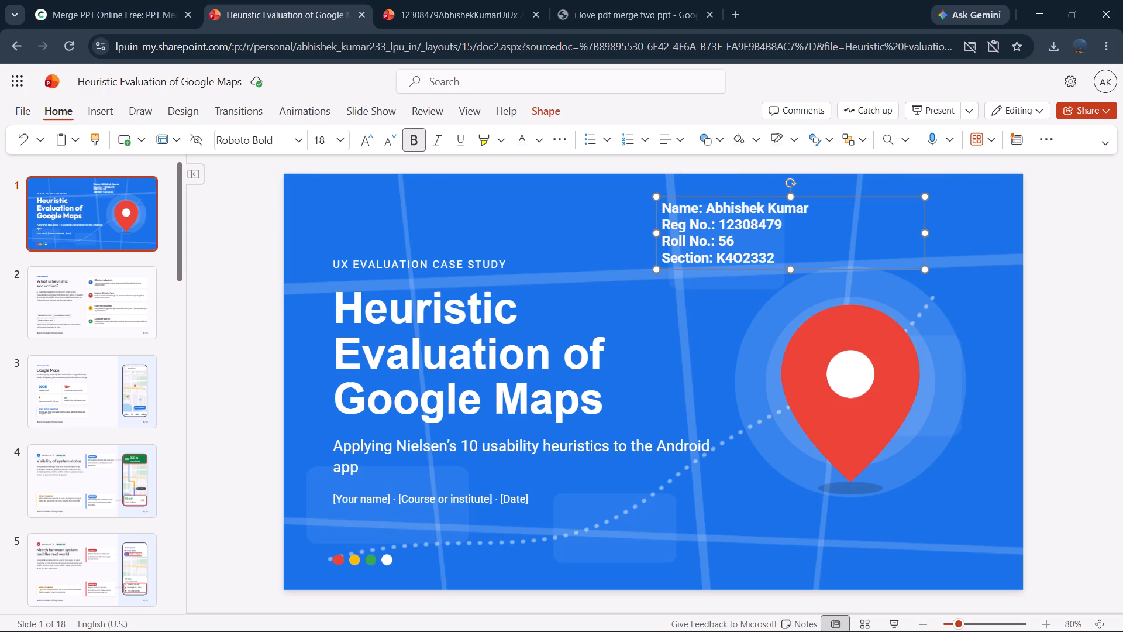
key(Right)
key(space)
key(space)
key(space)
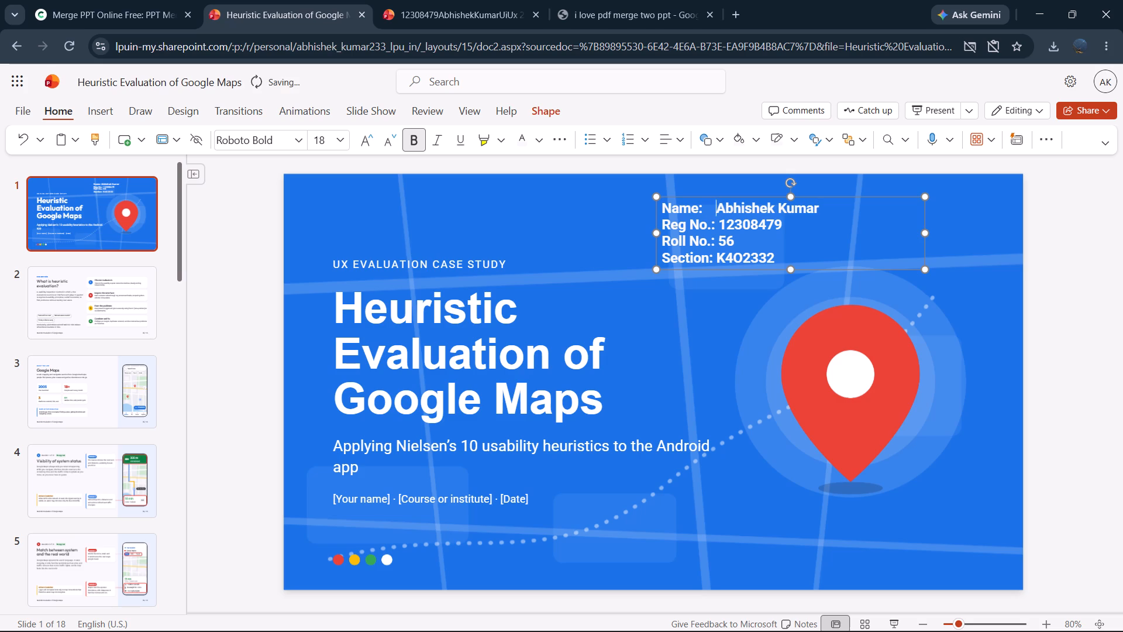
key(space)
key(Down)
key(Down)
key(Down)
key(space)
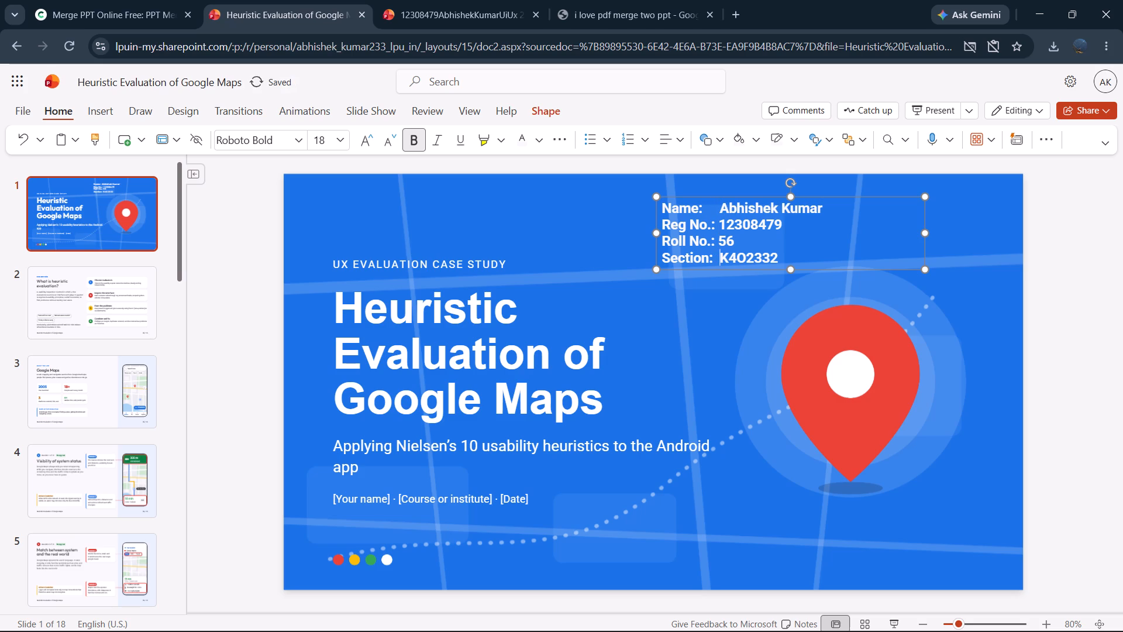
click(966, 249)
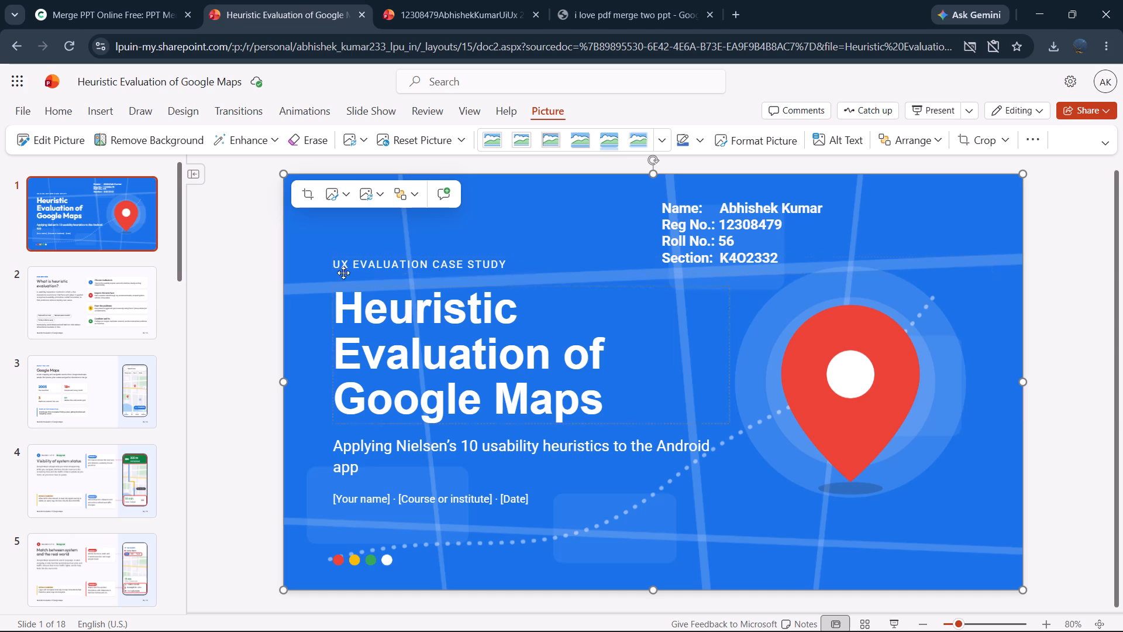
Look through the combined deck from slide 2 to the last slide to check the order and content.
click(77, 295)
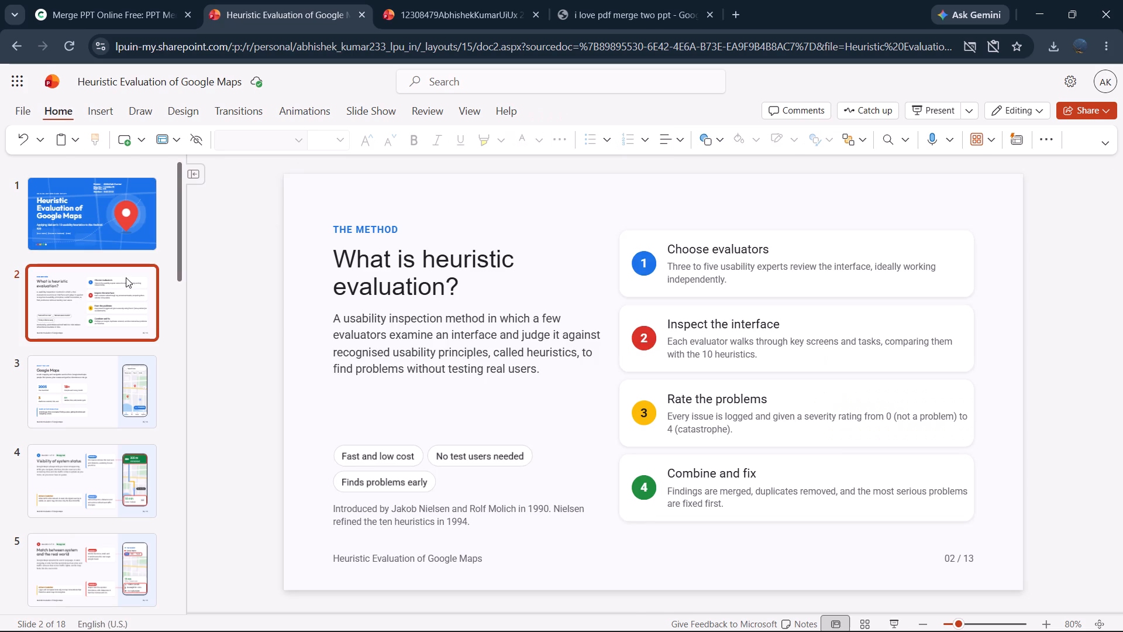
key(Down)
key(Down)
key(Down)
key(Down)
key(Down)
key(Down)
key(Down)
key(Down)
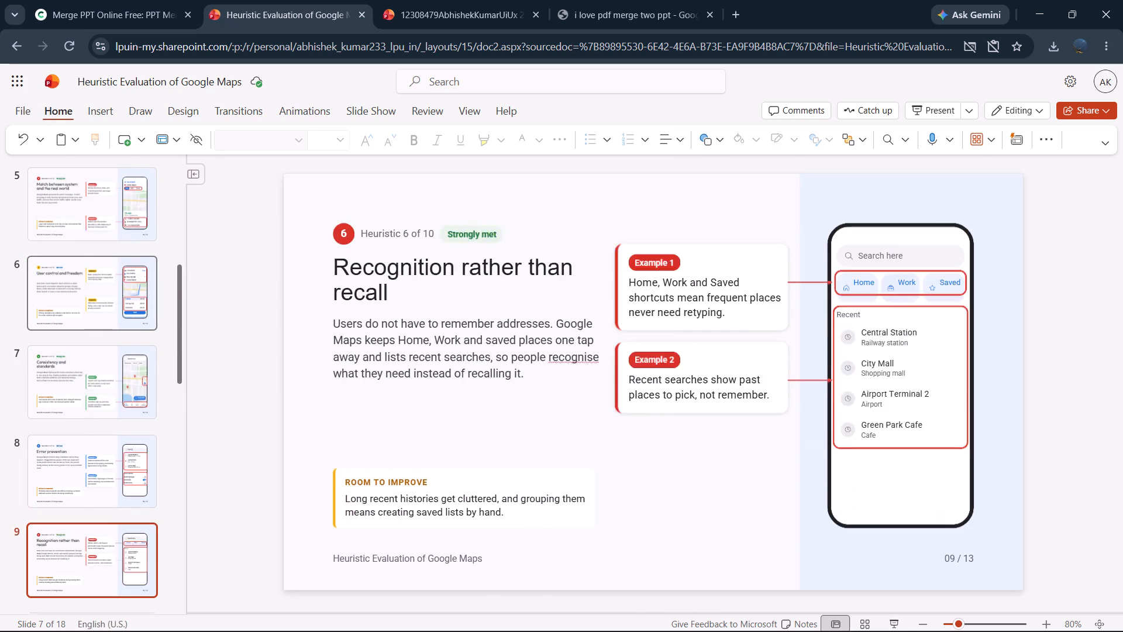
key(Down)
key(Down)
key(Down)
key(Down)
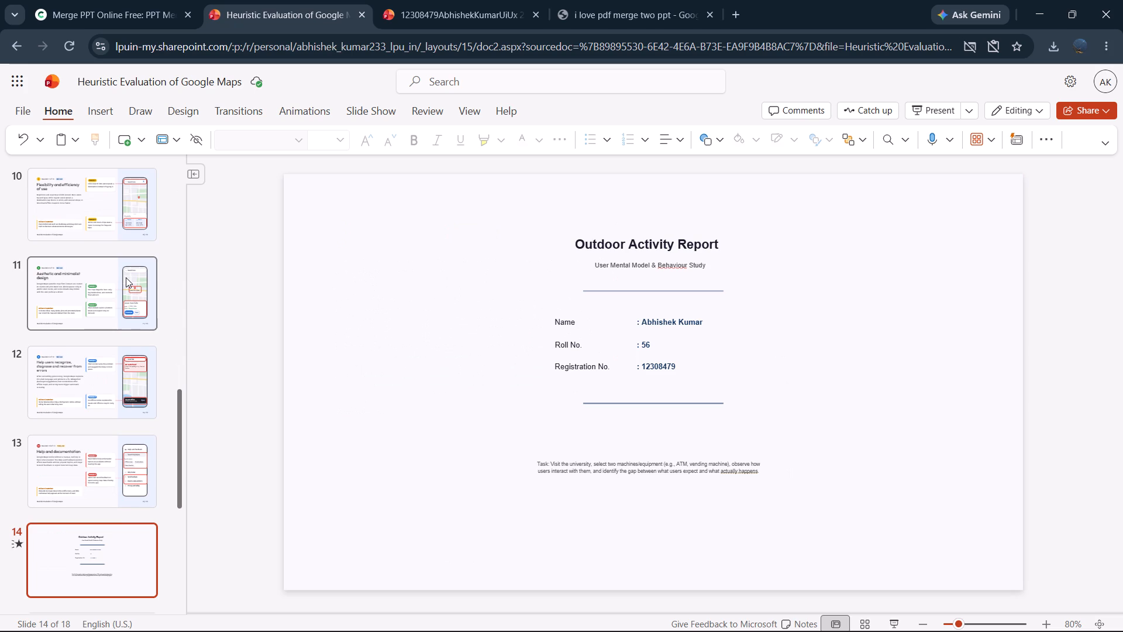
key(Down)
key(Down)
key(Down)
key(Down)
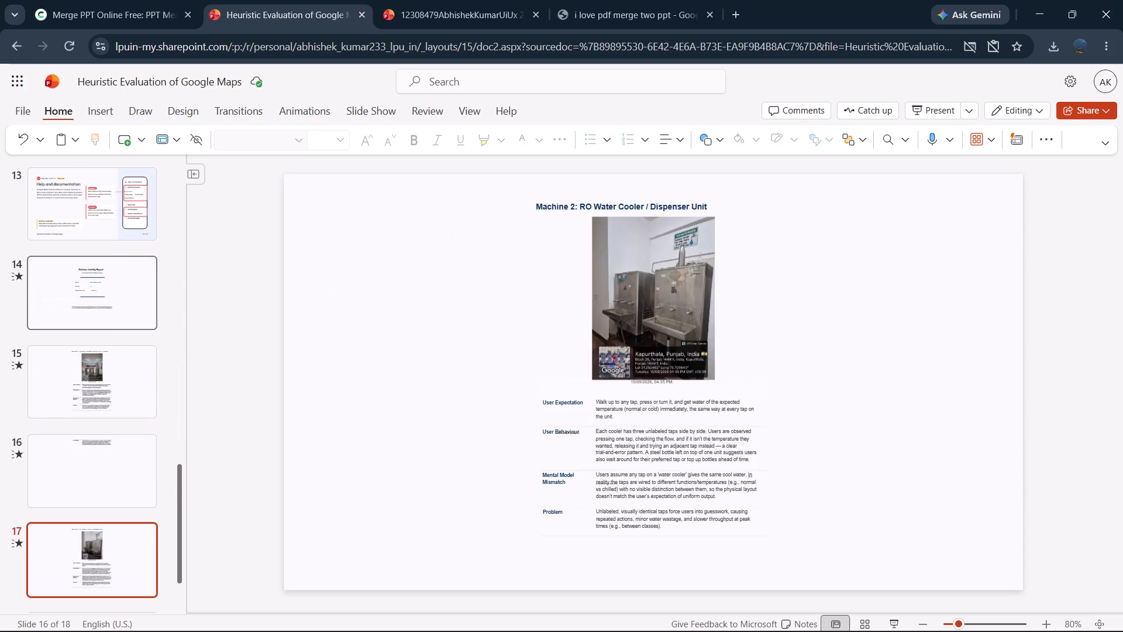
key(Down)
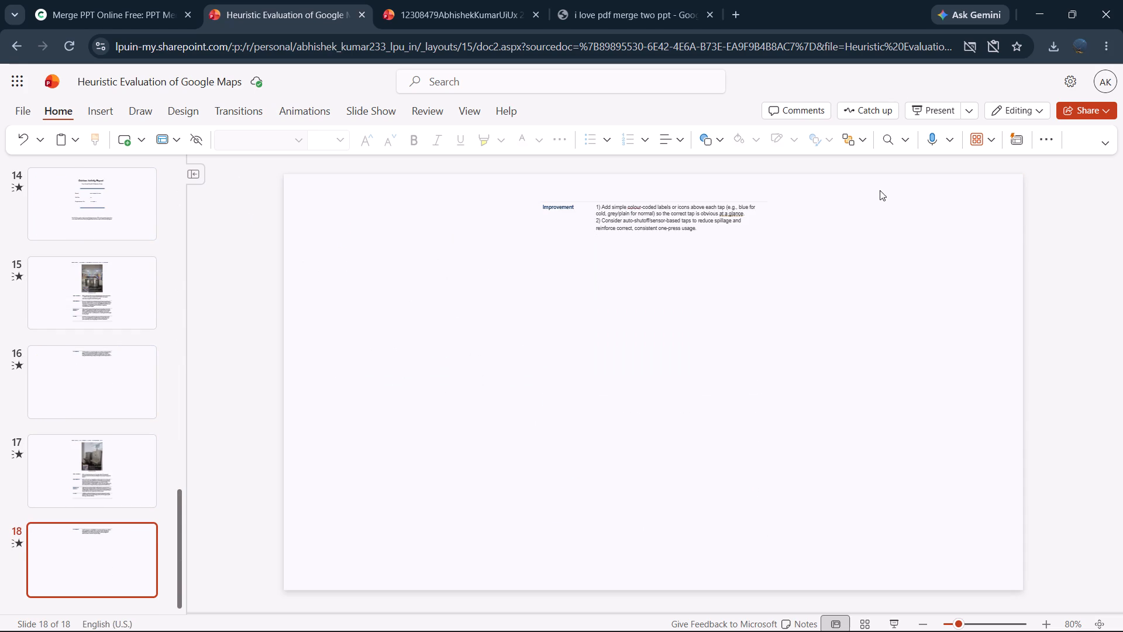
scroll(478, 291, up, 3)
scroll(383, 288, up, 3)
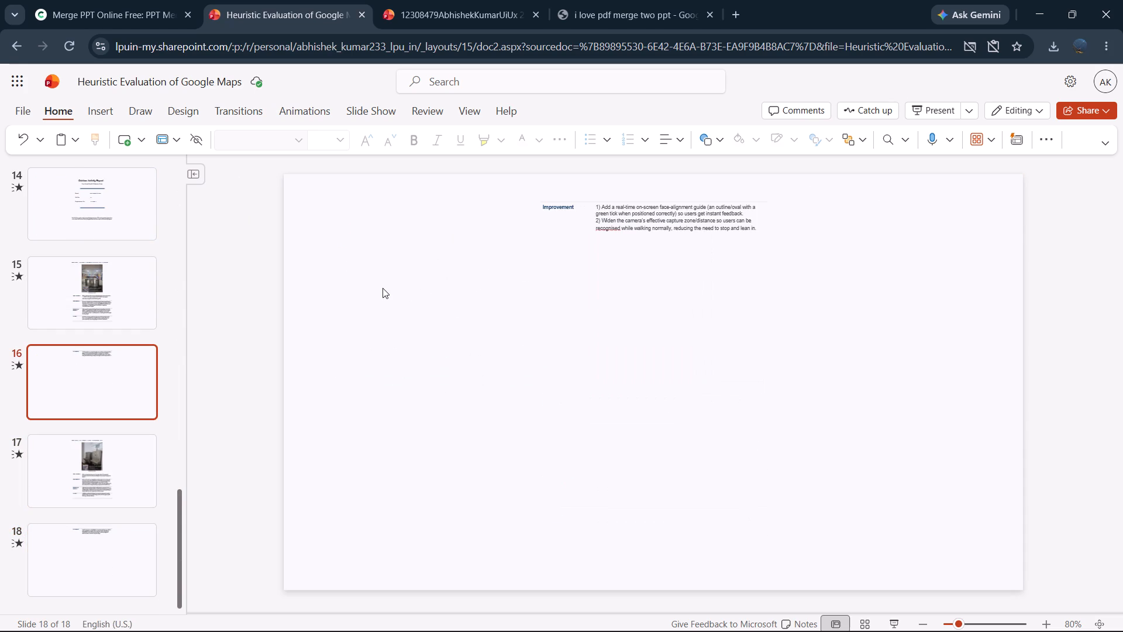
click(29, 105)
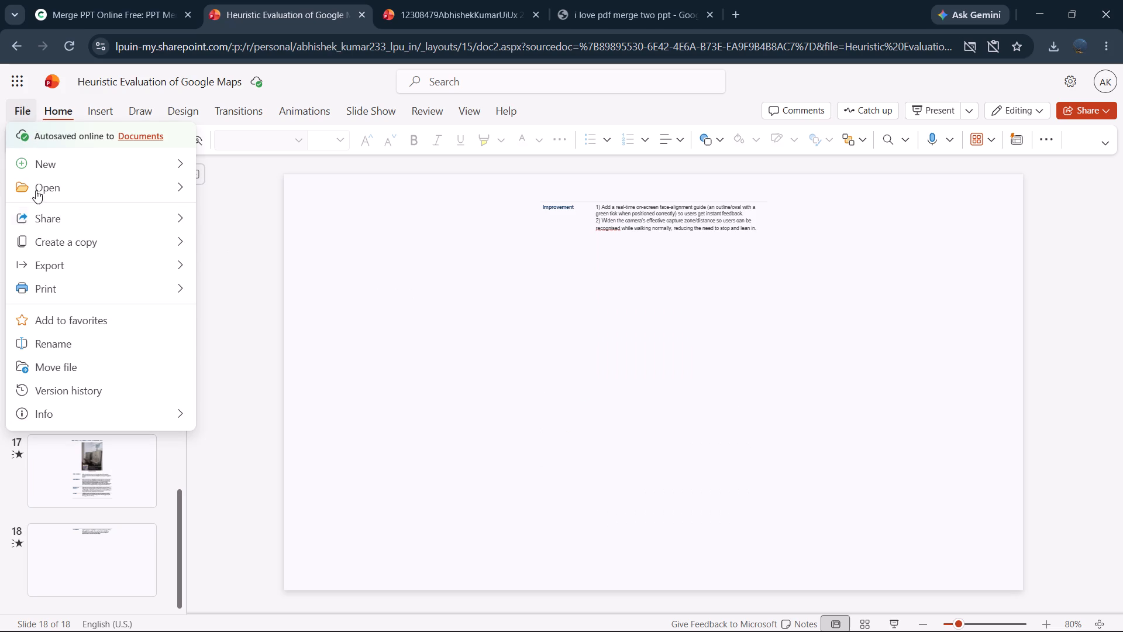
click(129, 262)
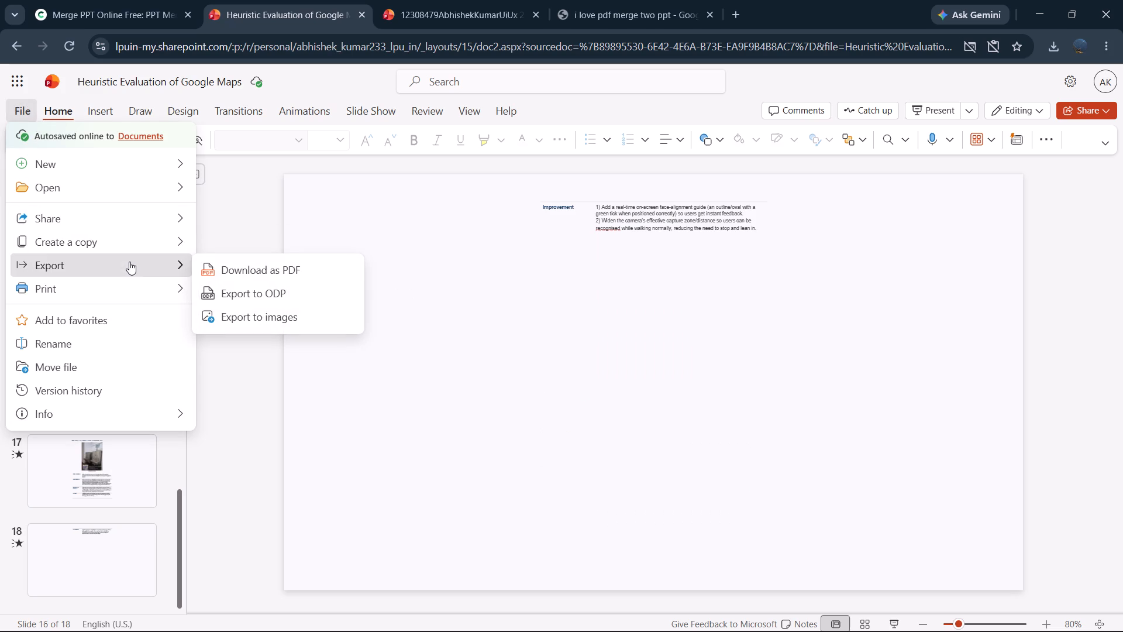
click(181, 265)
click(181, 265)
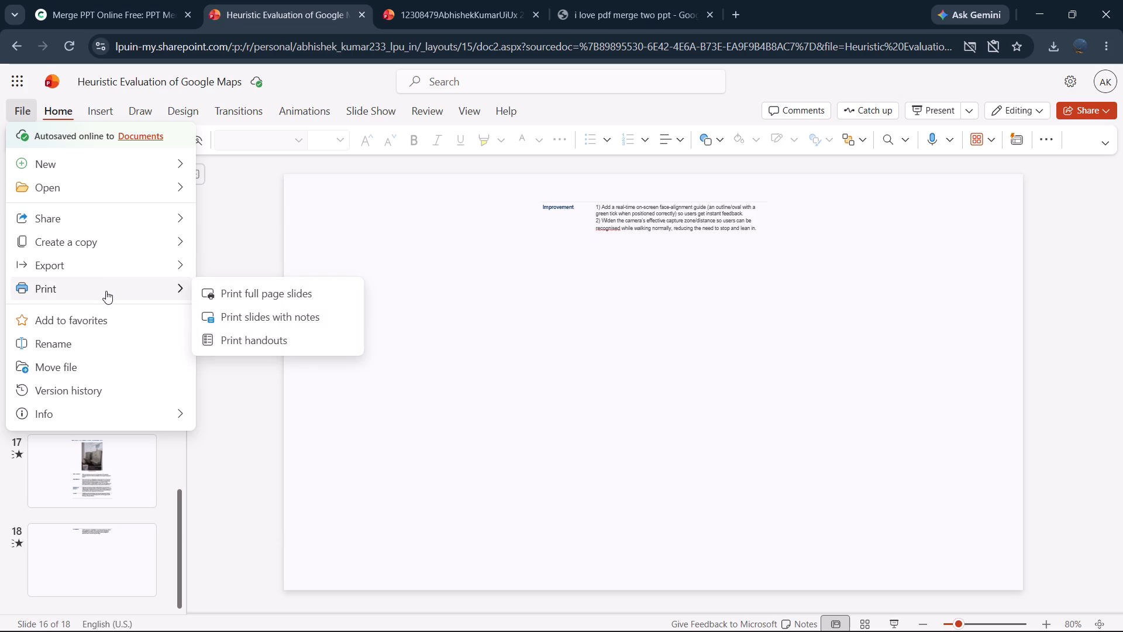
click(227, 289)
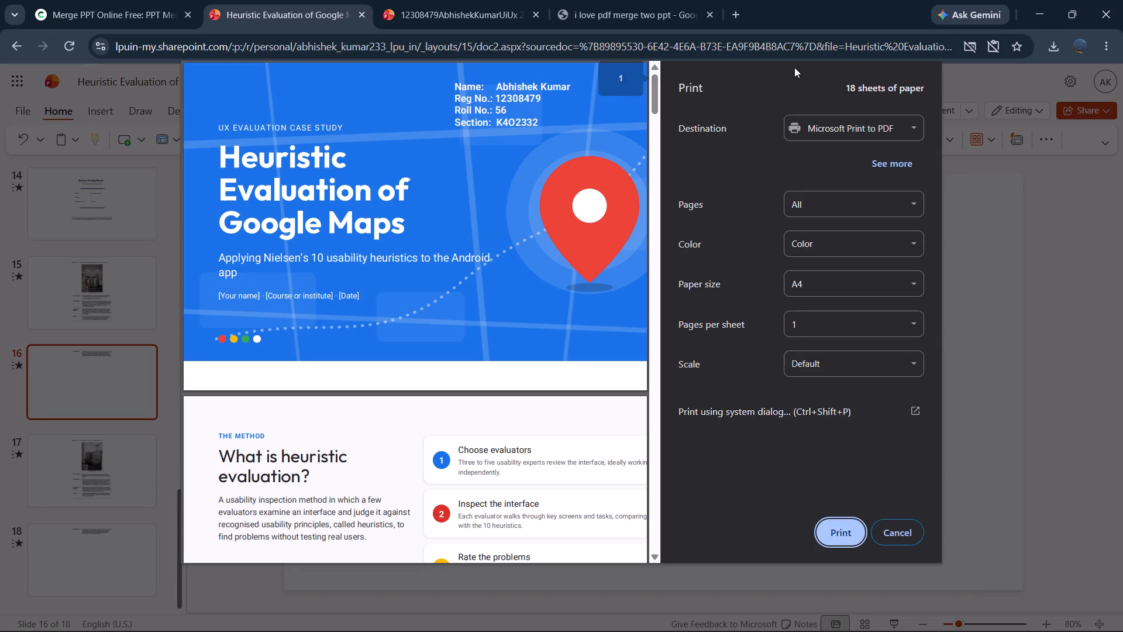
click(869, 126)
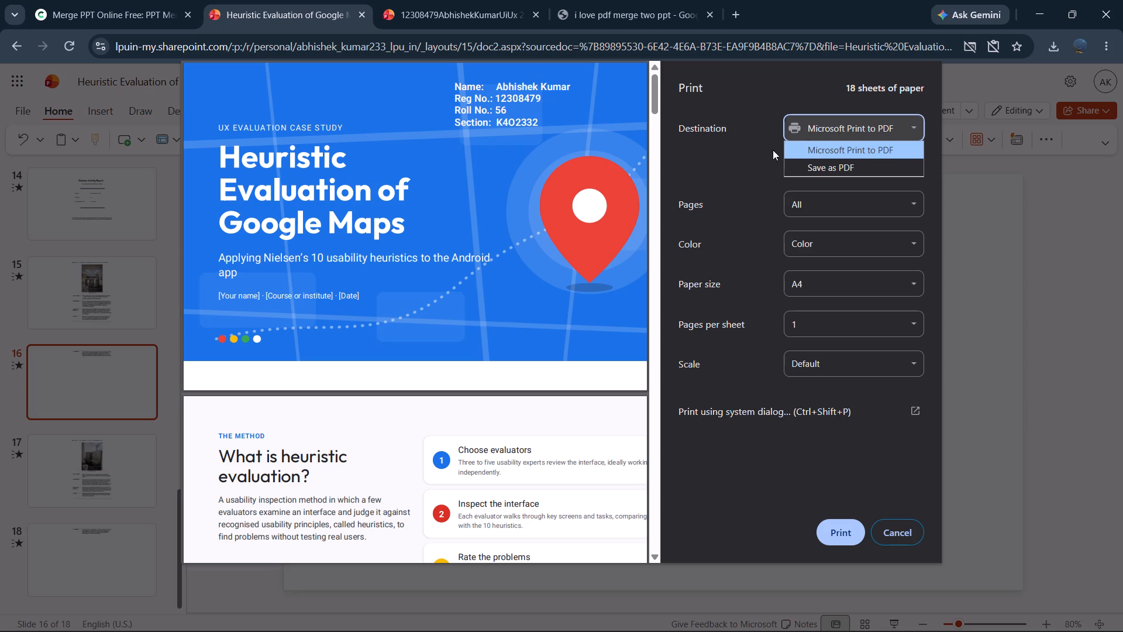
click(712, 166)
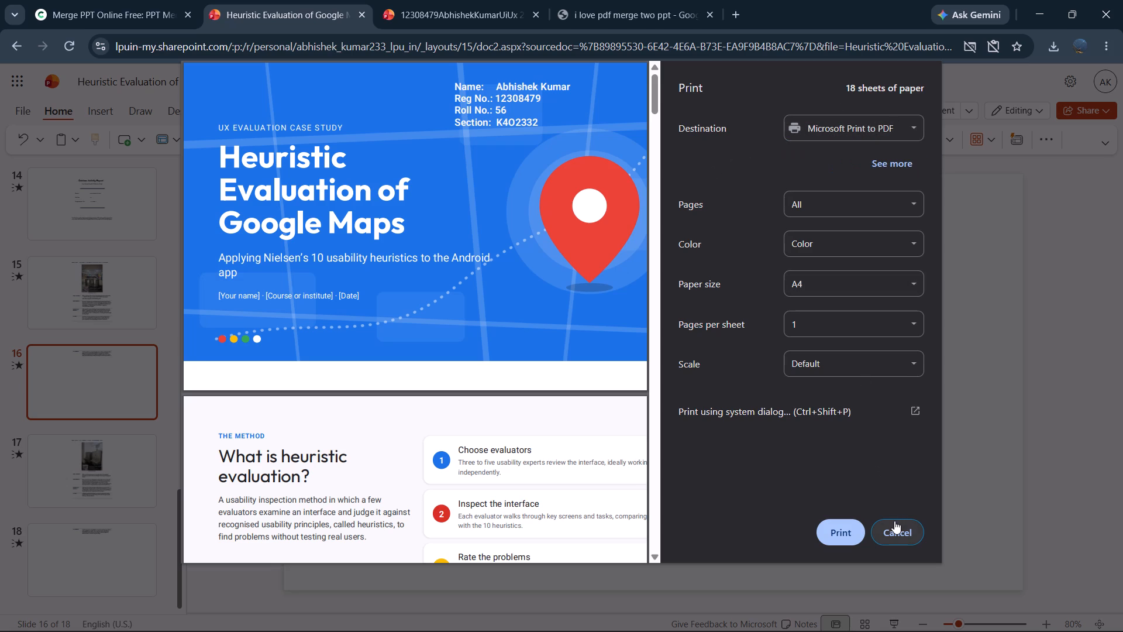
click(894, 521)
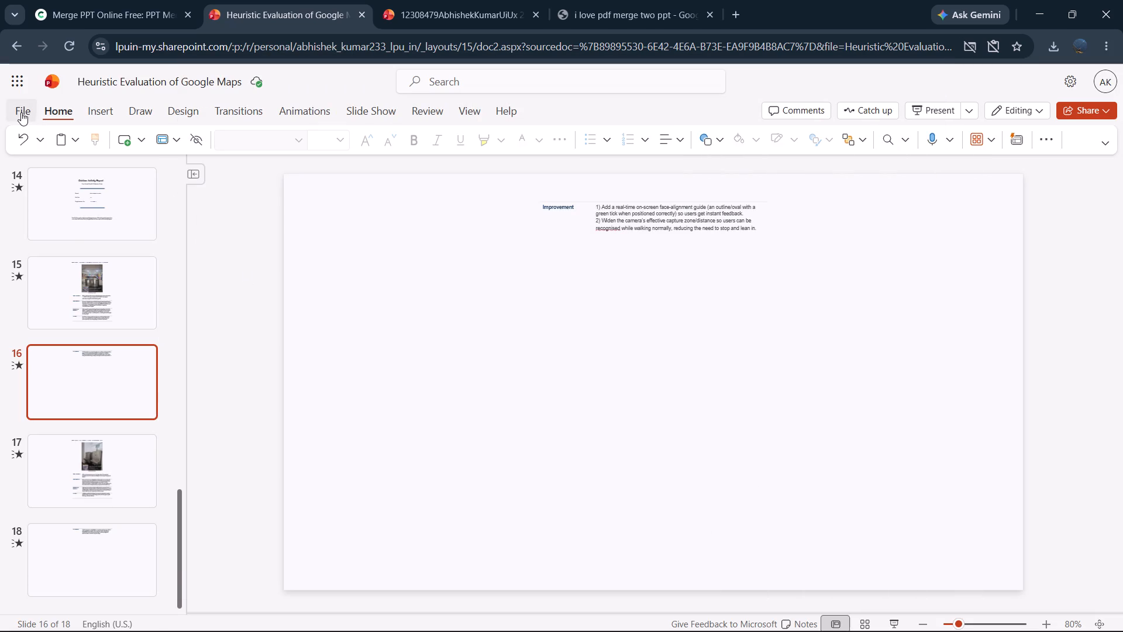
Download a copy of the combined deck to the device as a PowerPoint presentation.
click(21, 112)
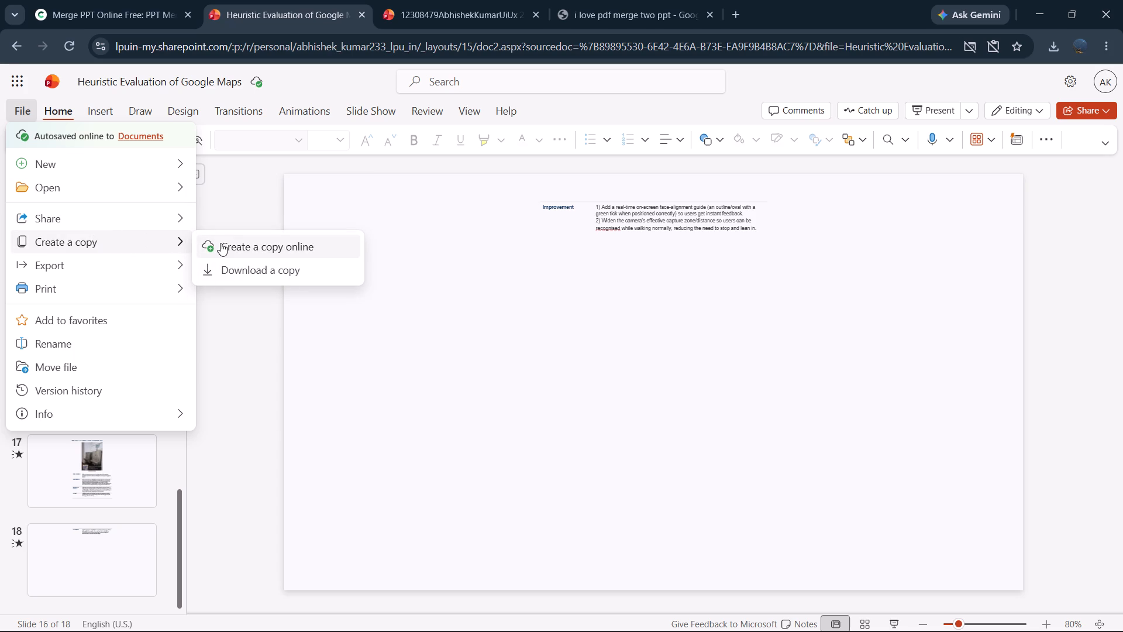
click(243, 264)
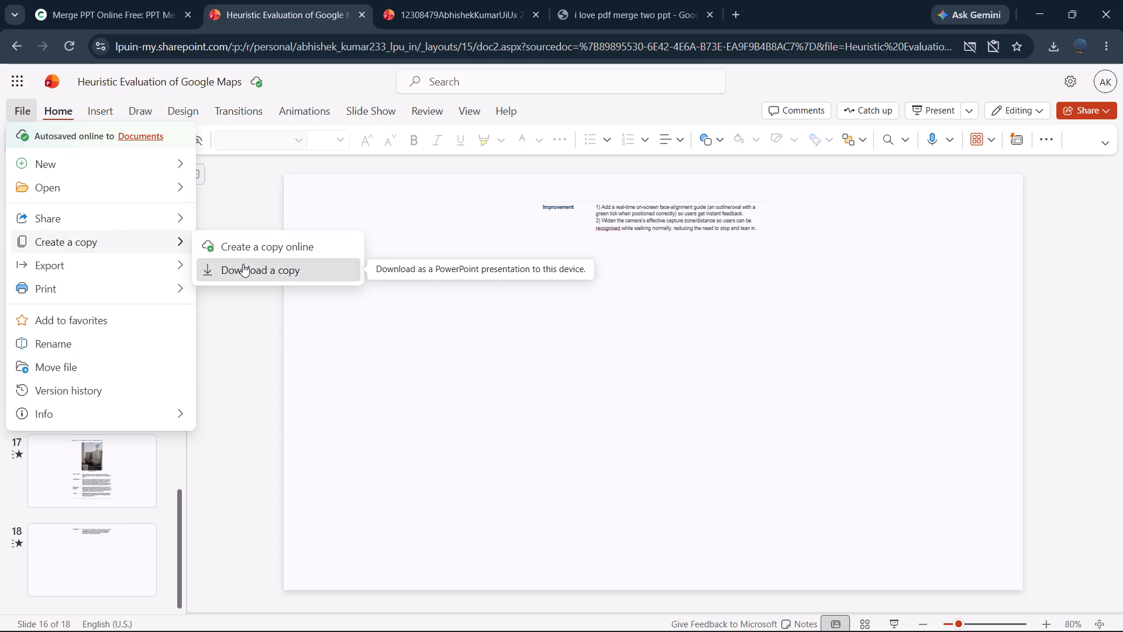
click(531, 368)
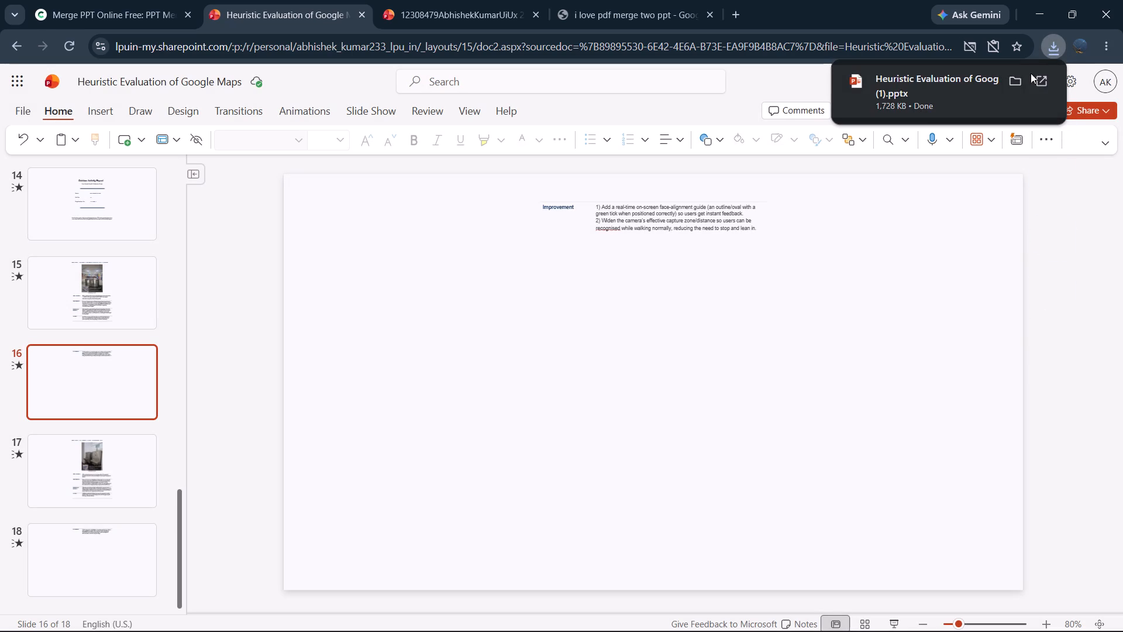
Open the downloaded copy in desktop PowerPoint, review its slides from the cover to the end and back, and close it.
click(1043, 77)
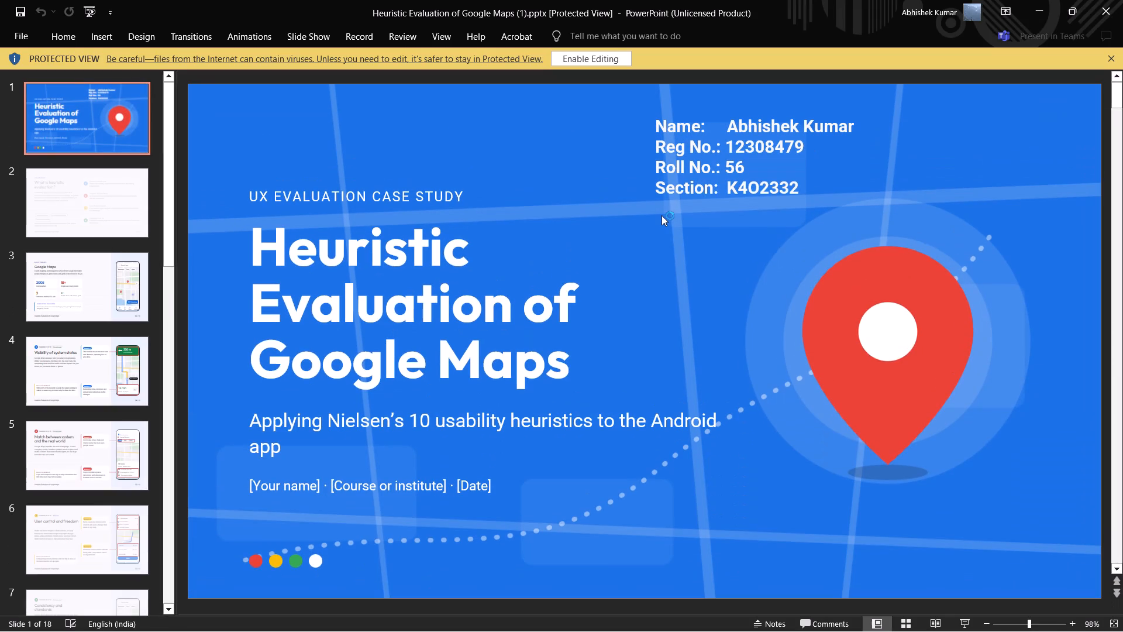
key(Down)
key(Down)
key(Down)
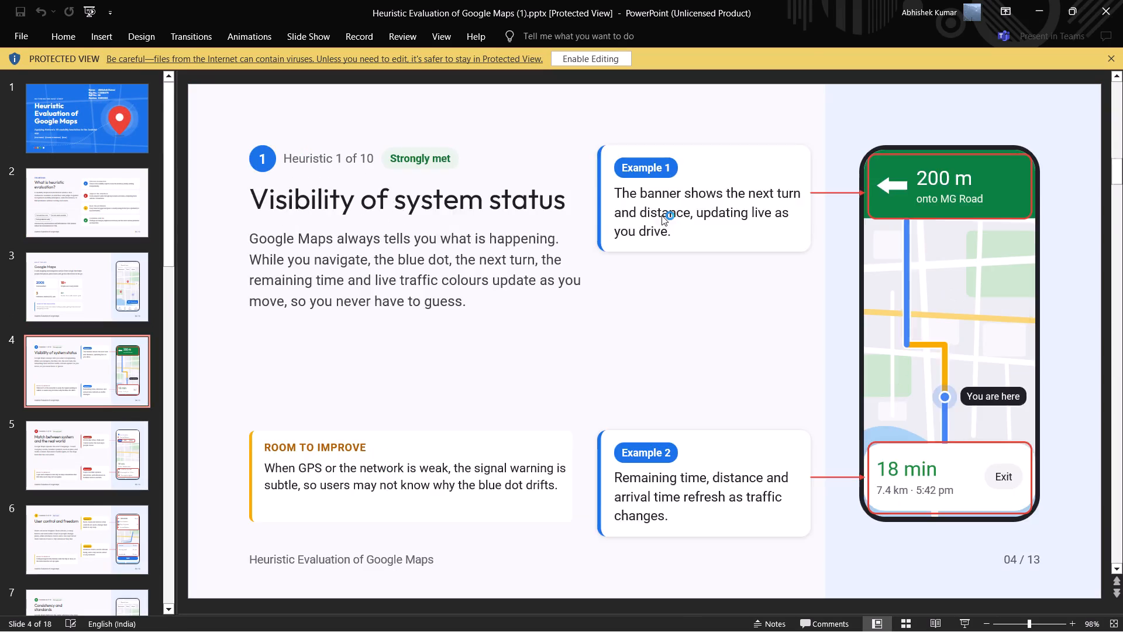
key(Down)
key(Down)
key(Down)
key(Down)
key(Down)
key(Down)
key(Down)
key(Down)
key(Down)
key(Down)
key(Down)
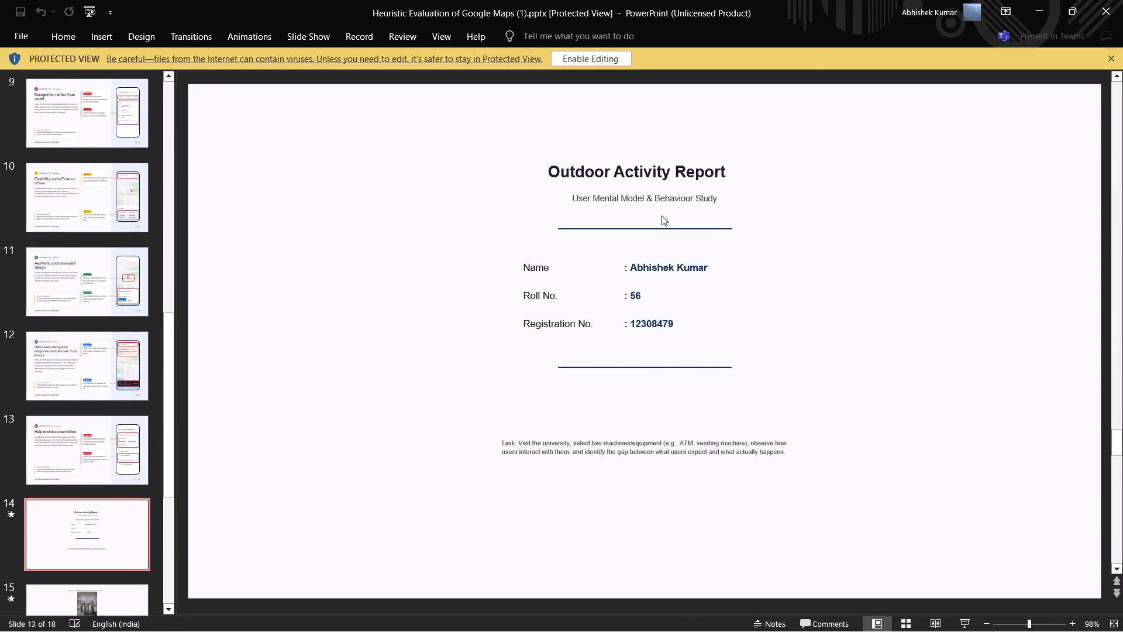
key(Down)
key(Down)
key(Down)
key(Down)
key(Up)
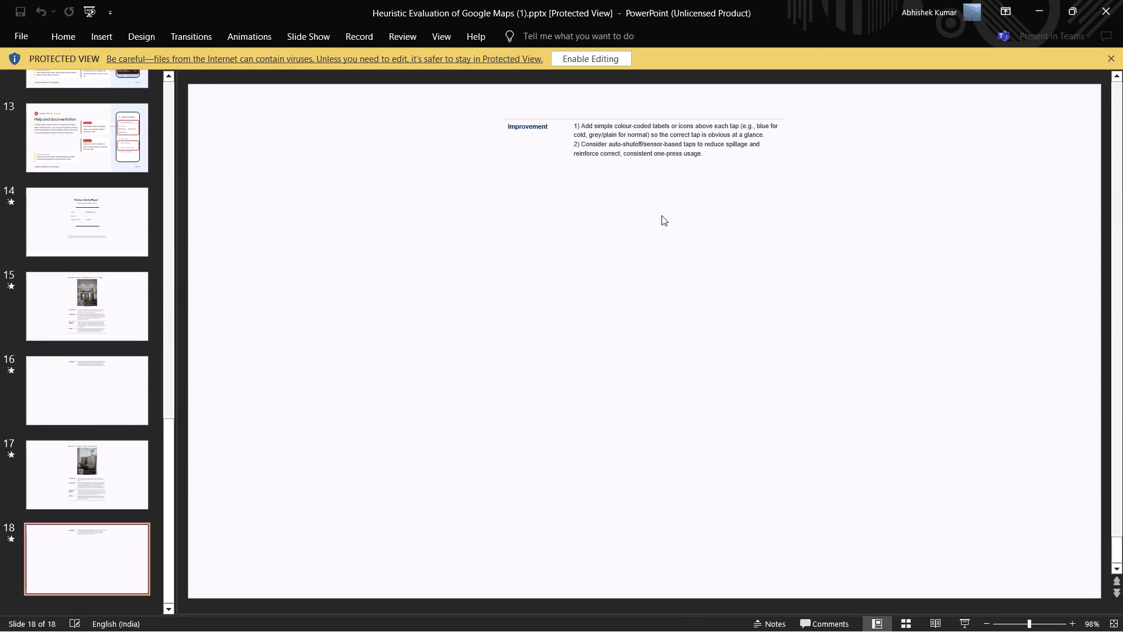
key(Up)
key(Up)
key(Up)
key(Up)
key(Up)
key(Up)
key(Up)
key(Up)
key(Up)
key(Up)
key(Up)
key(Up)
key(Up)
key(Up)
key(Up)
key(Up)
key(Up)
key(Up)
key(Up)
key(Up)
key(Up)
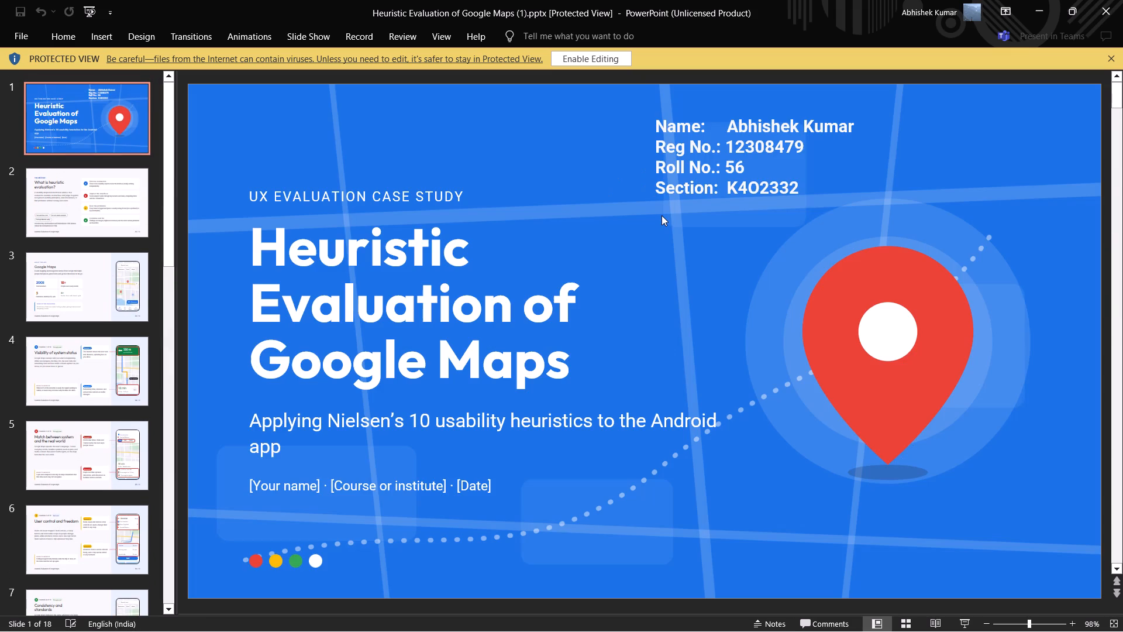
click(1122, 0)
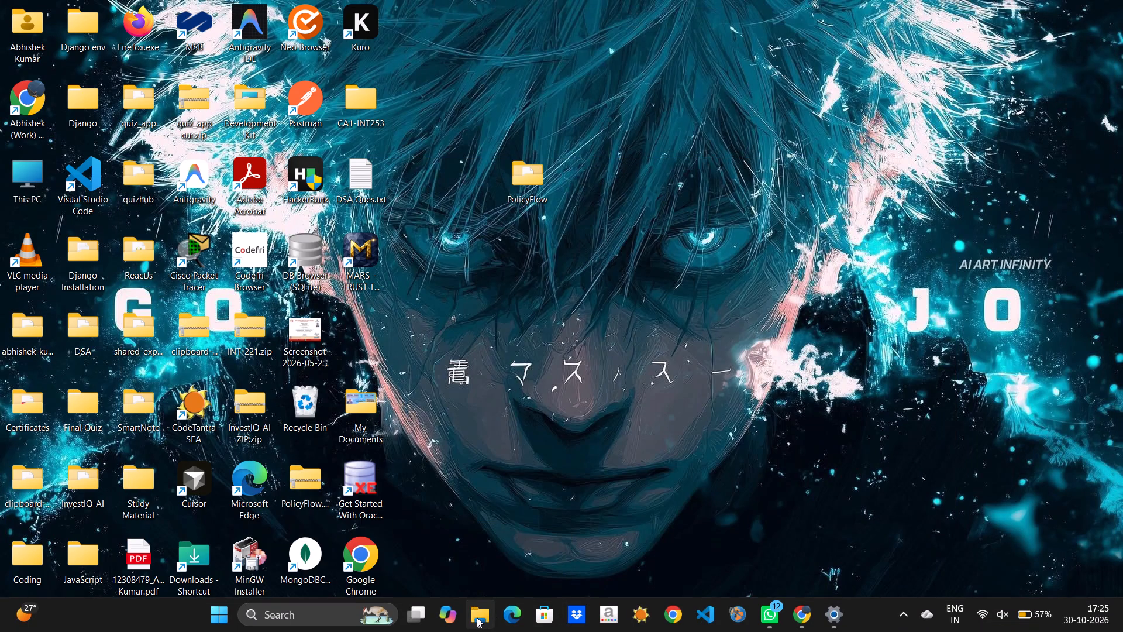
In File Explorer's Downloads folder, rename Heuristic Evaluation of Google Maps (1).pptx to the student's registration number and full name without spaces, followed by CA2.
click(473, 548)
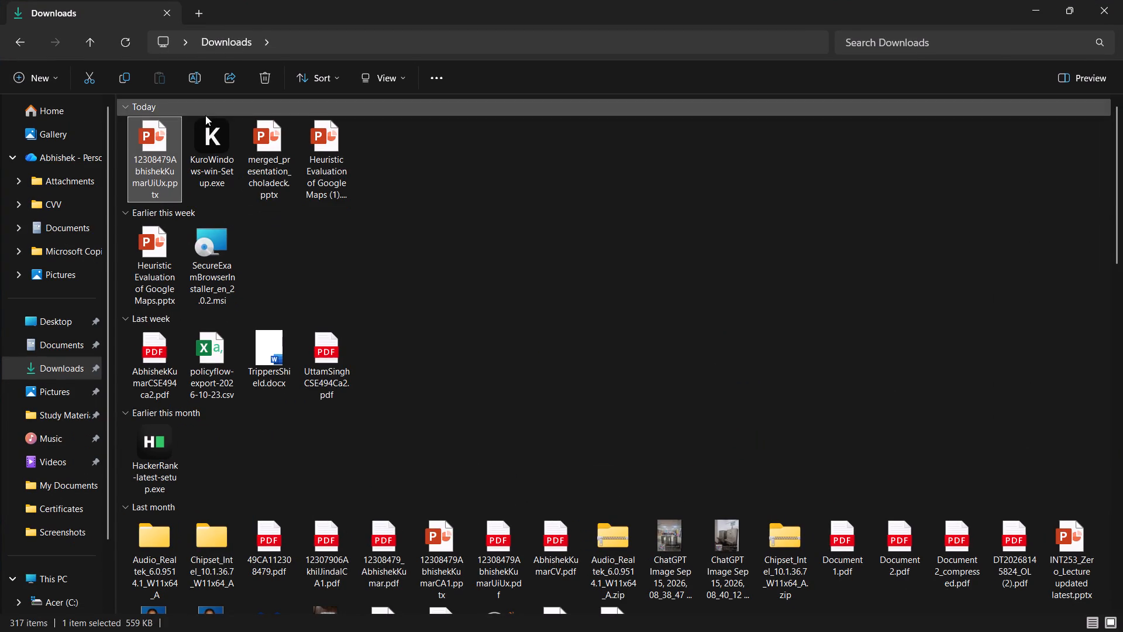
double_click(123, 42)
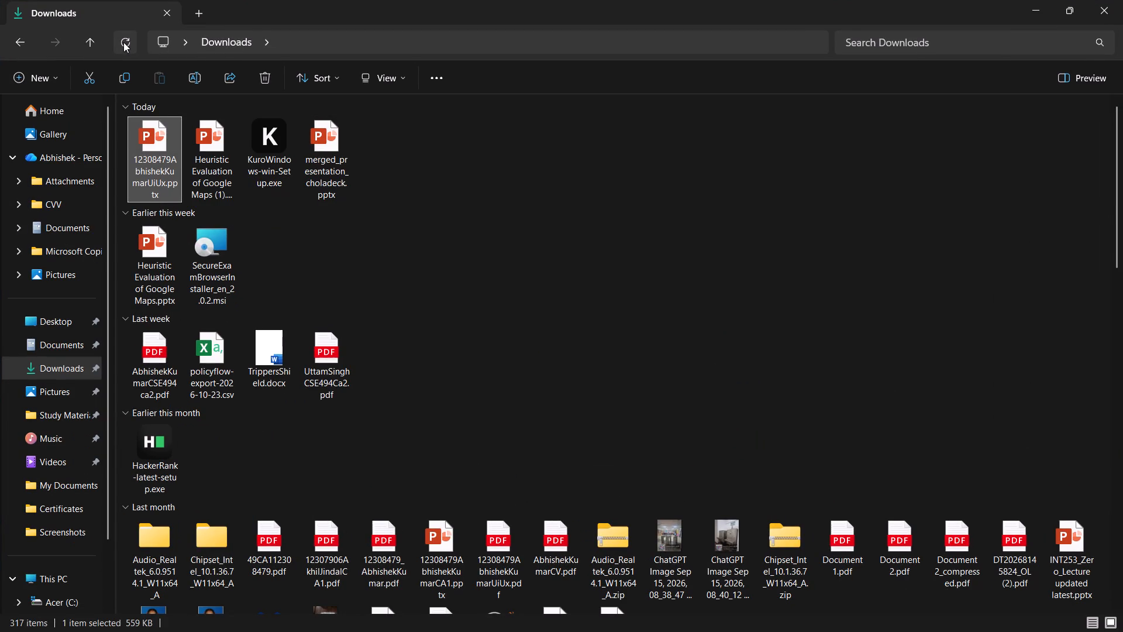
click(123, 42)
click(205, 135)
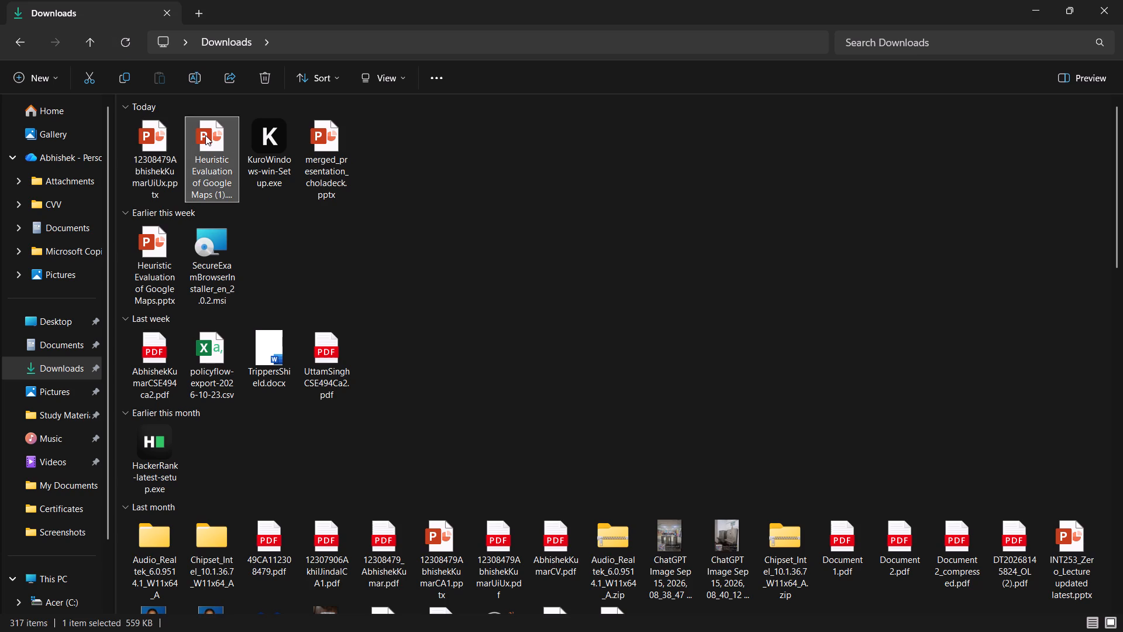
click(202, 79)
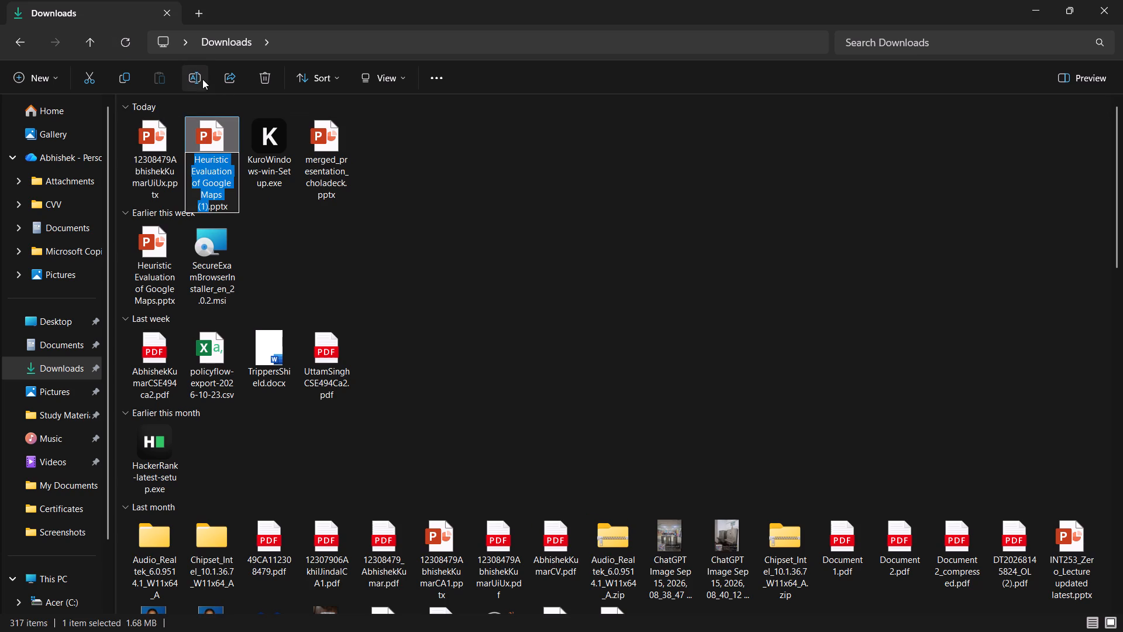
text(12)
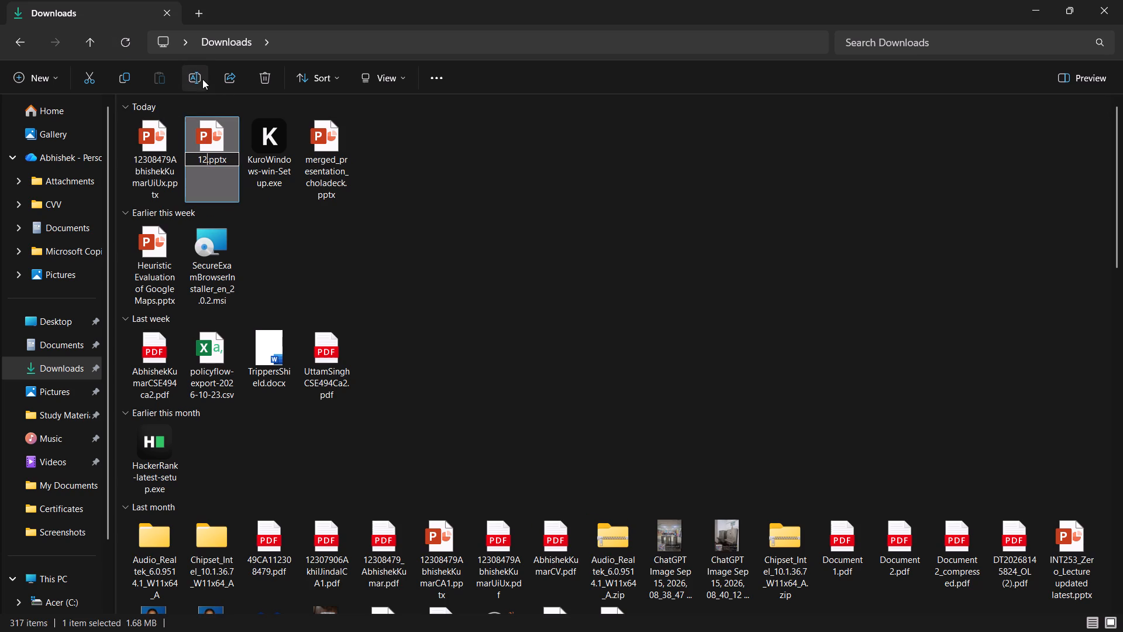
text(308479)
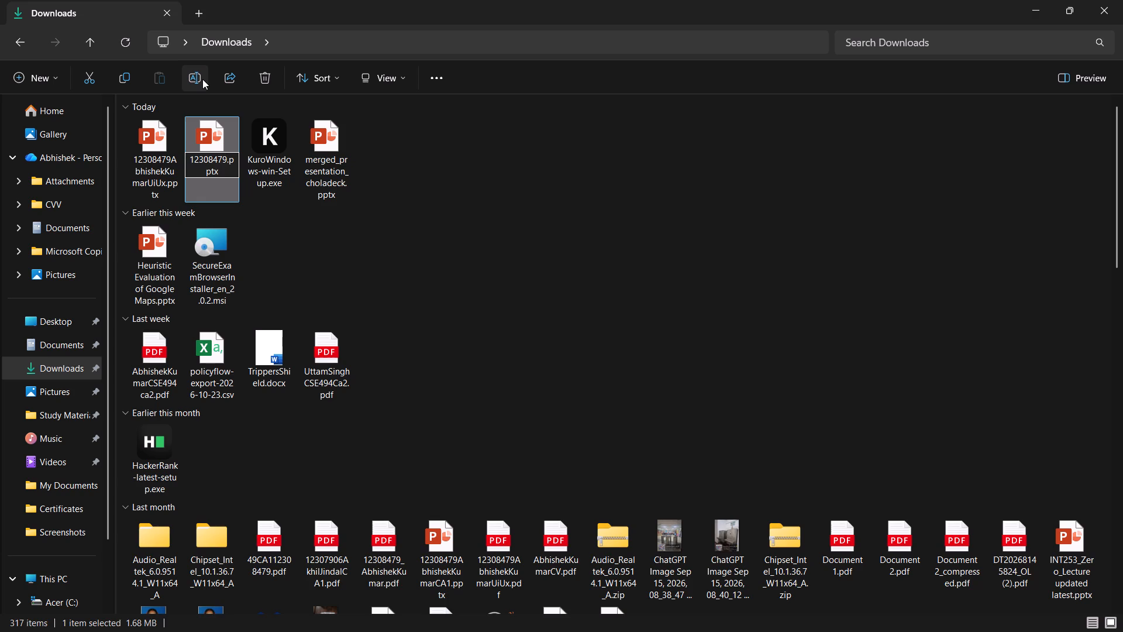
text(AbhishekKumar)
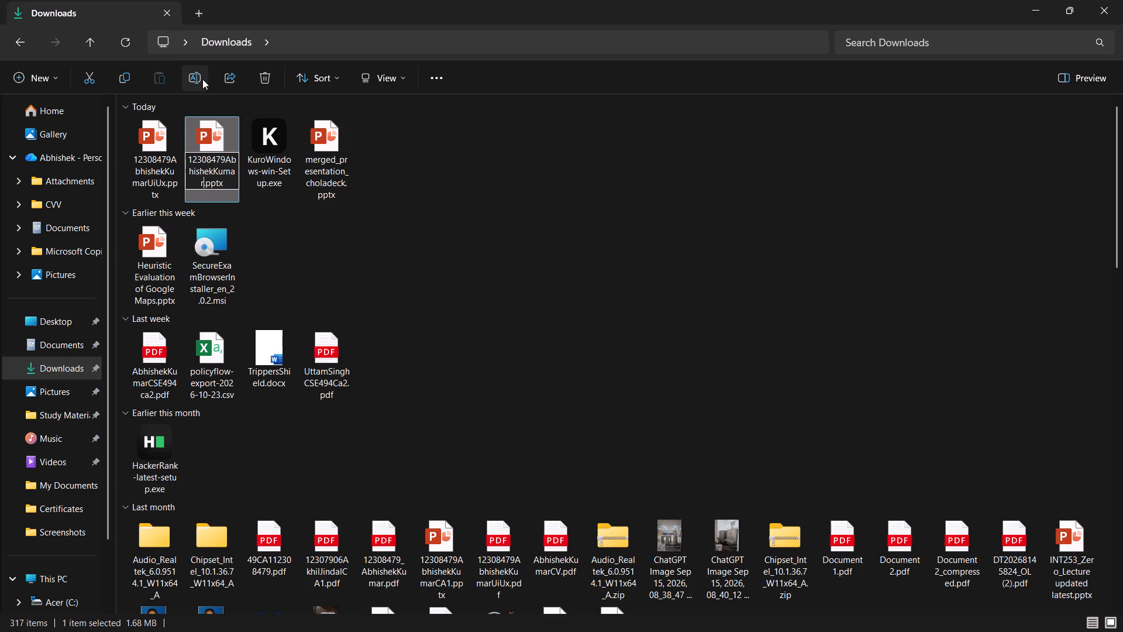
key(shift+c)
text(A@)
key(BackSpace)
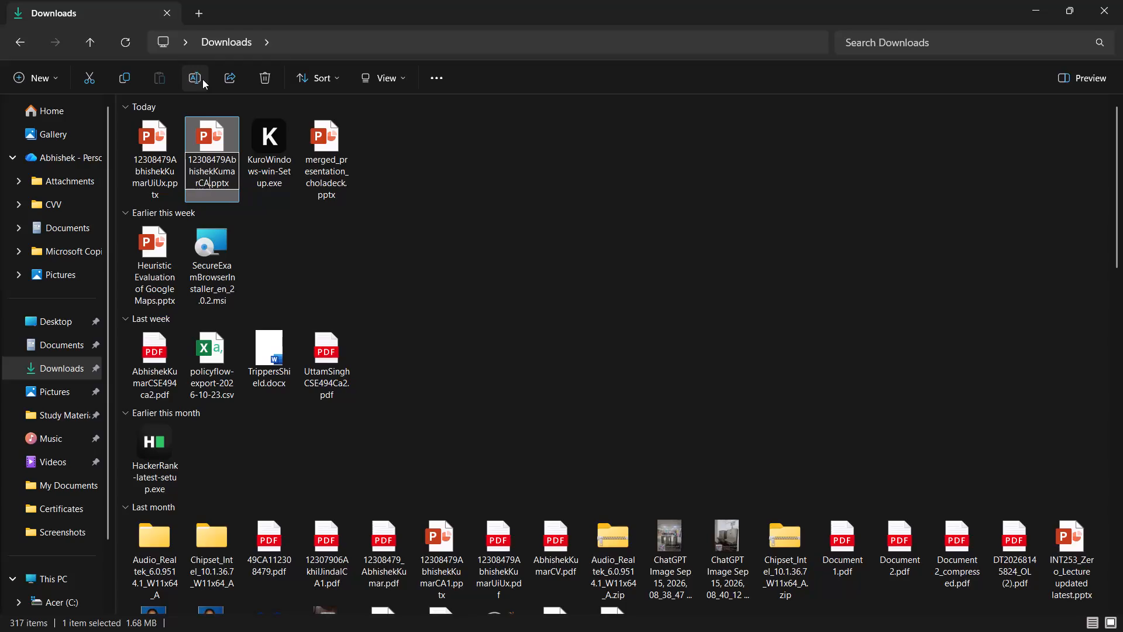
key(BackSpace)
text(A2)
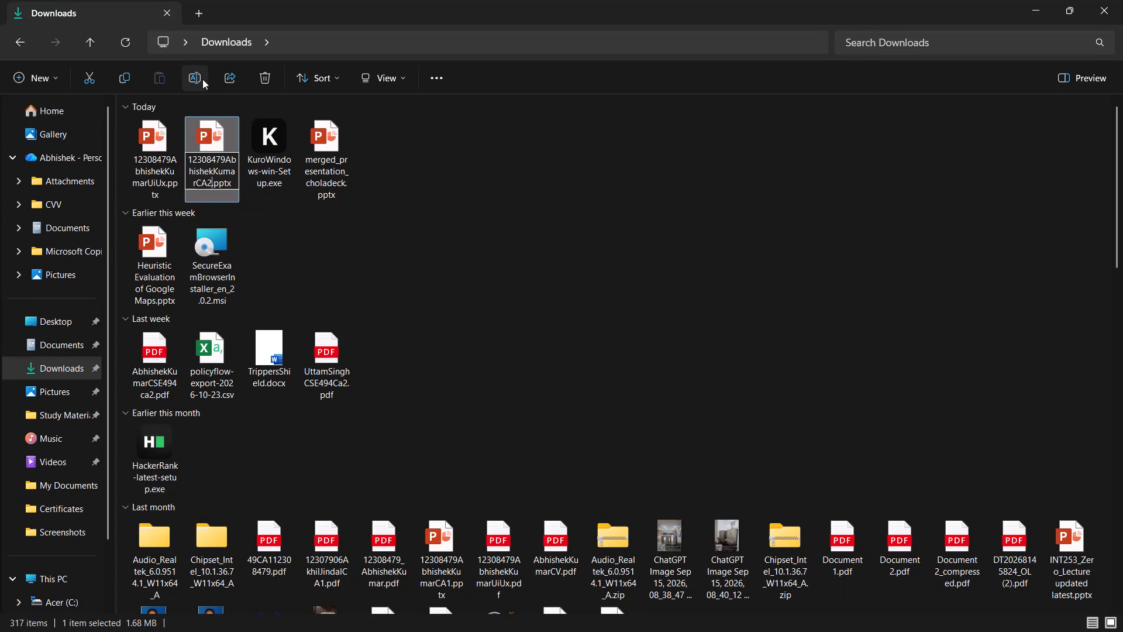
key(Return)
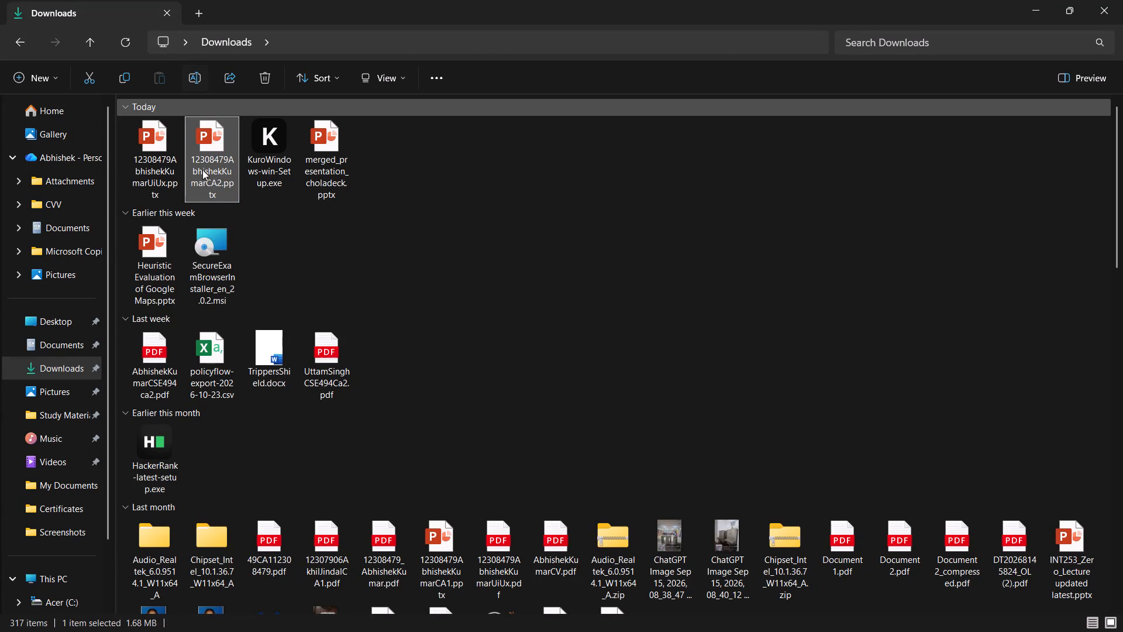
Open the renamed CA2 deck in desktop PowerPoint, check the cover and the slide thumbnails through to the last slide, and close it.
double_click(202, 170)
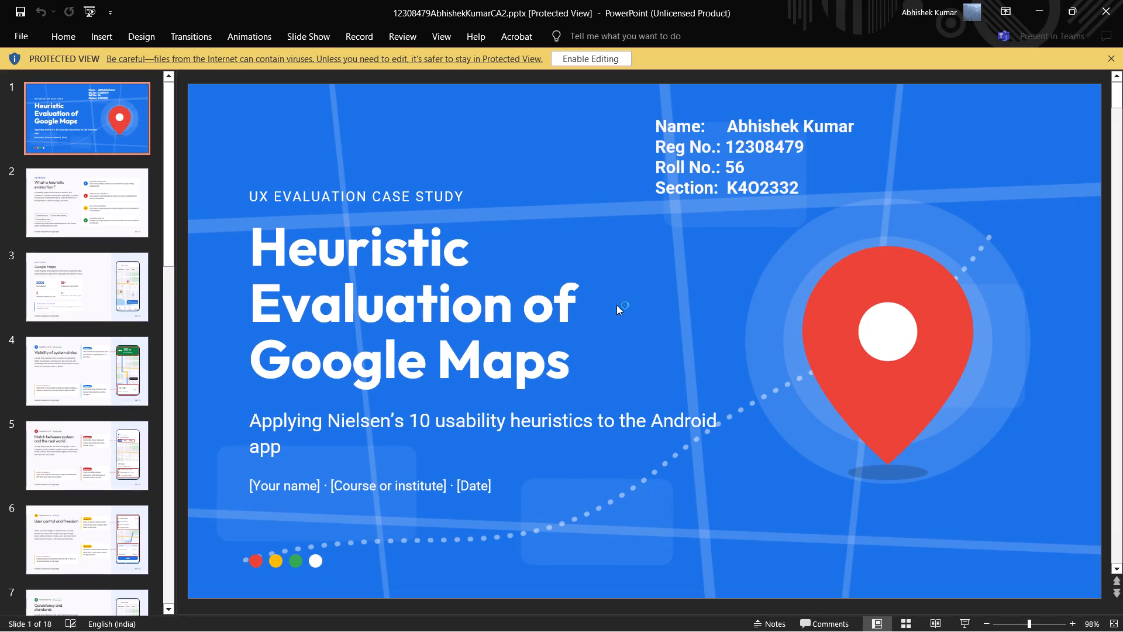
click(616, 305)
key(Down)
key(Down)
key(Down)
key(Down)
key(Down)
key(Down)
key(Down)
key(Down)
key(Down)
key(Down)
key(Down)
key(Down)
key(Down)
key(Down)
key(Down)
key(Down)
key(Down)
key(Down)
key(Down)
key(Down)
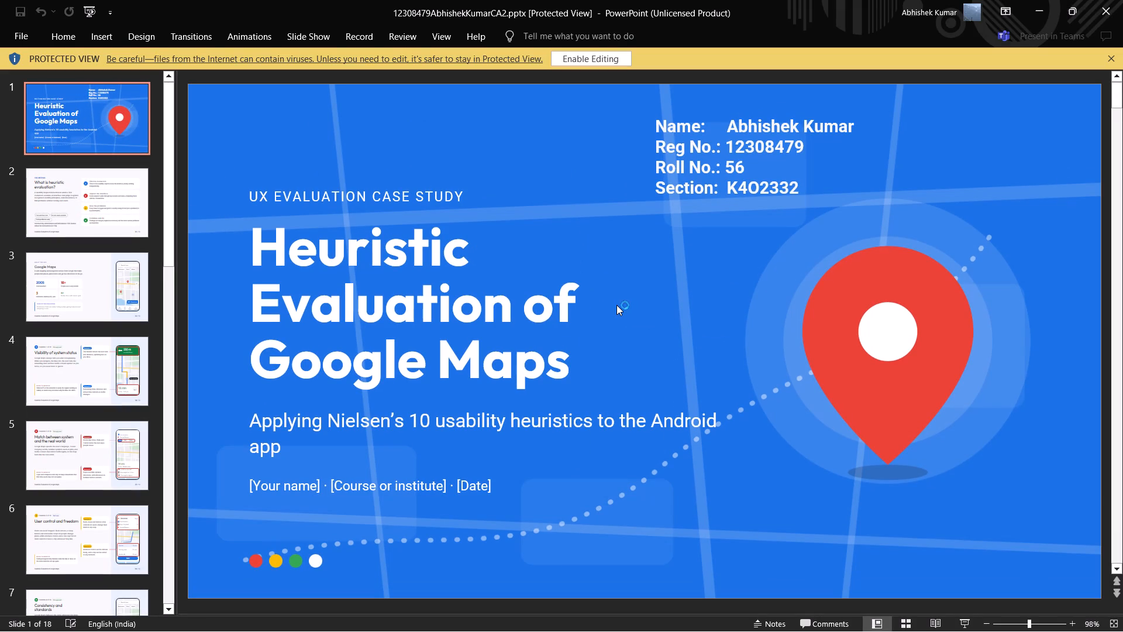
key(Down)
key(Down)
key(Down)
key(Down)
key(Down)
key(Down)
key(Down)
key(Down)
key(Down)
key(Down)
key(Down)
key(Down)
key(Down)
scroll(139, 366, down, 14)
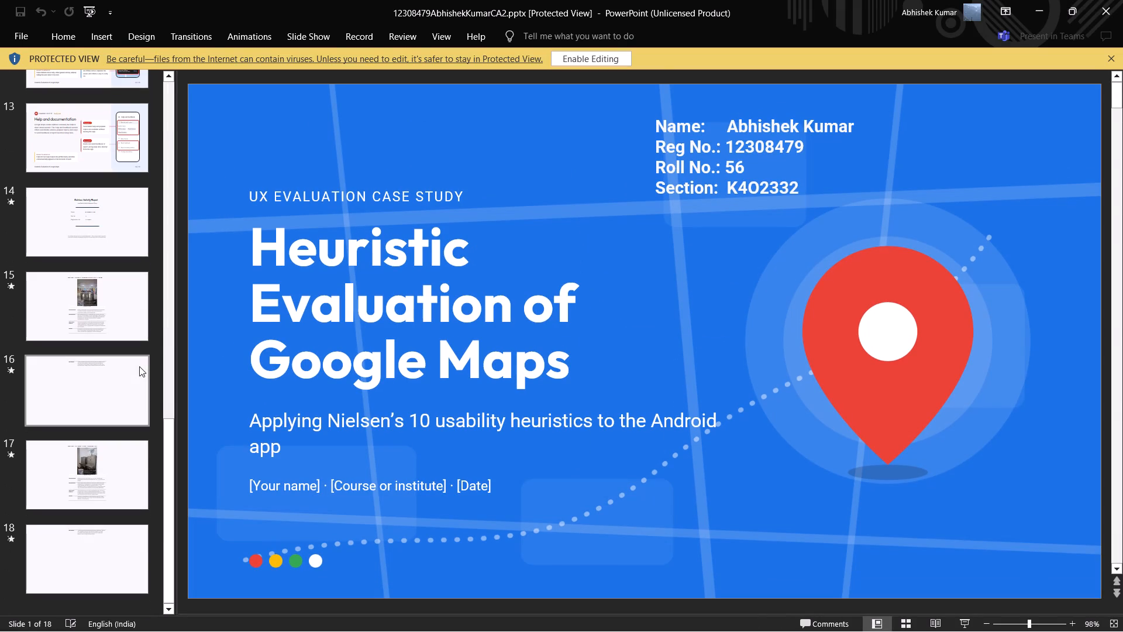
click(1122, 0)
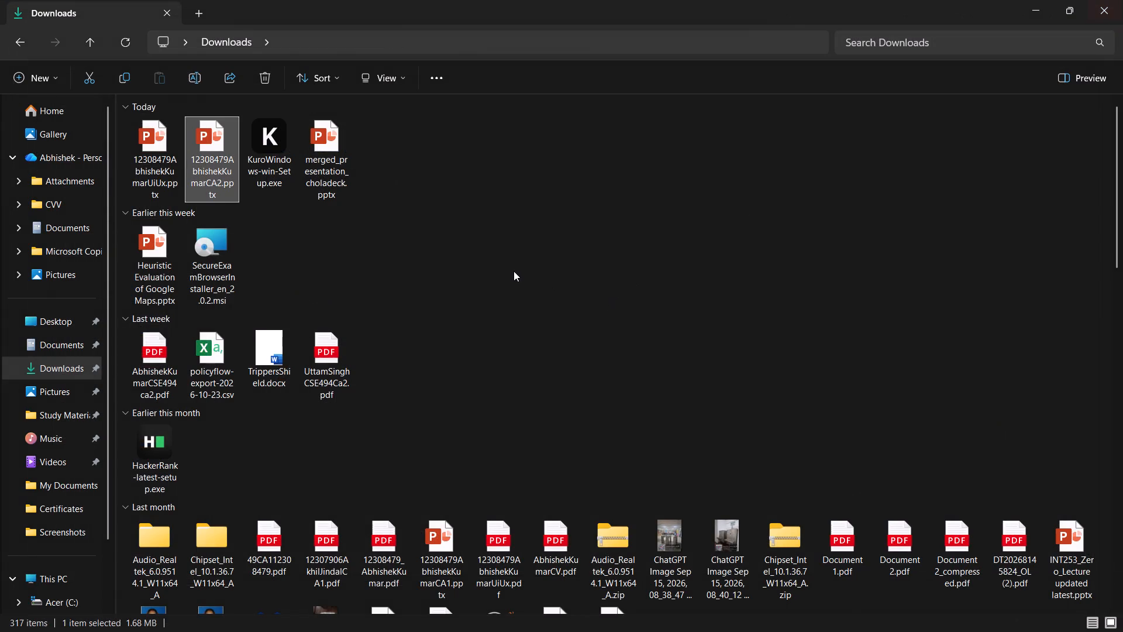
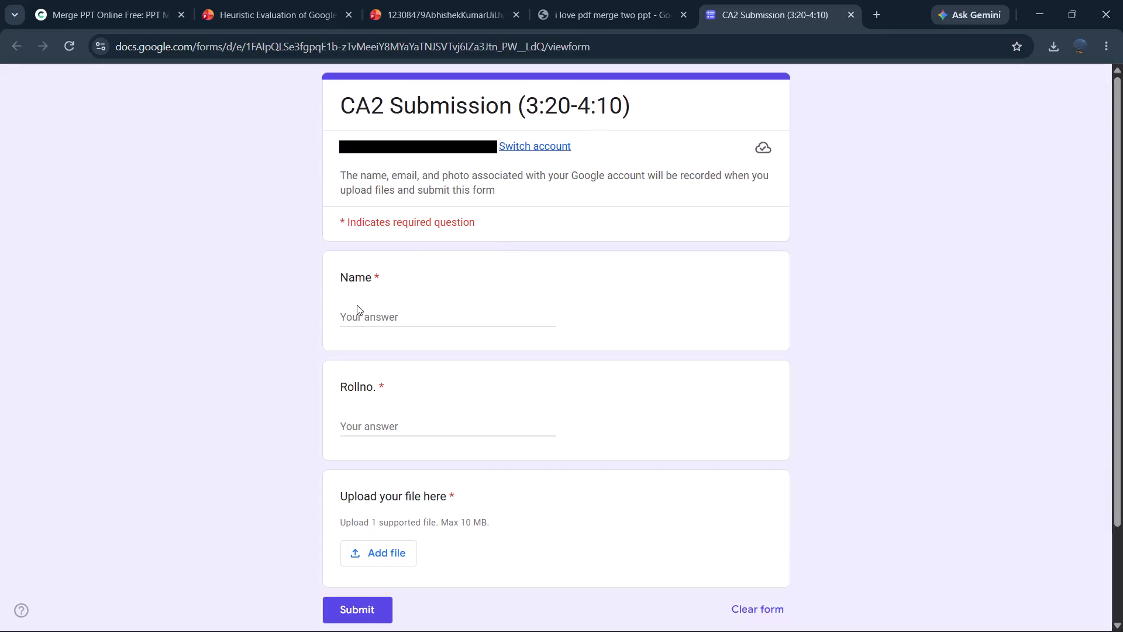
Fill in the CA2 Submission (3:20-4:10) form with the student's full name and roll number.
click(357, 305)
click(360, 310)
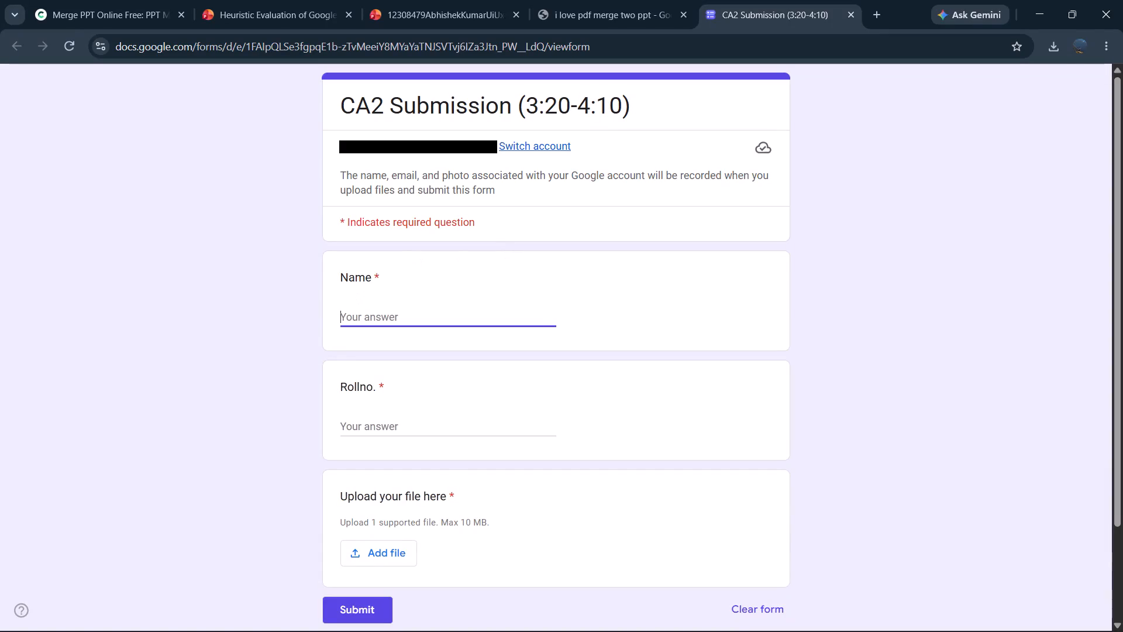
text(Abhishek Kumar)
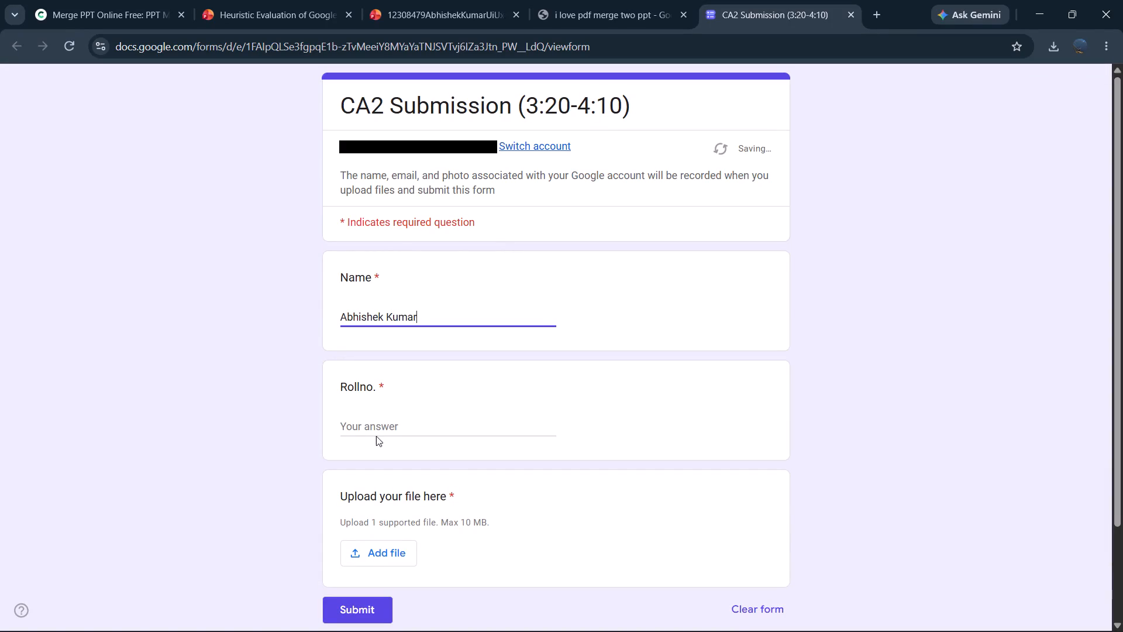
click(376, 436)
click(366, 428)
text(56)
Upload the renamed CA2 .pptx deck from the Downloads folder to the form's file question.
click(394, 554)
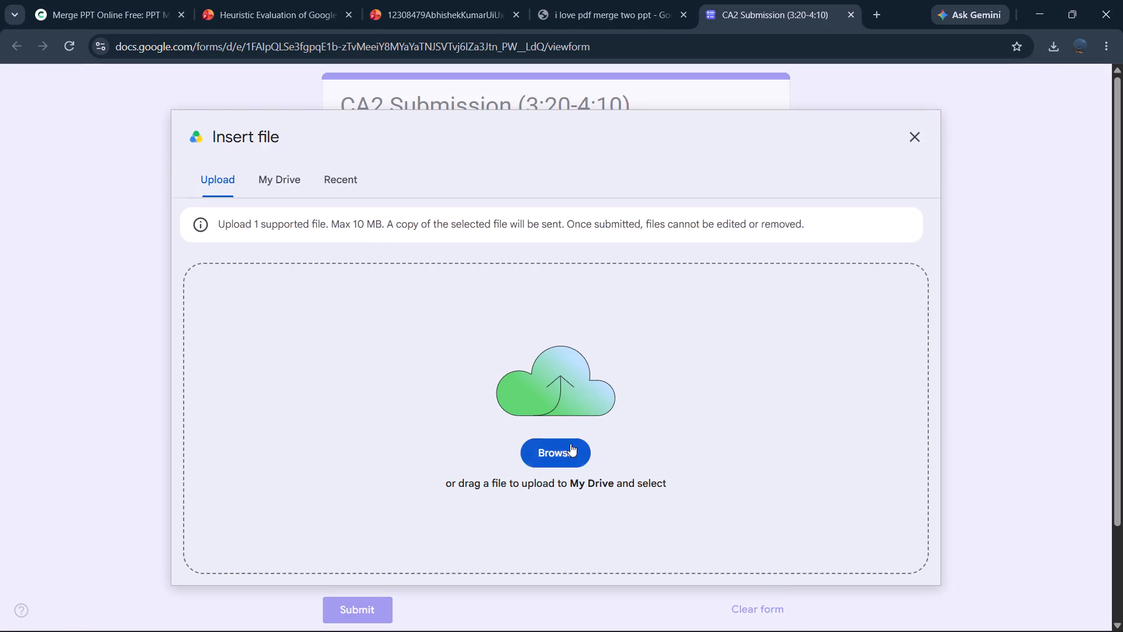
click(557, 459)
click(553, 454)
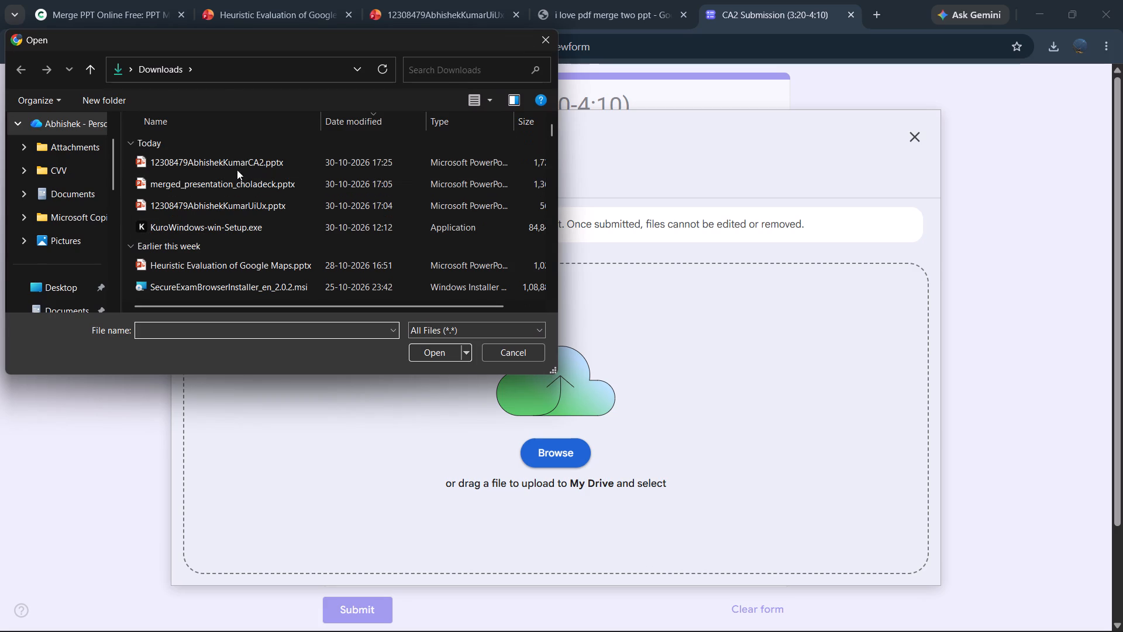
click(225, 160)
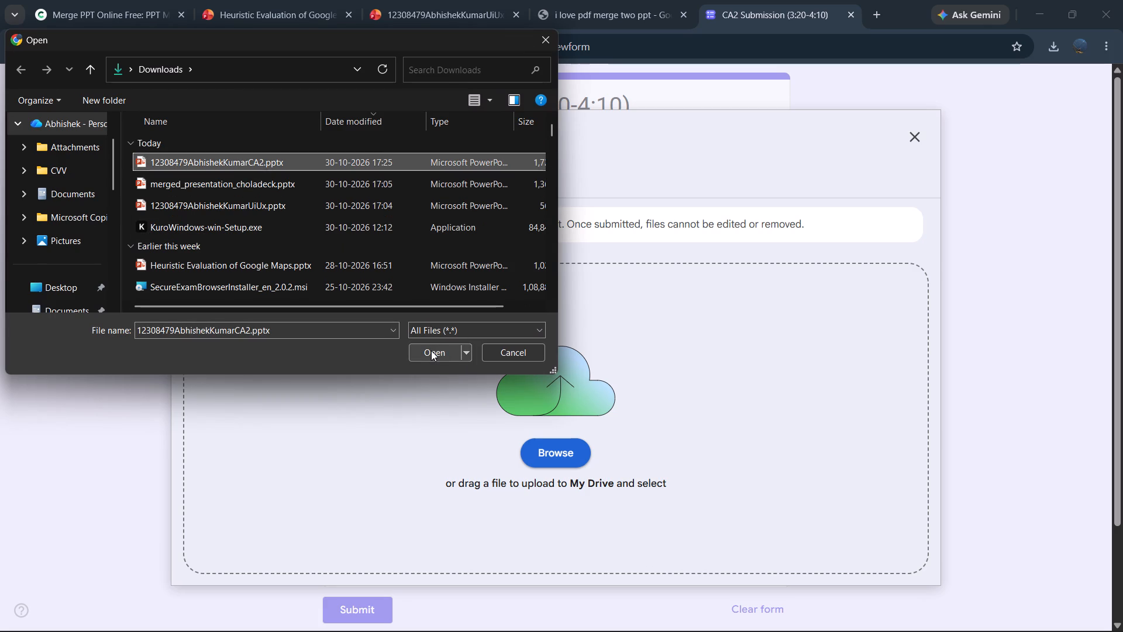
click(431, 351)
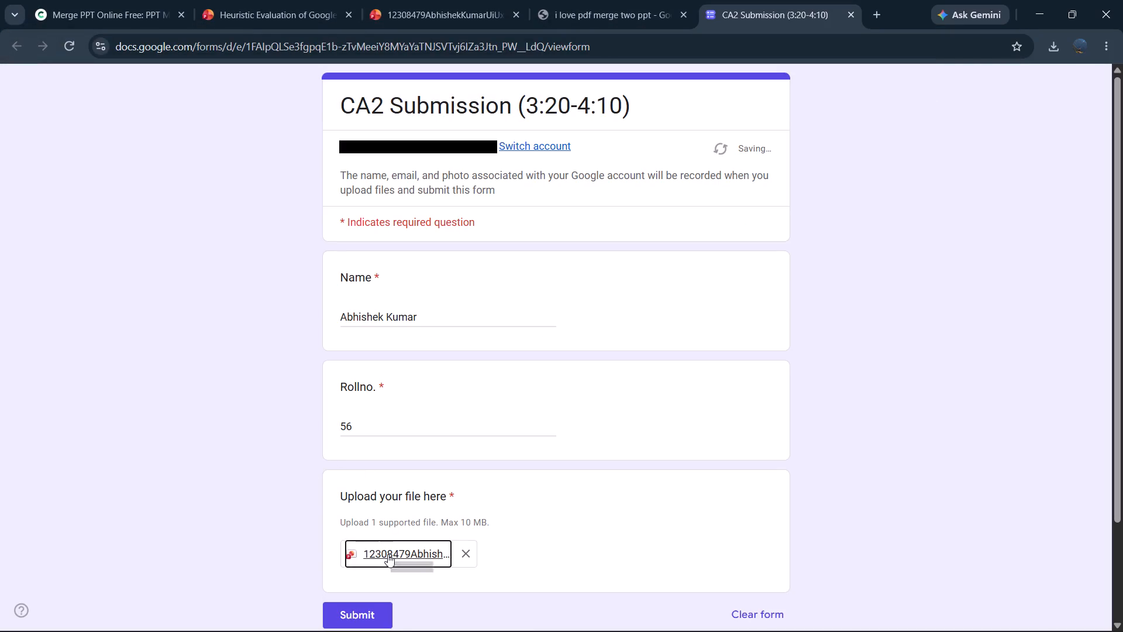
Open the uploaded CA2 deck's preview from the form, check the student details on the cover, and close the preview.
click(388, 554)
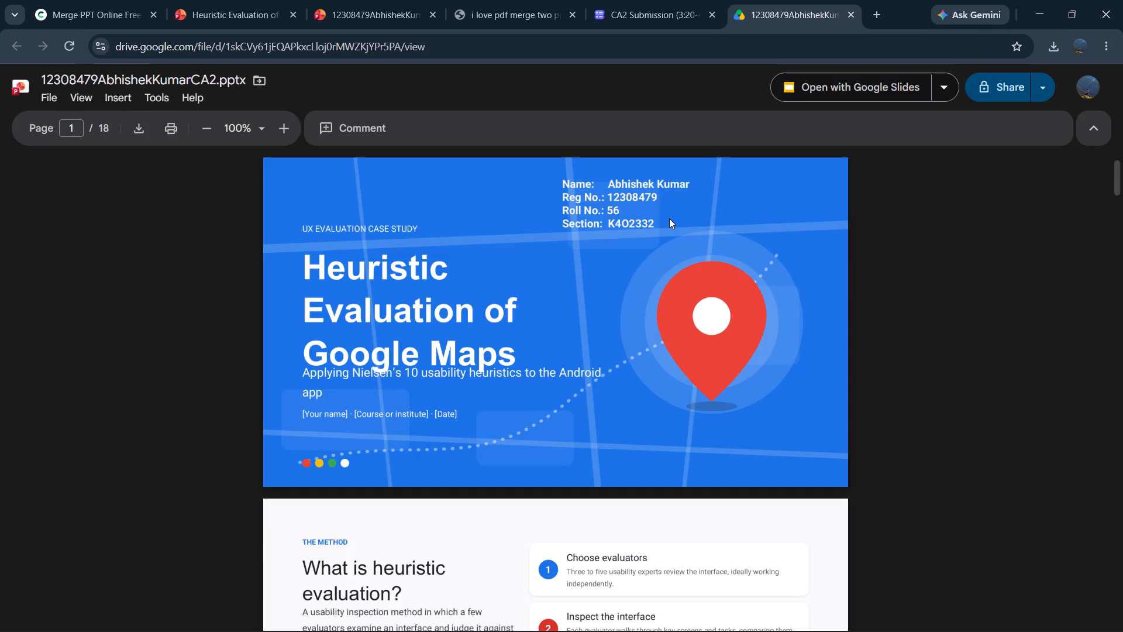
click(645, 1)
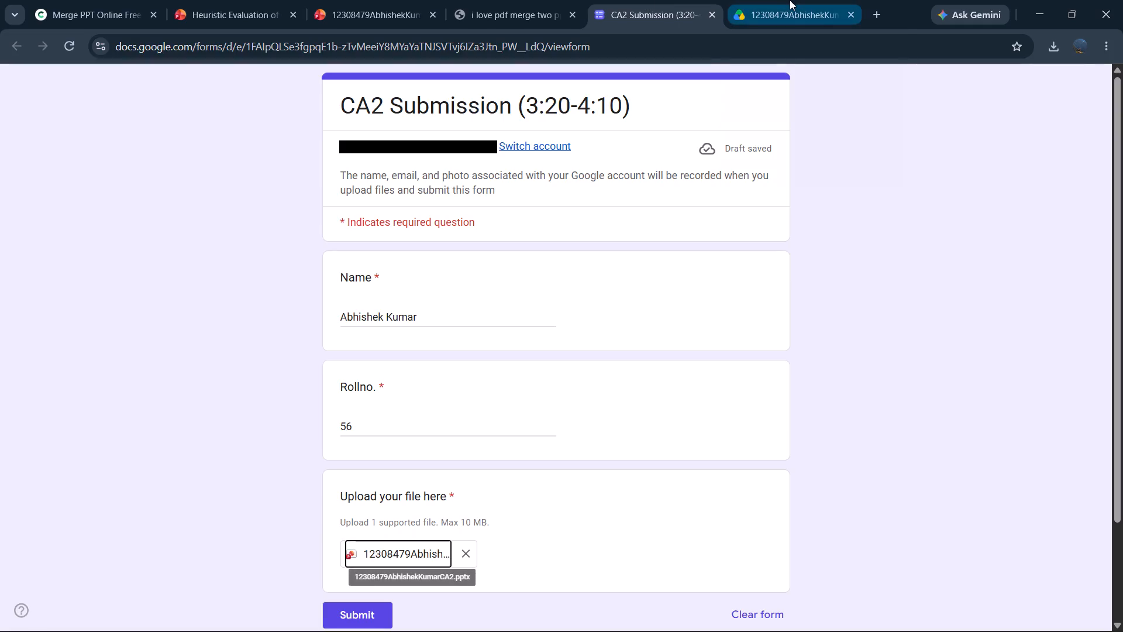
click(790, 0)
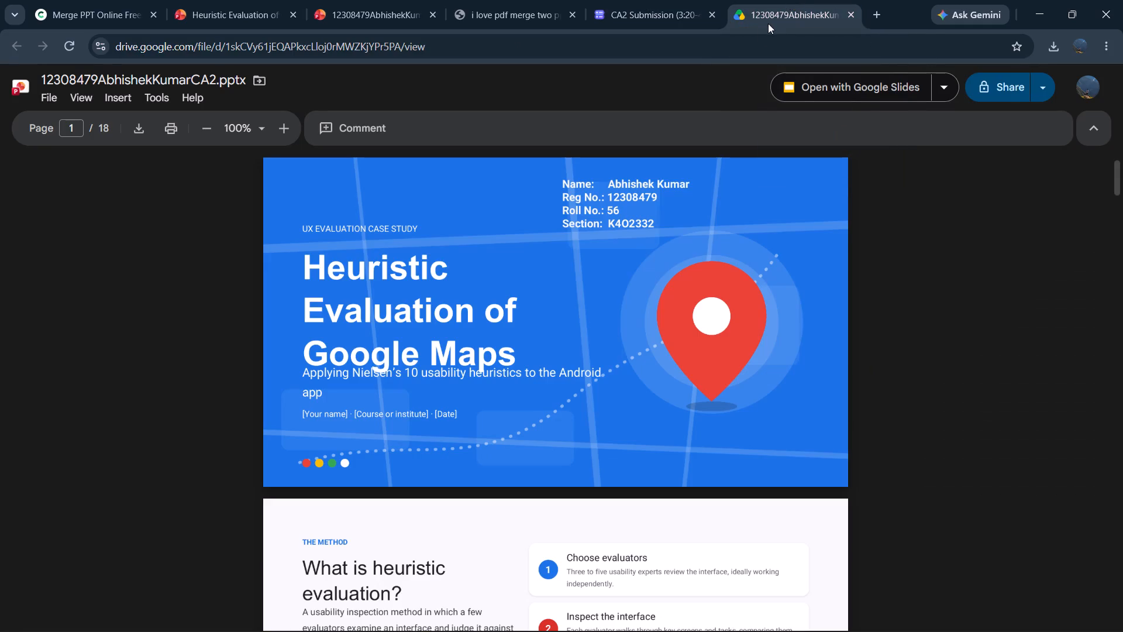
drag(664, 193, 629, 198)
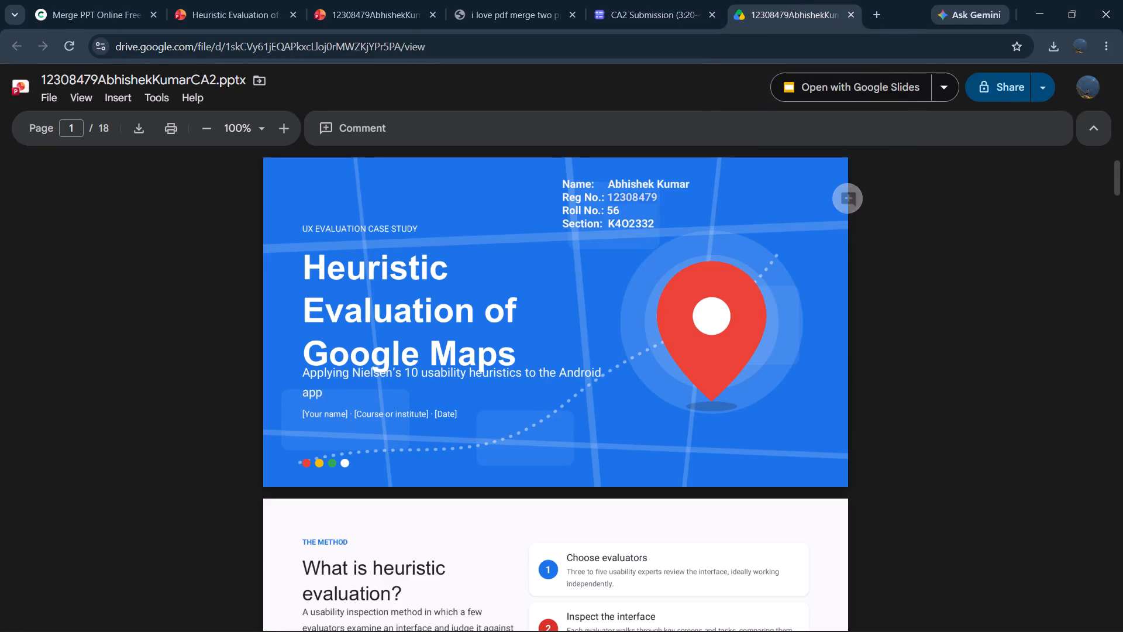
drag(629, 198, 617, 201)
click(663, 208)
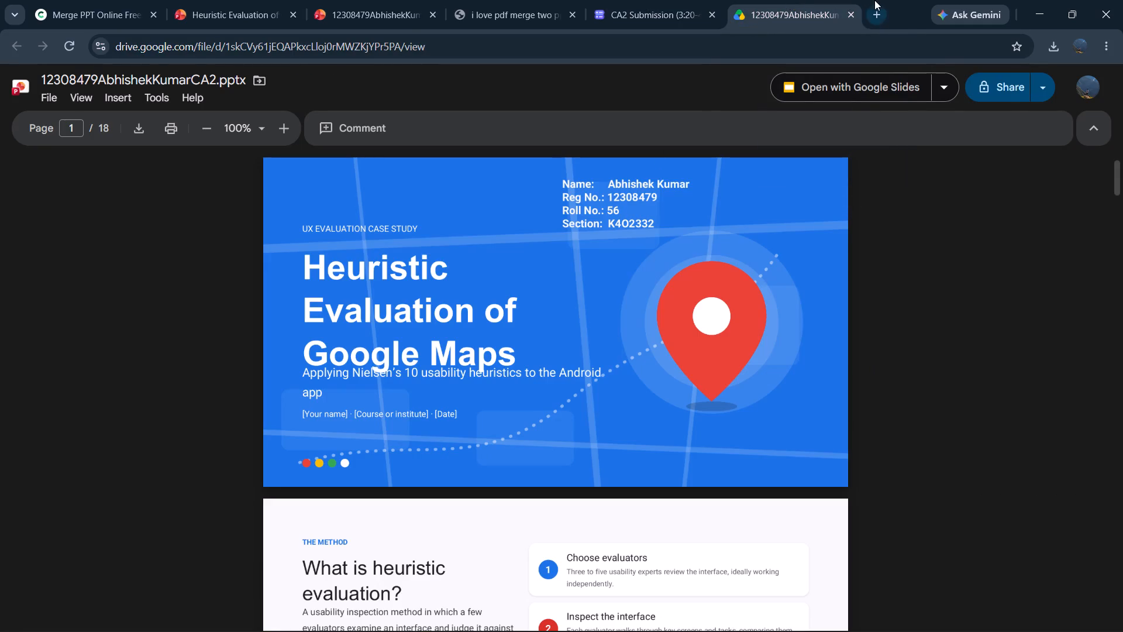
click(852, 15)
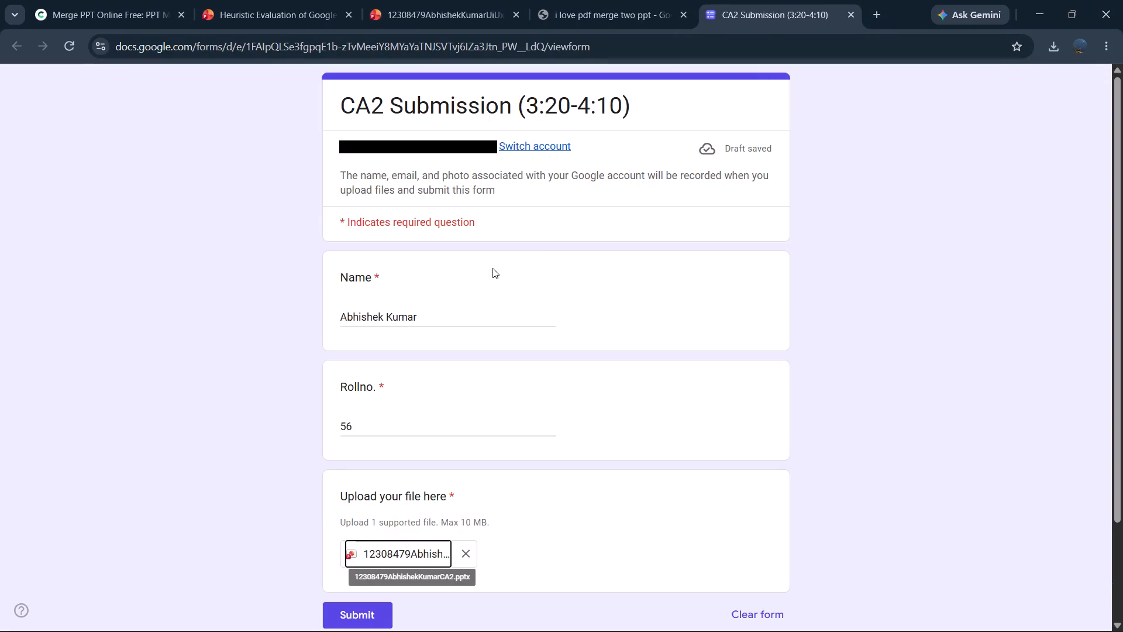
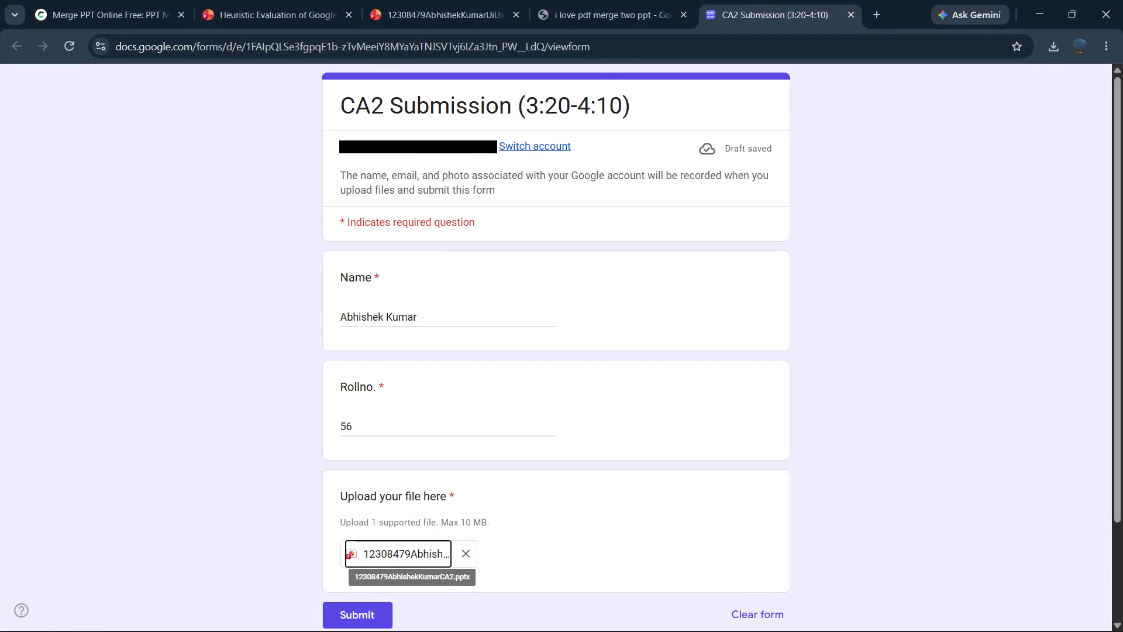
Submit the completed CA2 Submission (3:20-4:10) form.
scroll(435, 335, down, 1)
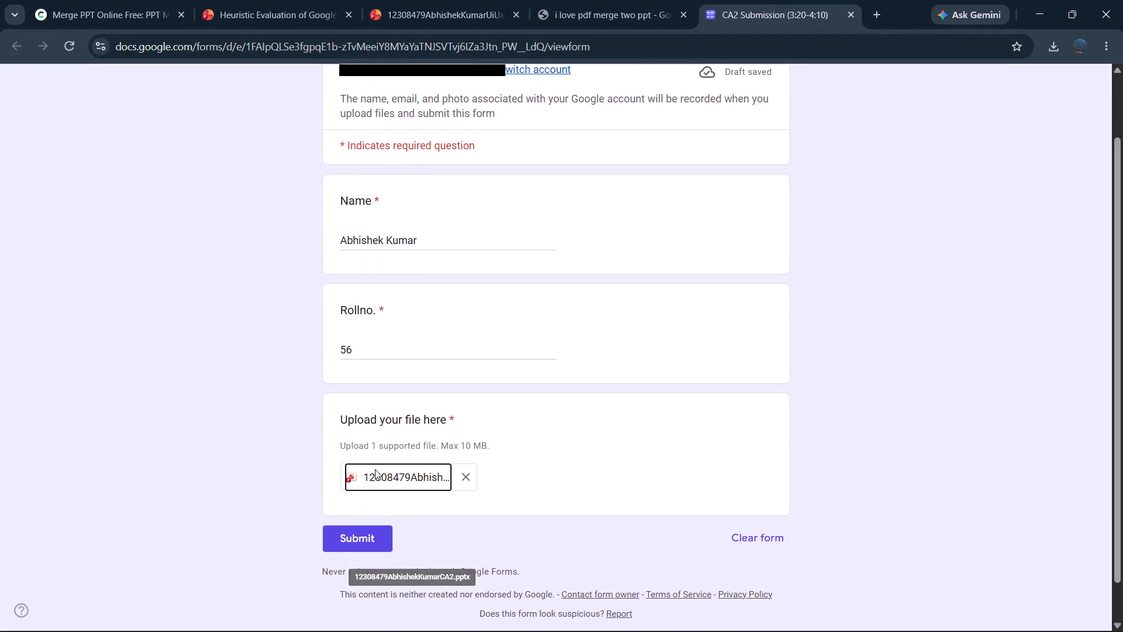
click(356, 546)
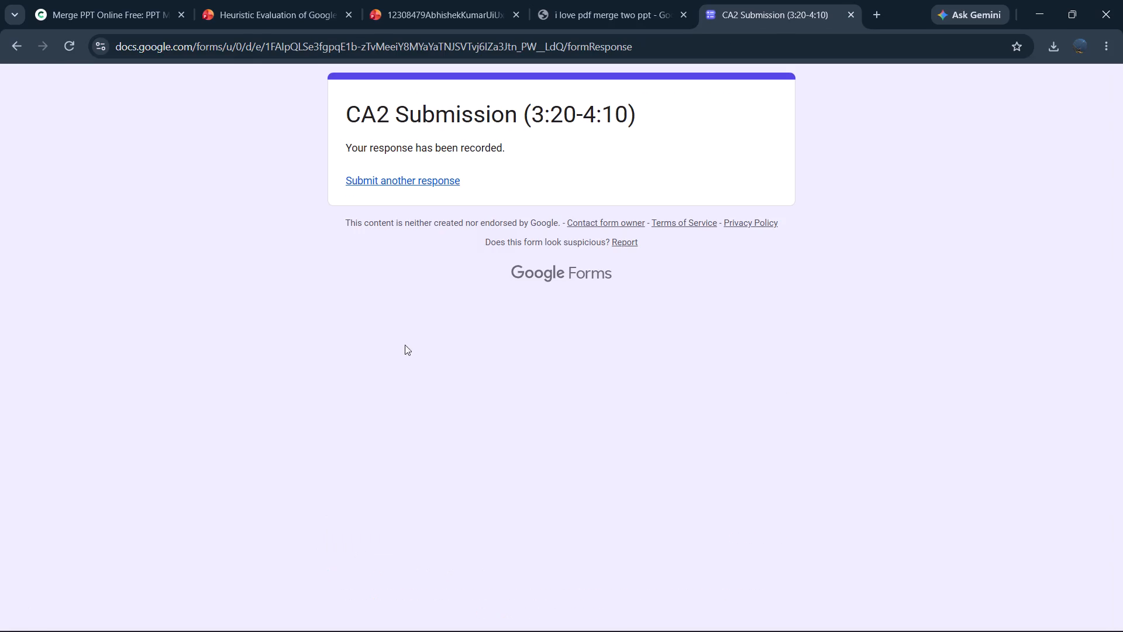
Close the submitted CA2 form page and the "i love pdf merge two ppt" search page.
click(854, 18)
click(709, 13)
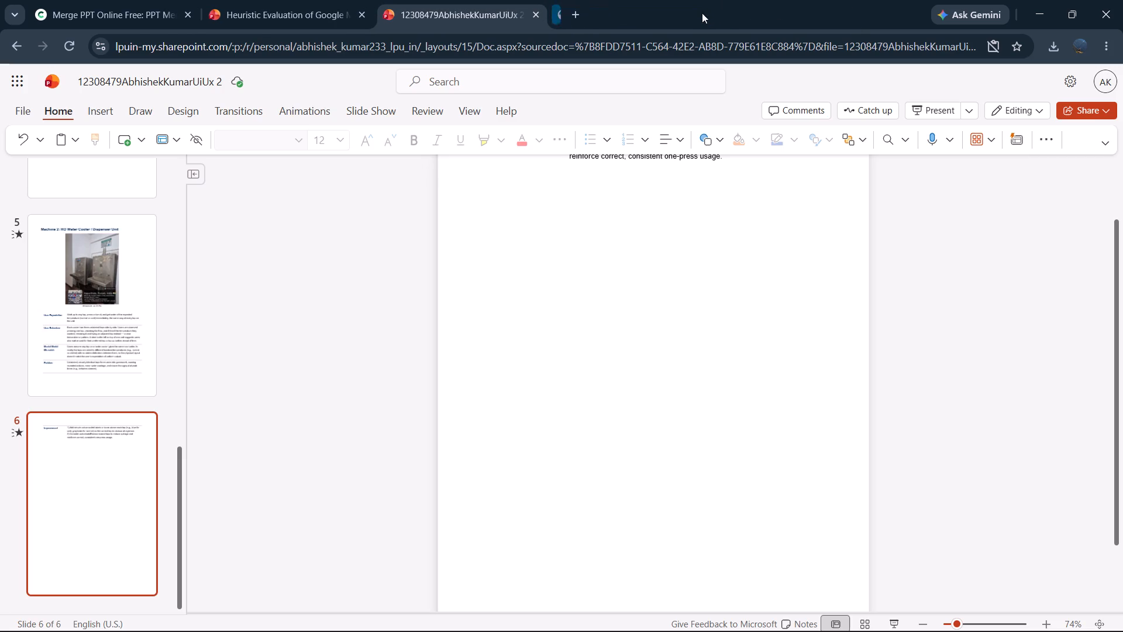
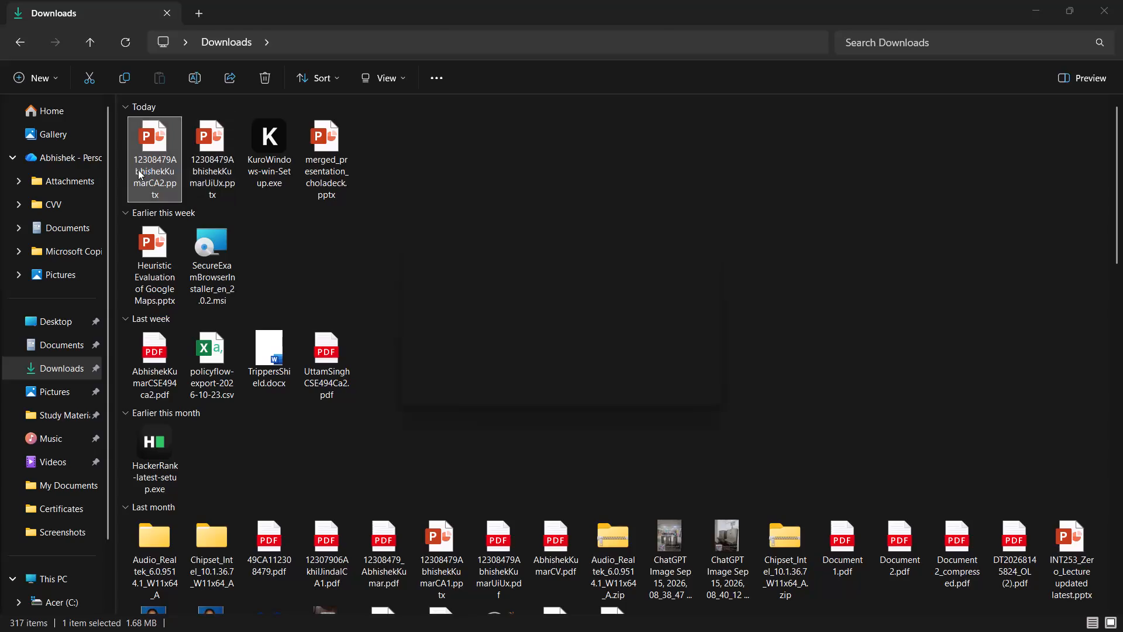
Look through the opening slides of the renamed CA2 presentation and close it.
scroll(514, 333, down, 9)
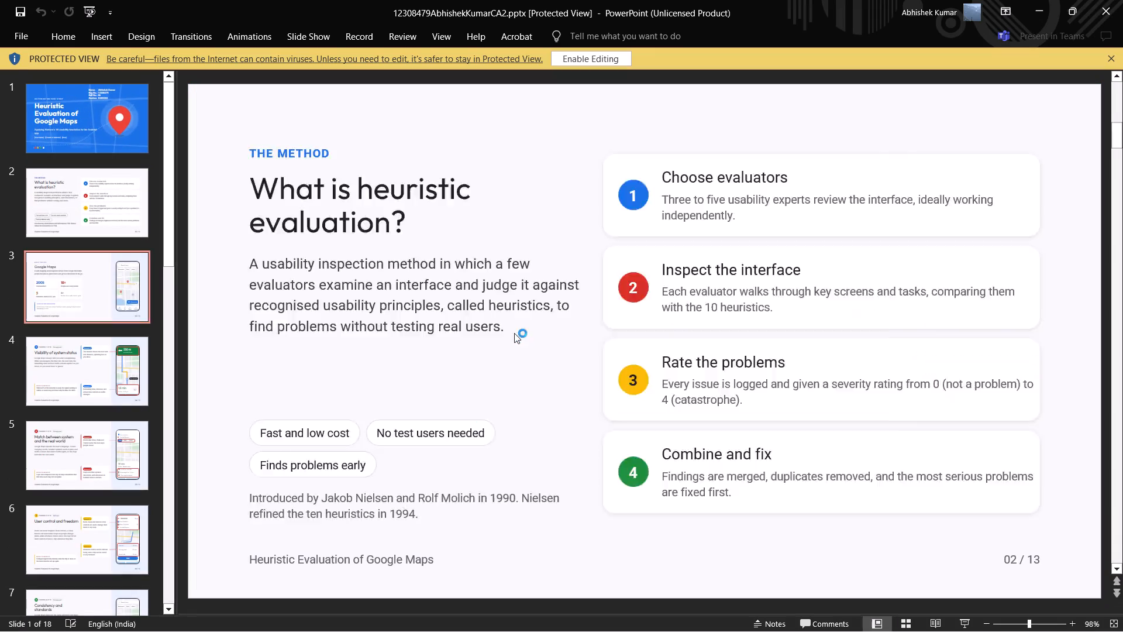
scroll(514, 333, down, 7)
click(1122, 0)
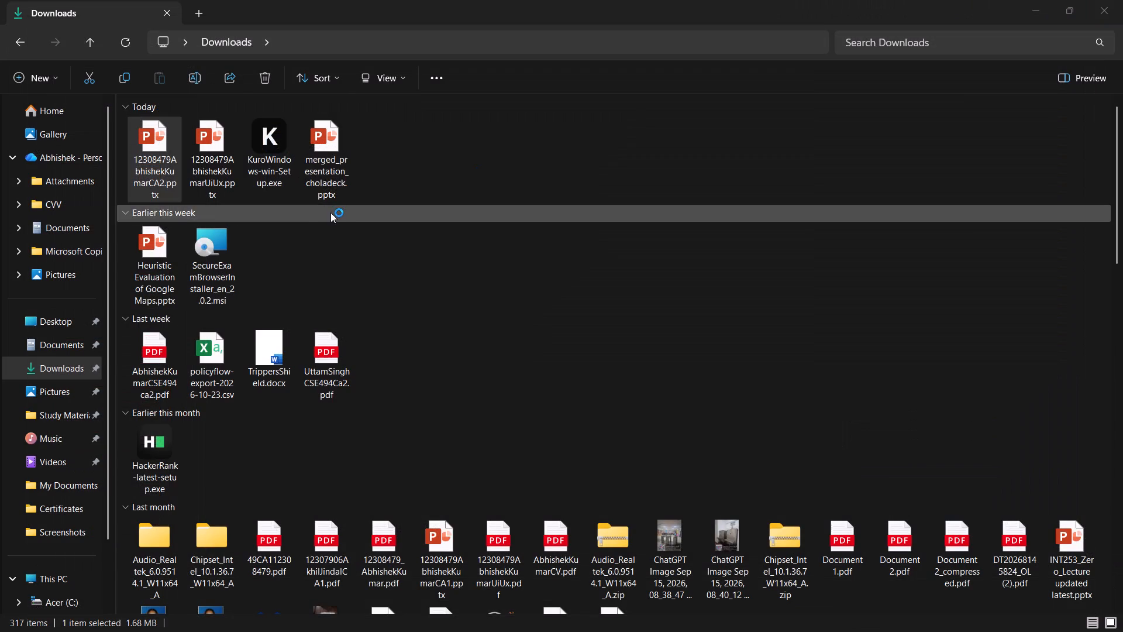
Open merged_presentation_choladeck.pptx from Downloads to check its contents, and close it.
double_click(325, 176)
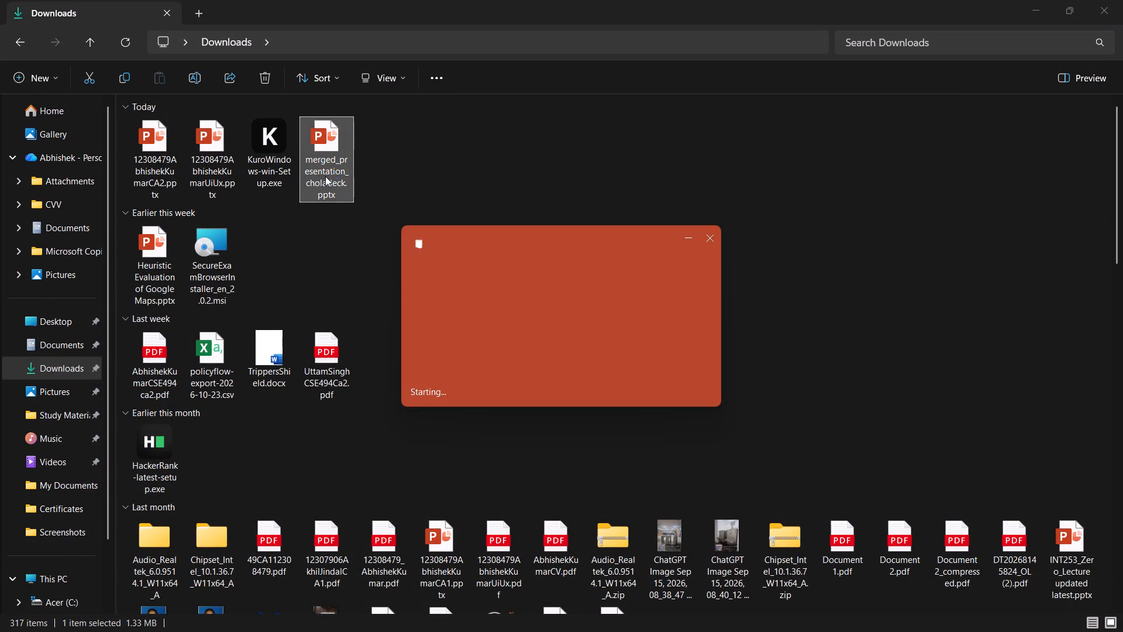
click(1122, 0)
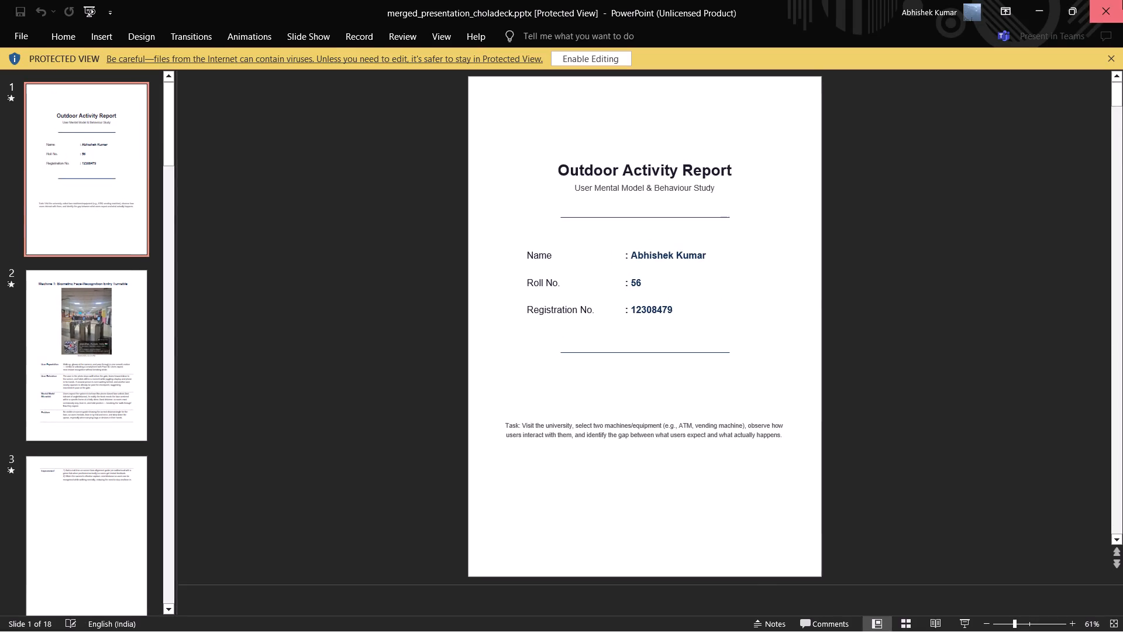
Permanently delete merged_presentation_choladeck.pptx from the Downloads folder.
click(344, 157)
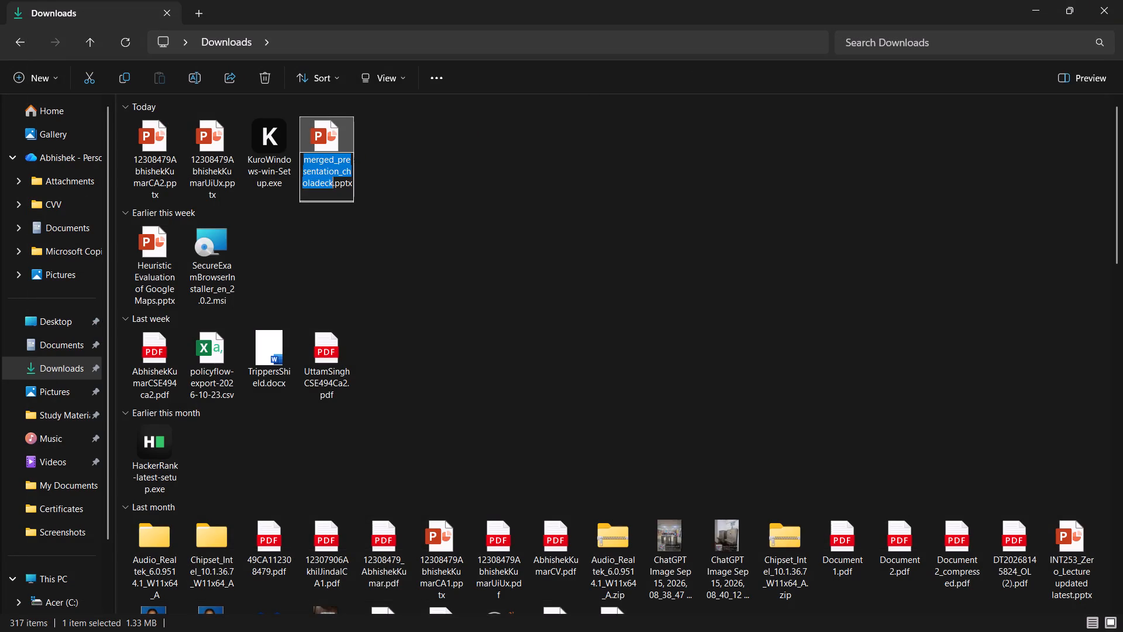
click(414, 172)
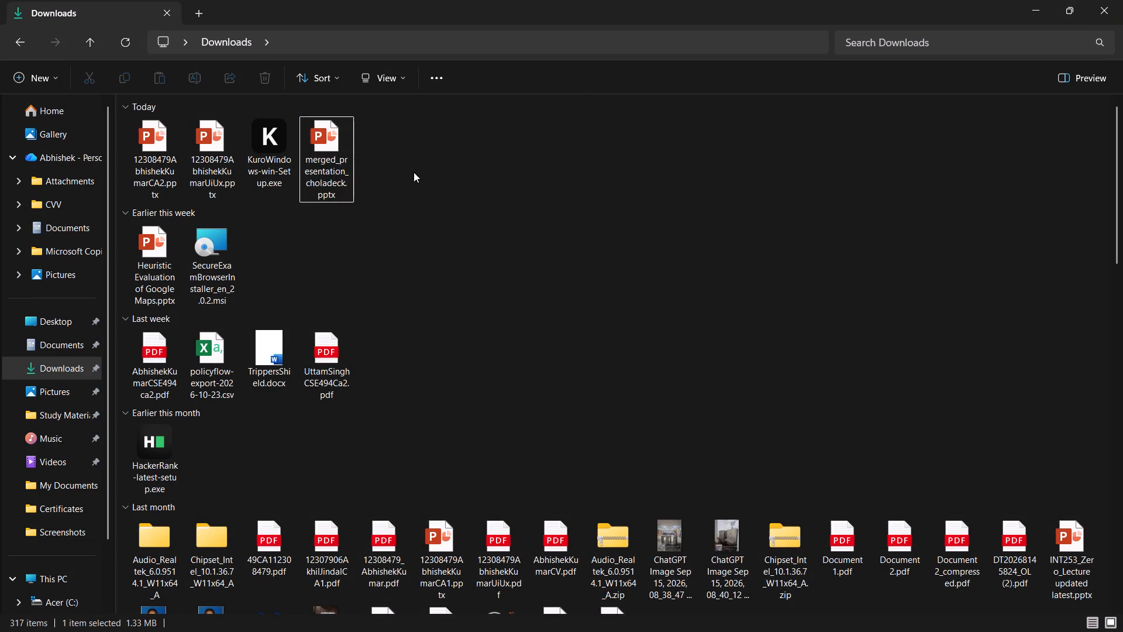
click(299, 138)
click(318, 138)
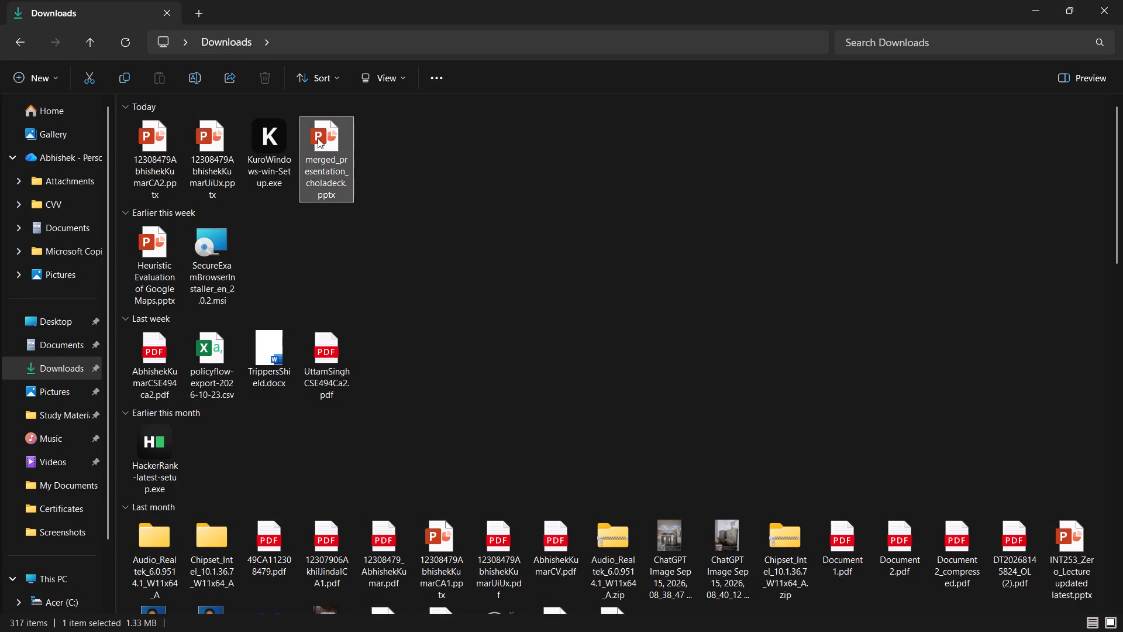
key(shift+Delete)
key(Return)
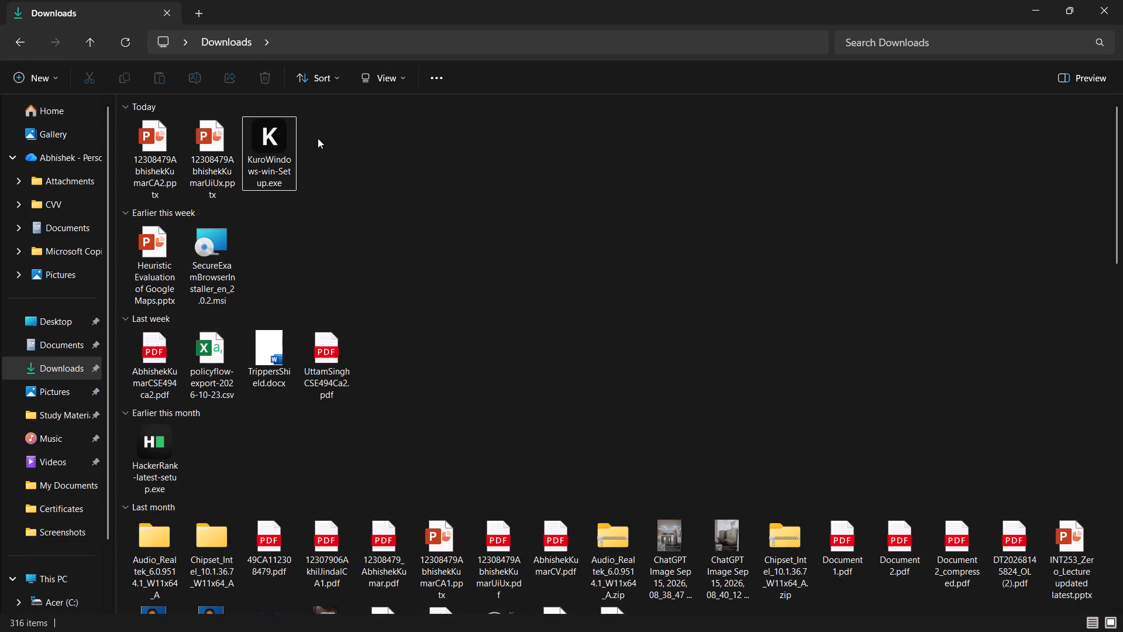
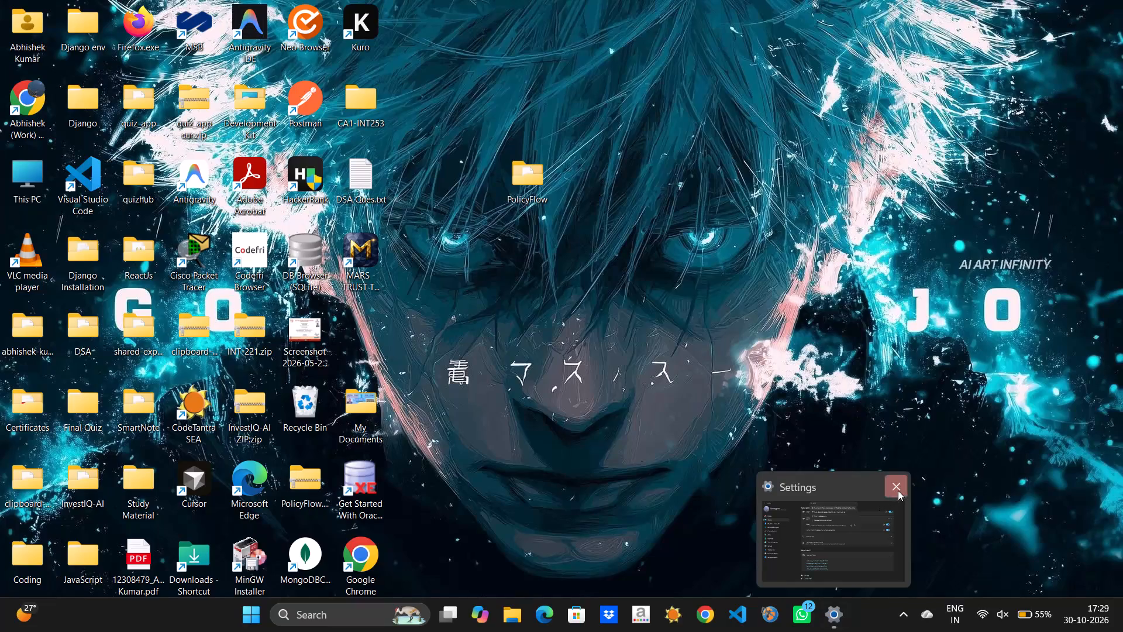
Close the open Settings window.
click(898, 490)
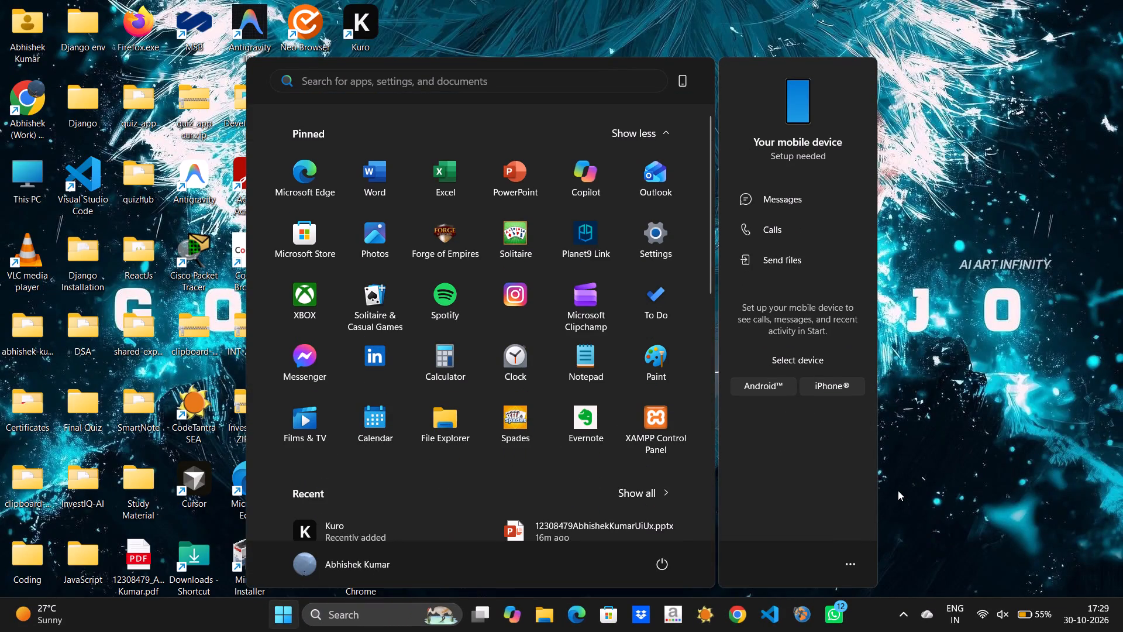
Launch the recently added Kuro app.
click(381, 518)
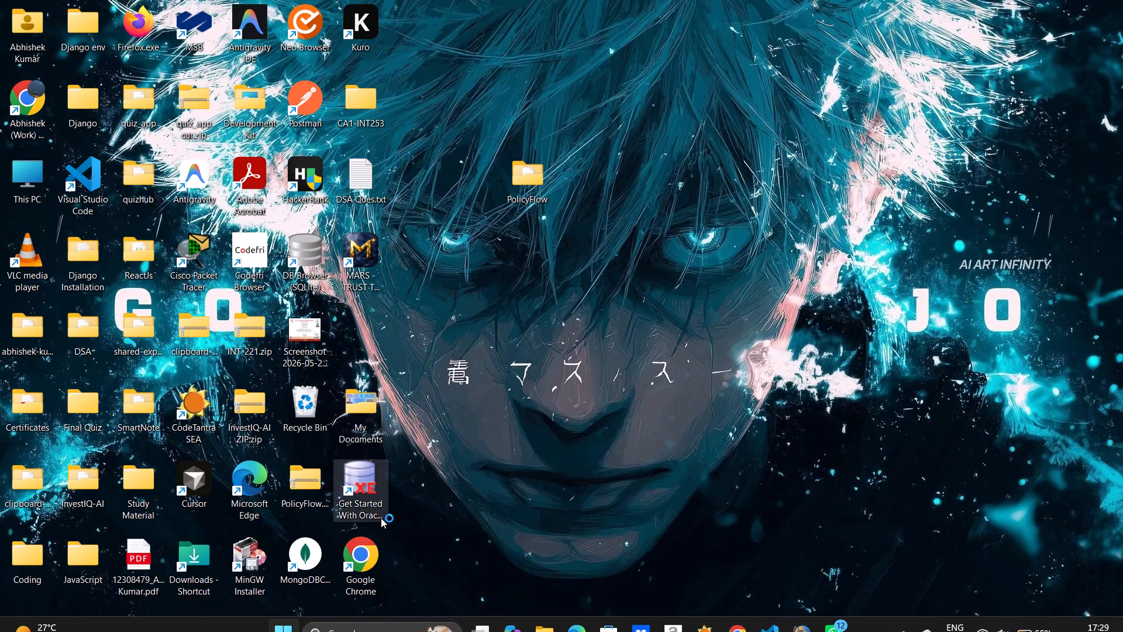
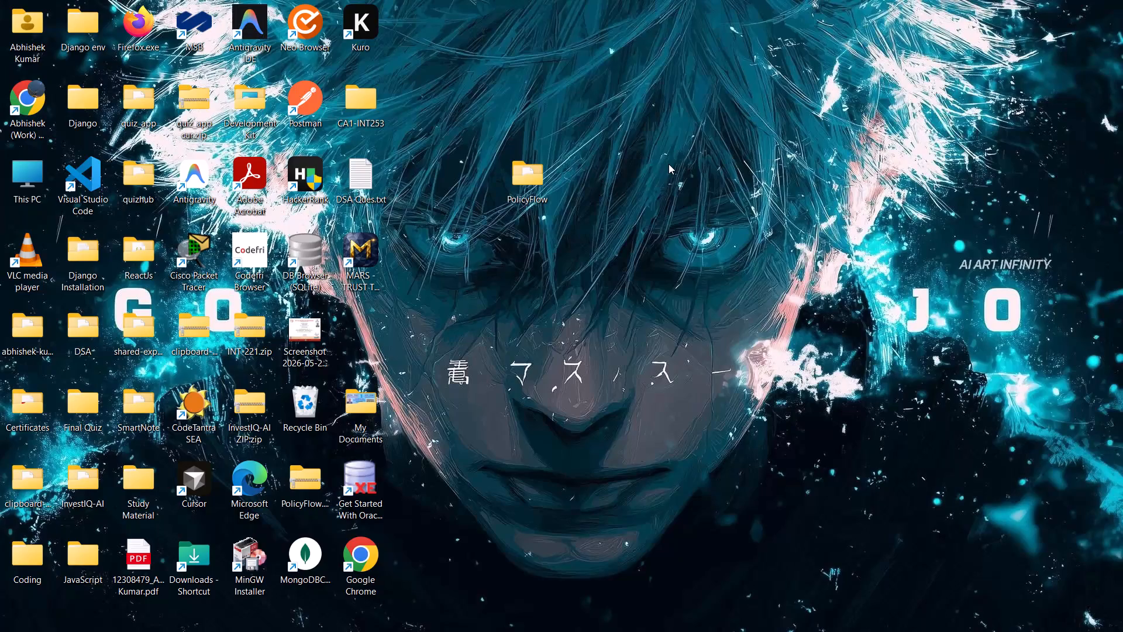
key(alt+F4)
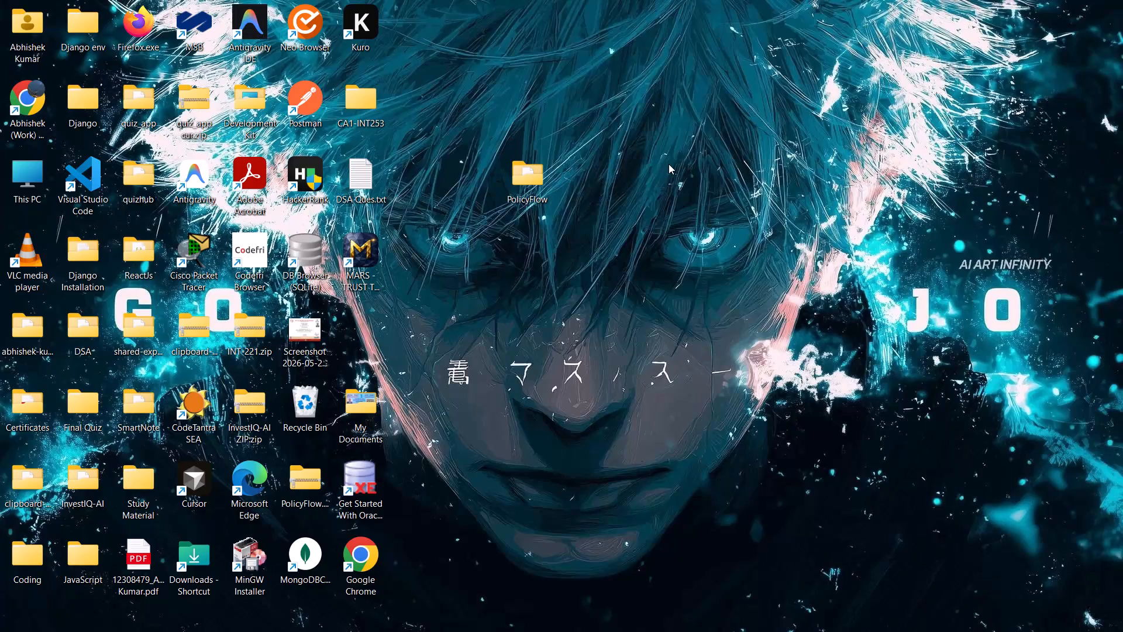